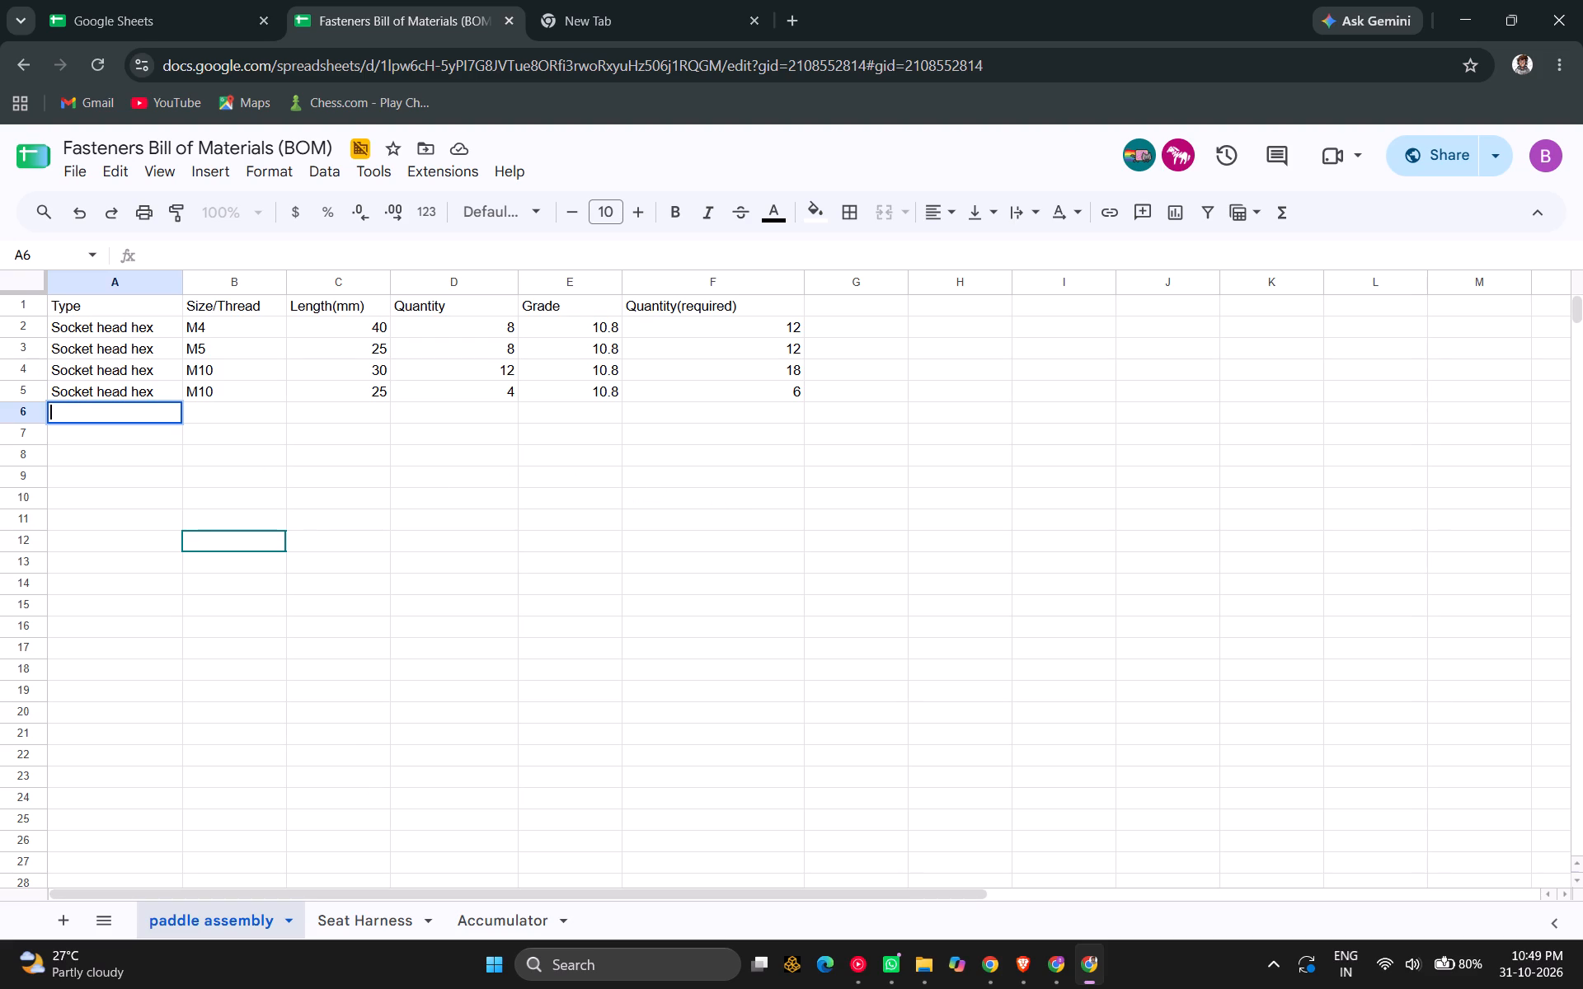
Enter "Hex Lock nuts" as the fastener type in cell A6 of the paddle assembly sheet.
key(h)
key(BackSpace)
text(He)
text(x)
key(space)
text(Loc)
text(k)
key(space)
text(nuts)
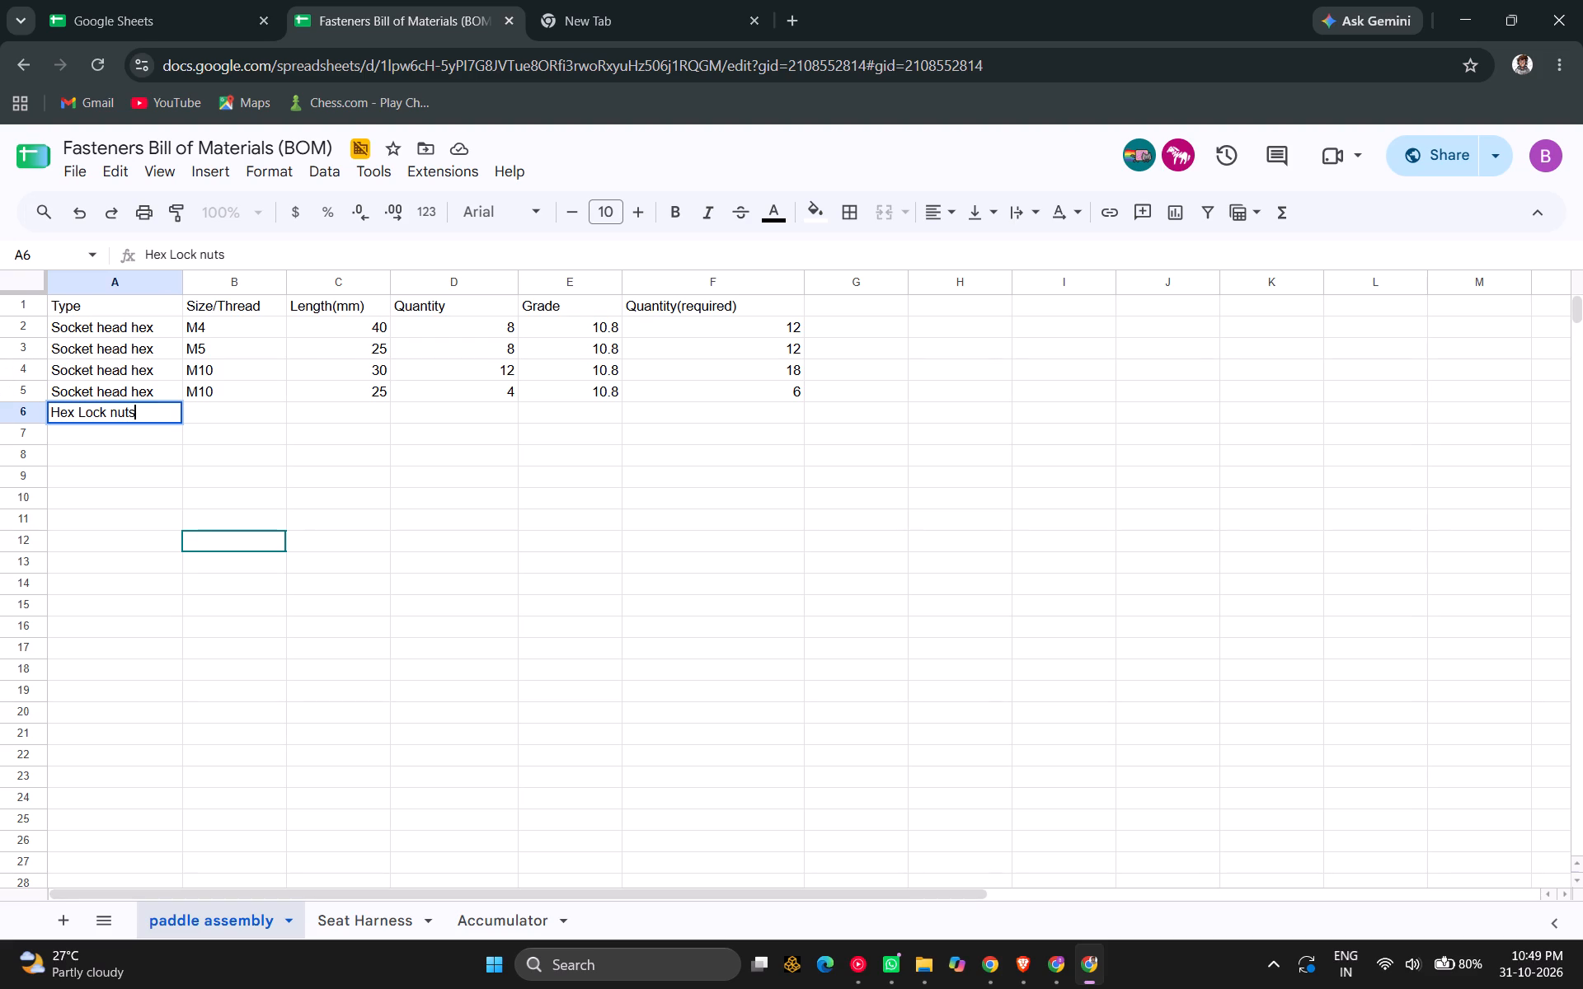
Search Google for "Hex Lock nuts" using the copied cell text and view the shopping results.
drag(148, 410, 26, 410)
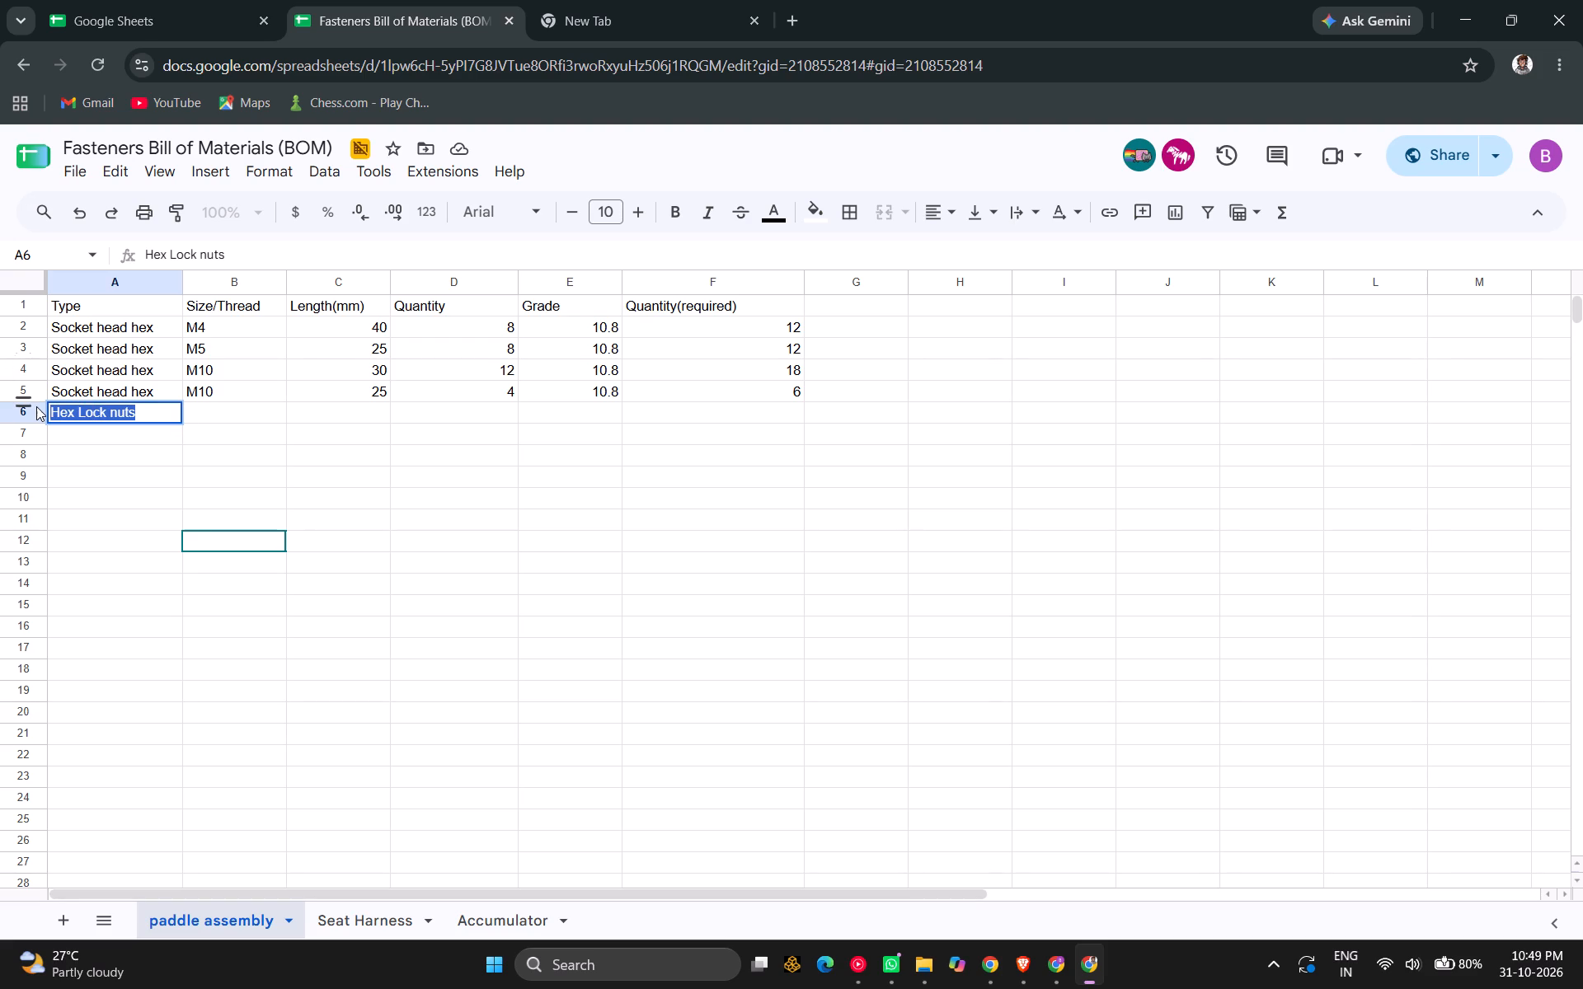
key(ctrl+c)
click(652, 0)
key(ctrl+v)
key(Return)
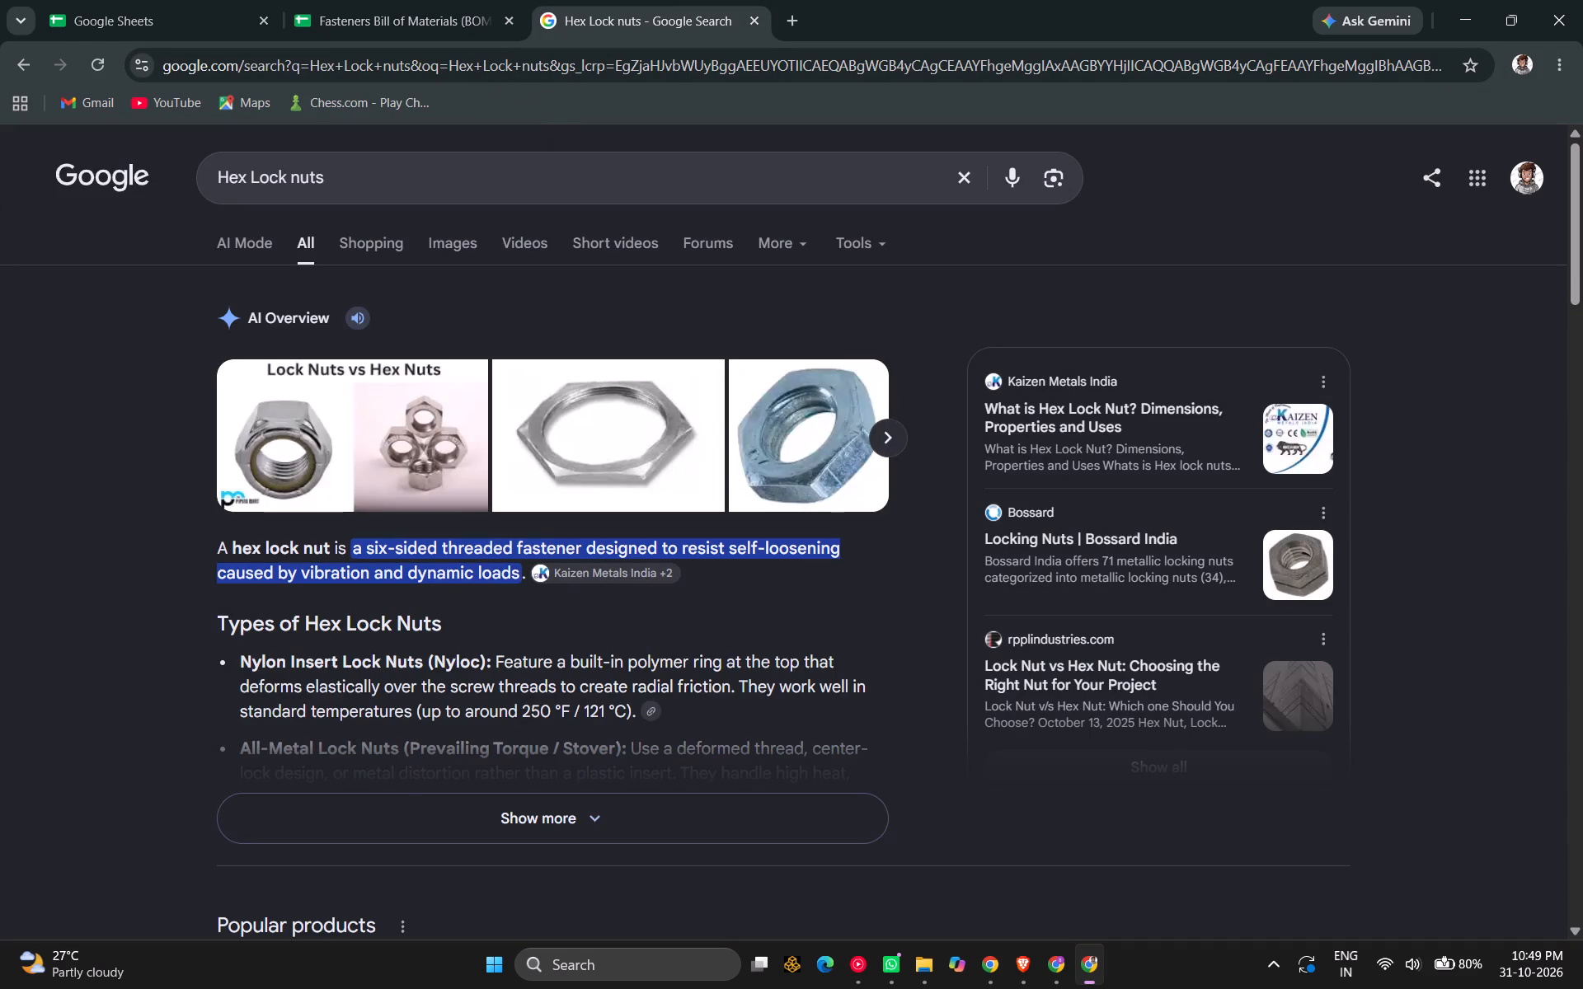
click(370, 241)
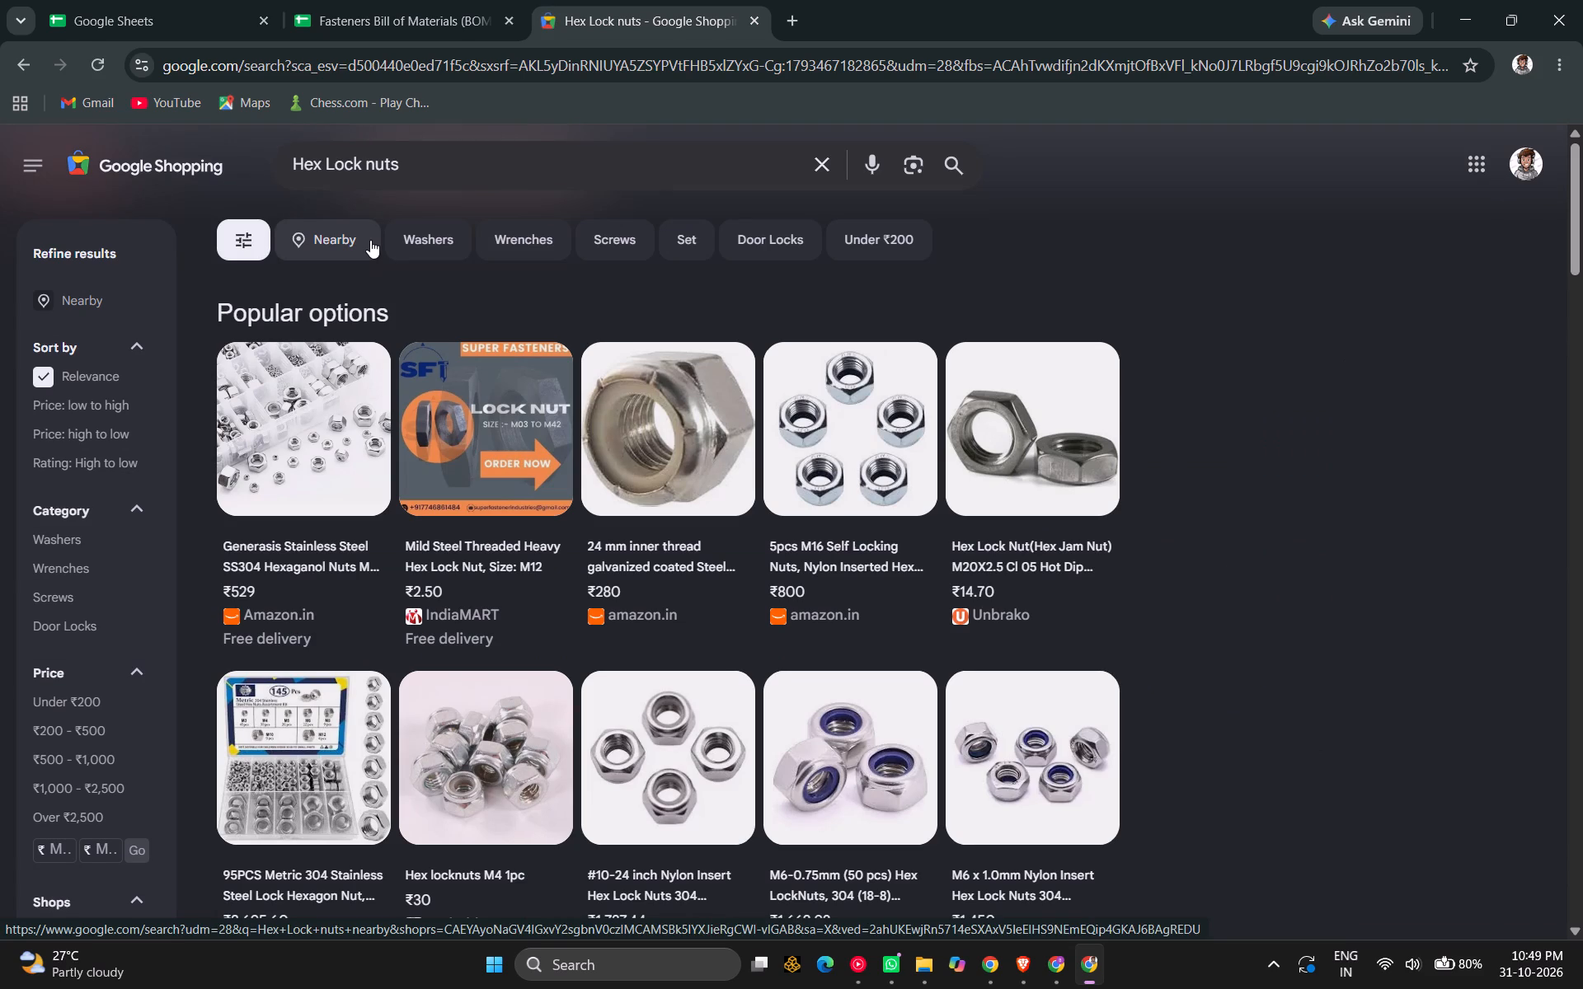
Return to the Fasteners Bill of Materials spreadsheet and copy "Hex Lock nuts" from A6 into cells A7, A8 and A9.
click(107, 0)
click(360, 0)
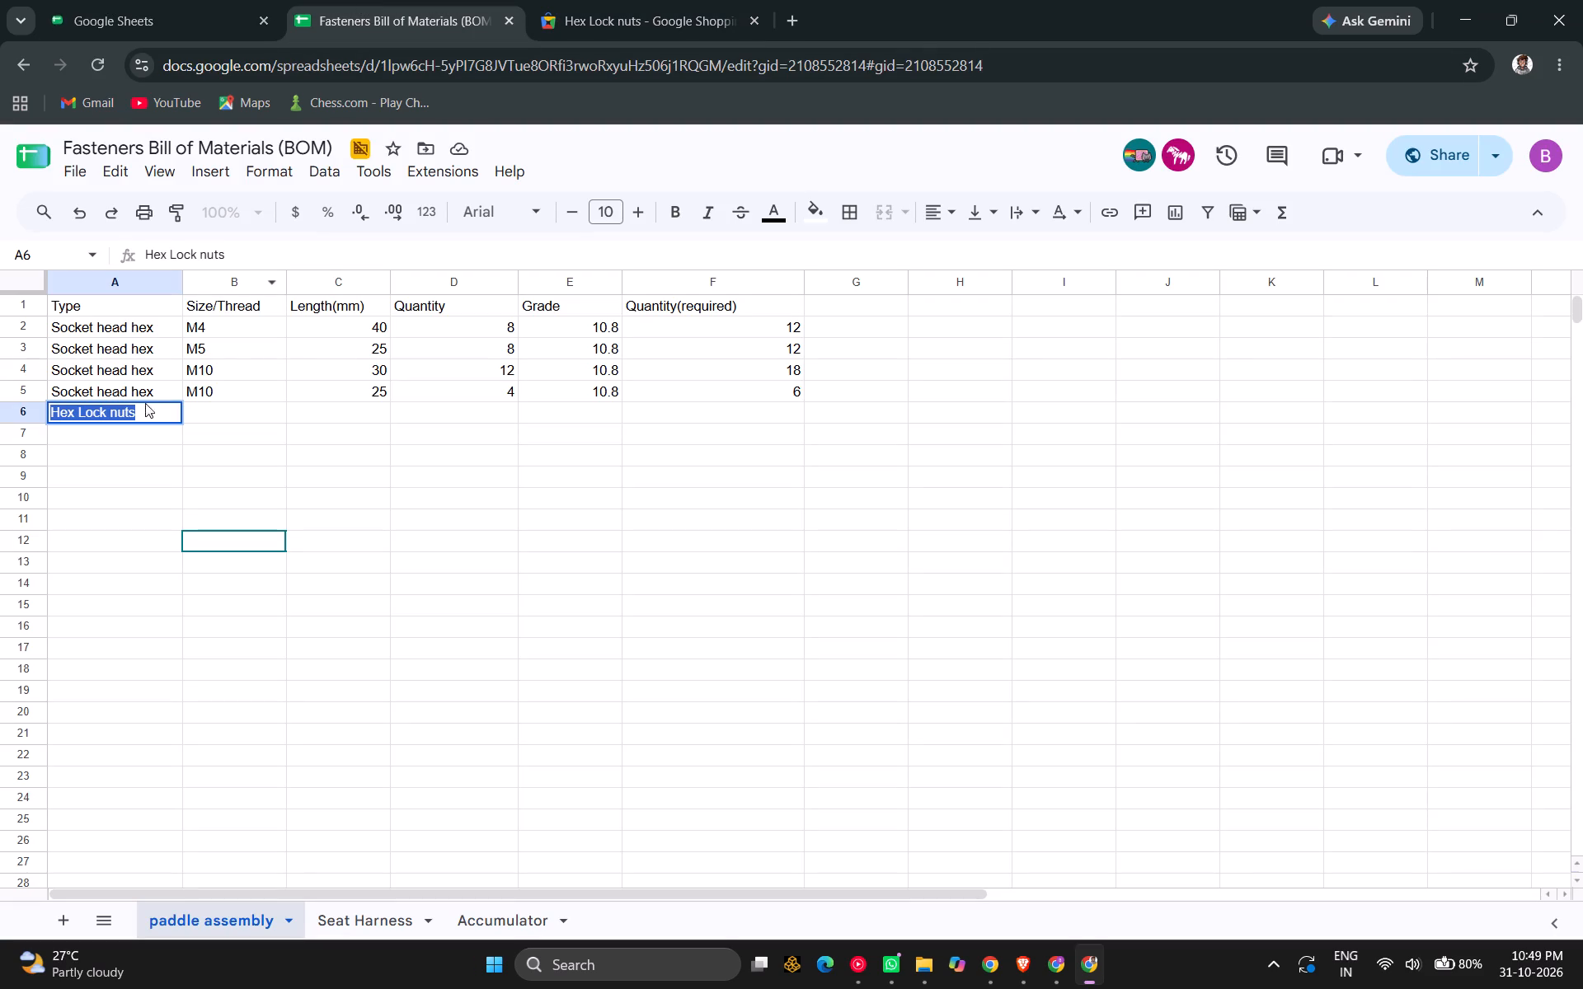
key(ctrl+c)
double_click(126, 437)
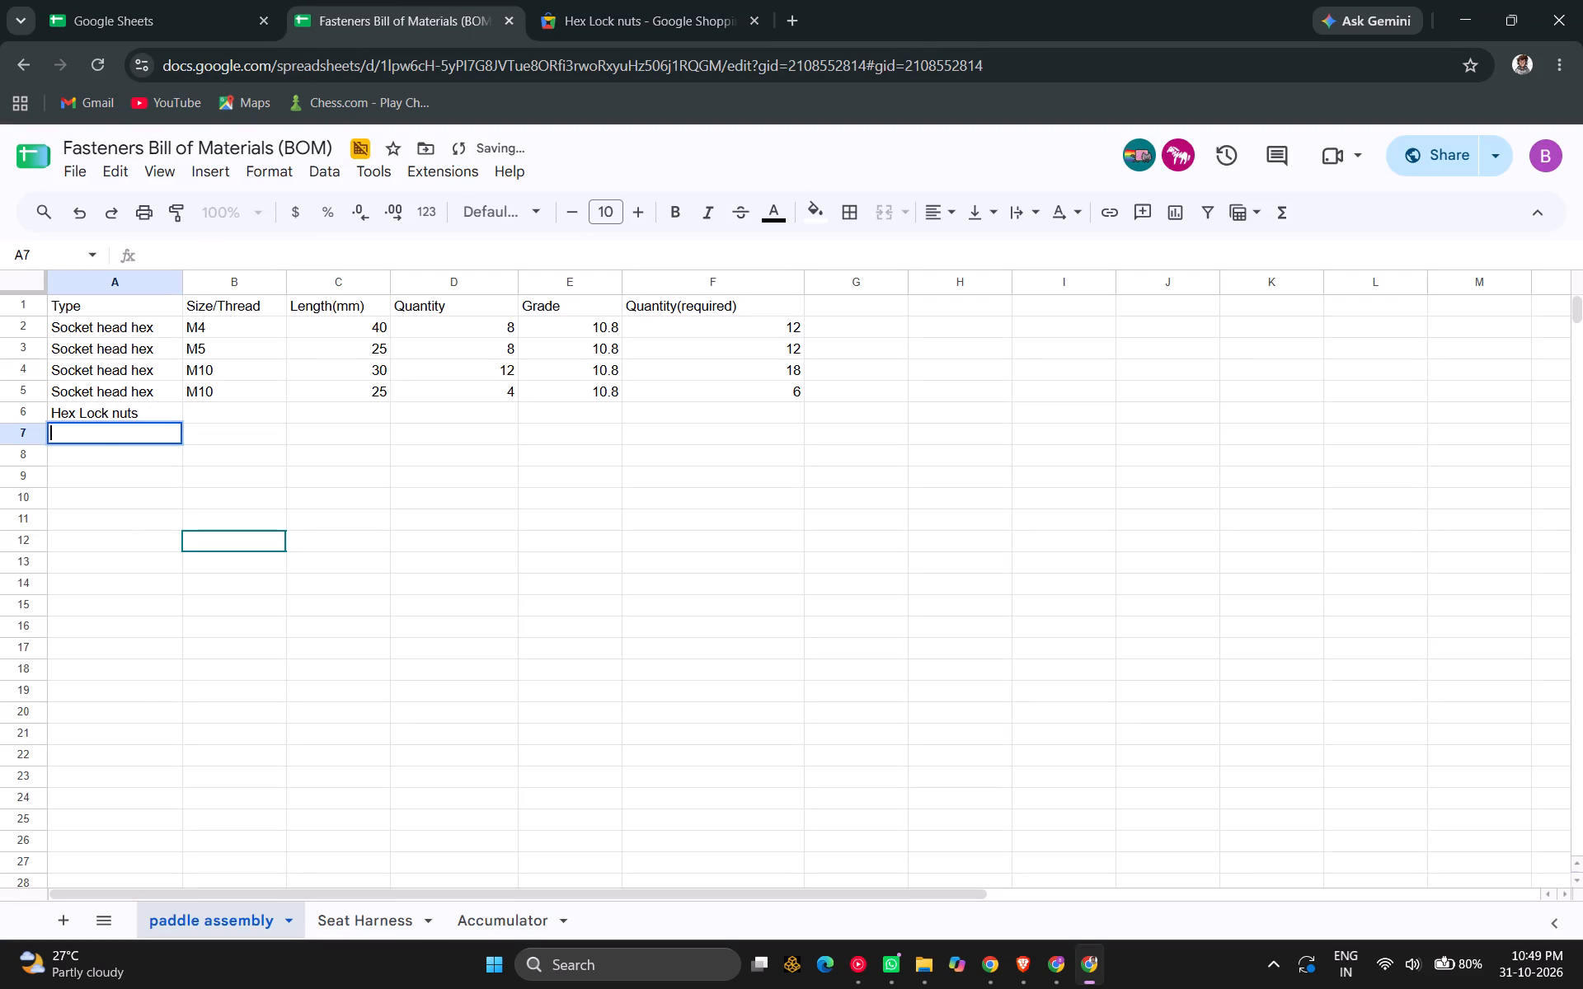
key(ctrl+v)
double_click(133, 455)
key(ctrl+v)
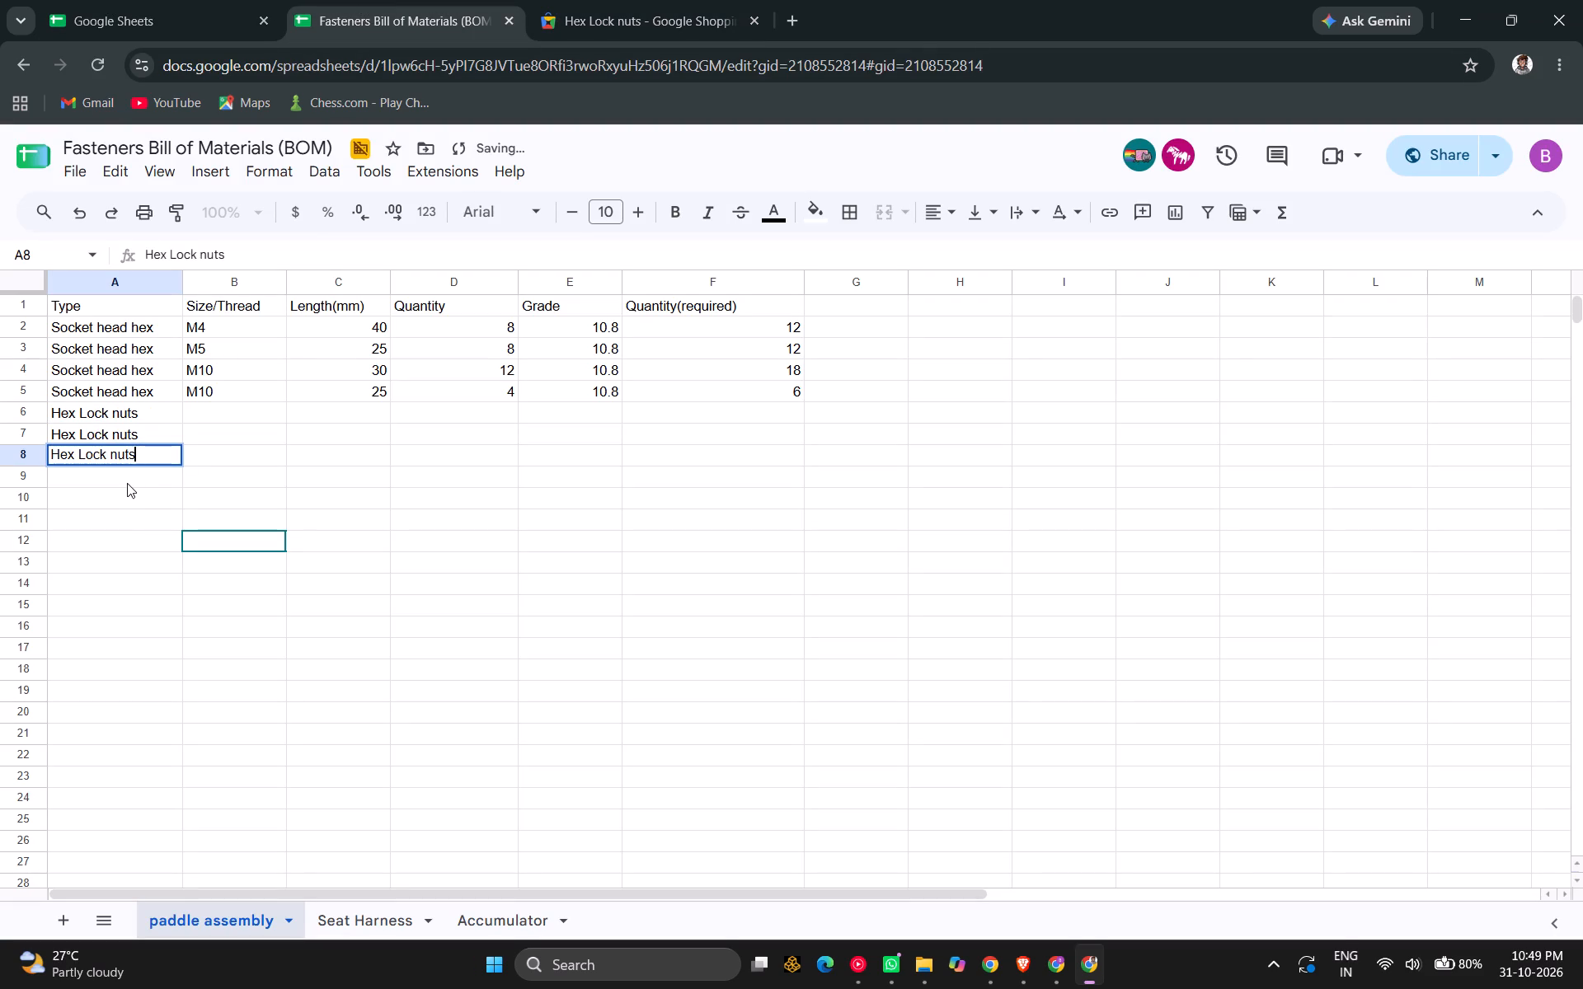
double_click(127, 483)
key(ctrl+v)
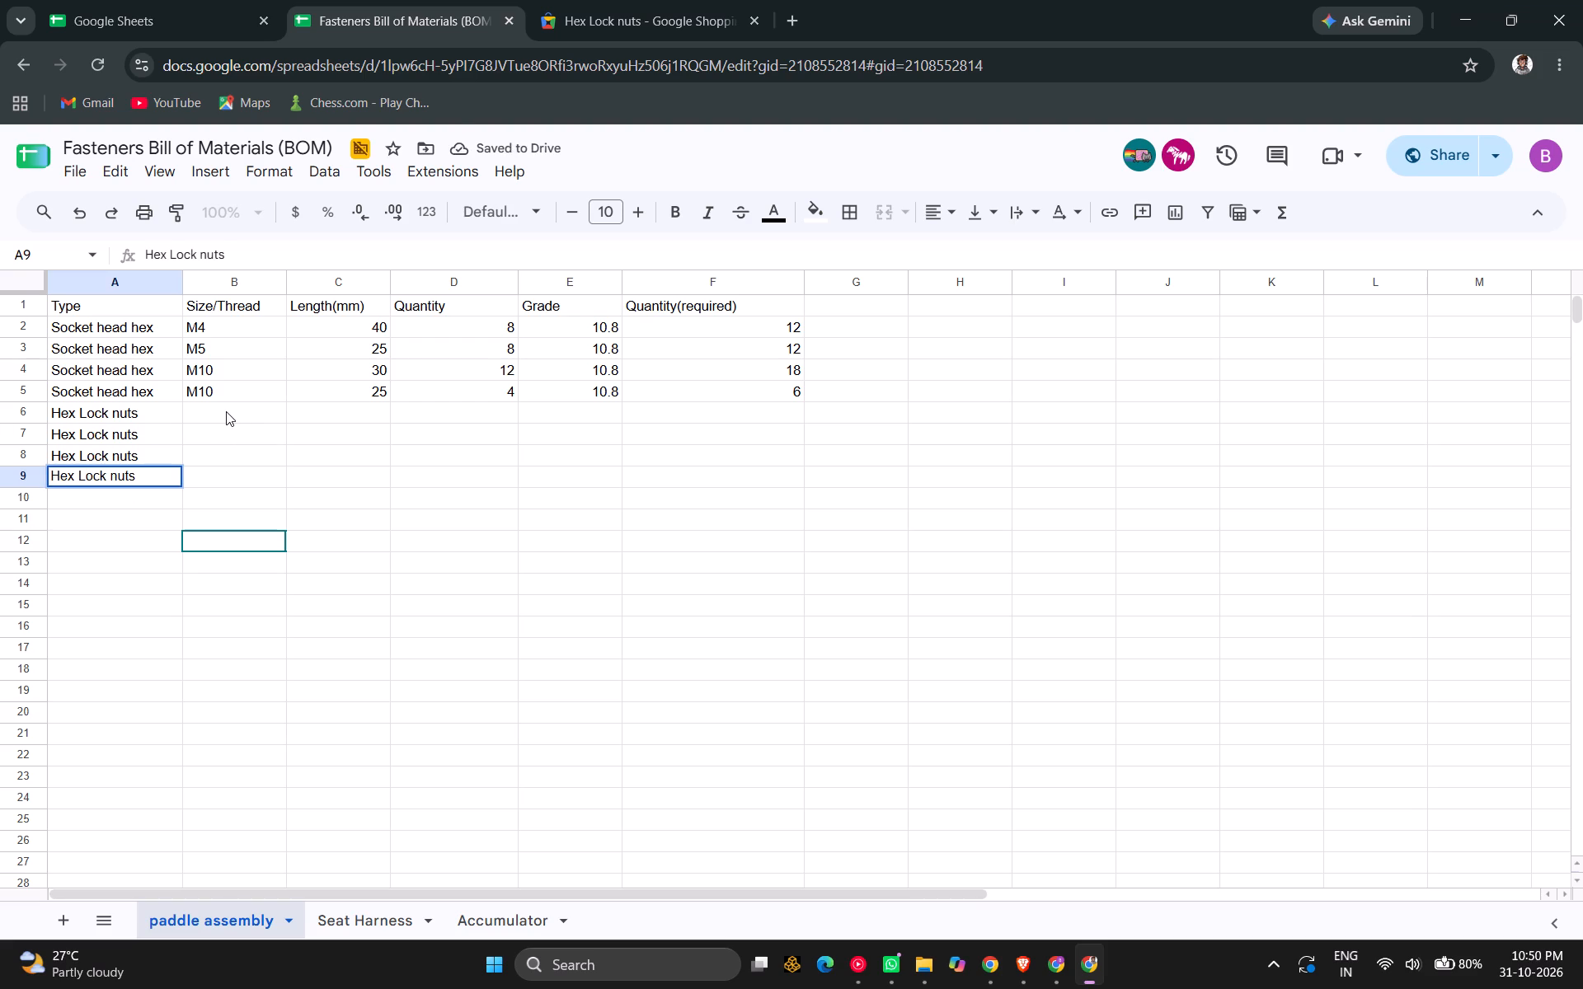
Enter the hex lock nut sizes M4, M5 and M10 in cells B6 to B8.
double_click(226, 411)
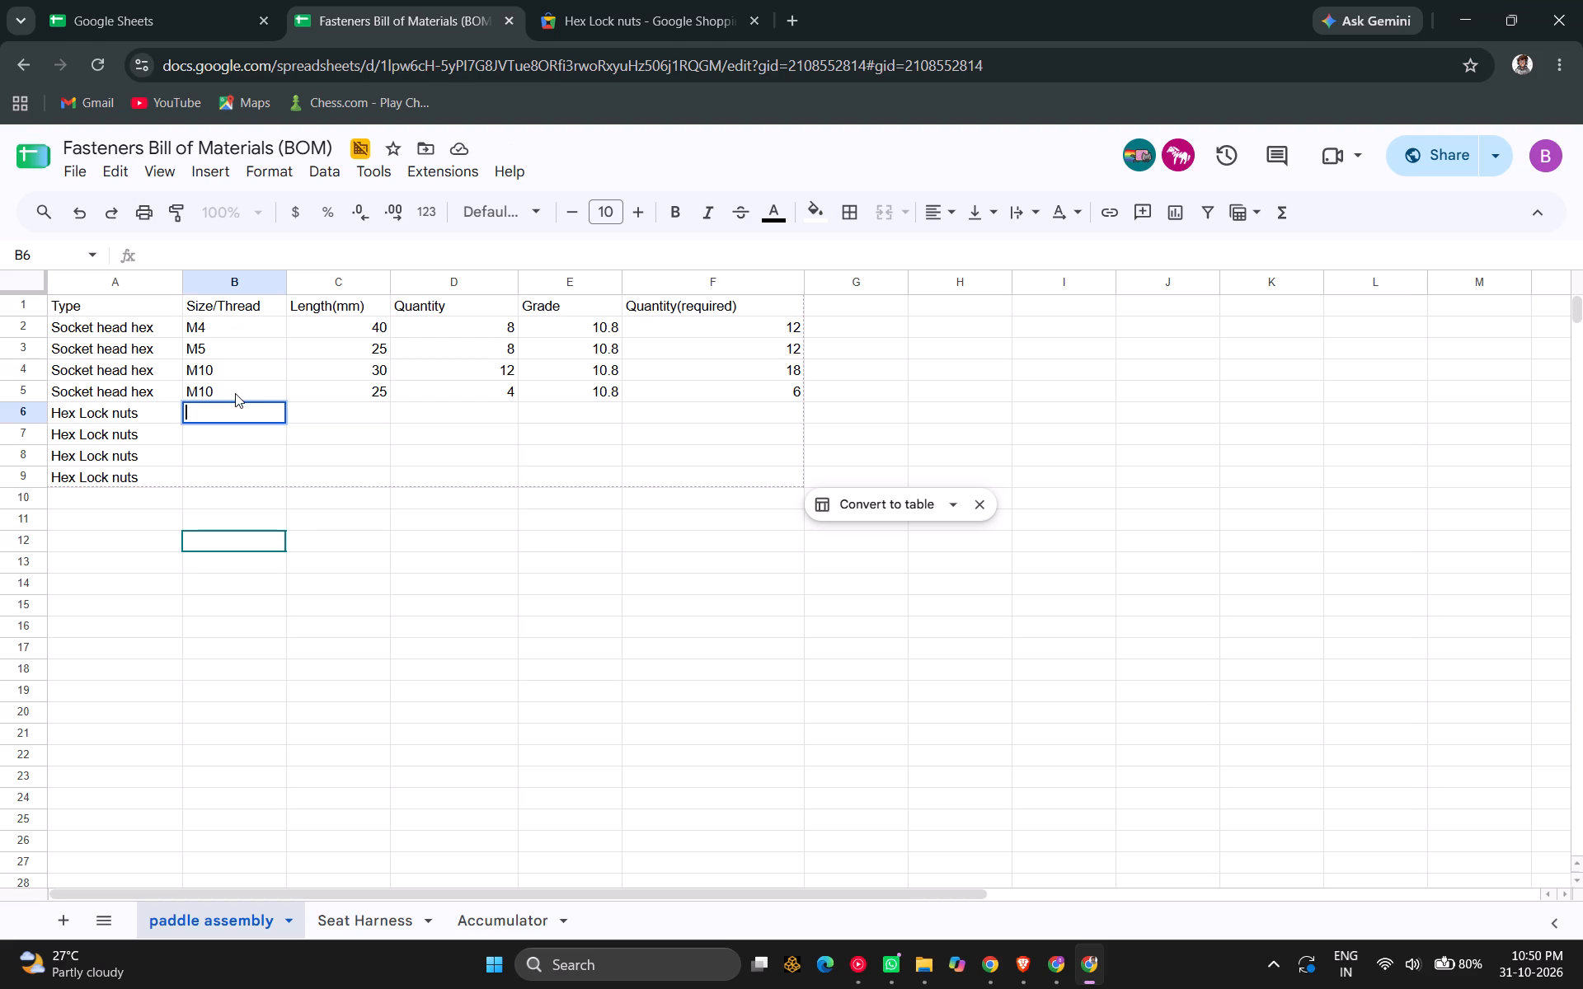
text(M4)
key(Return)
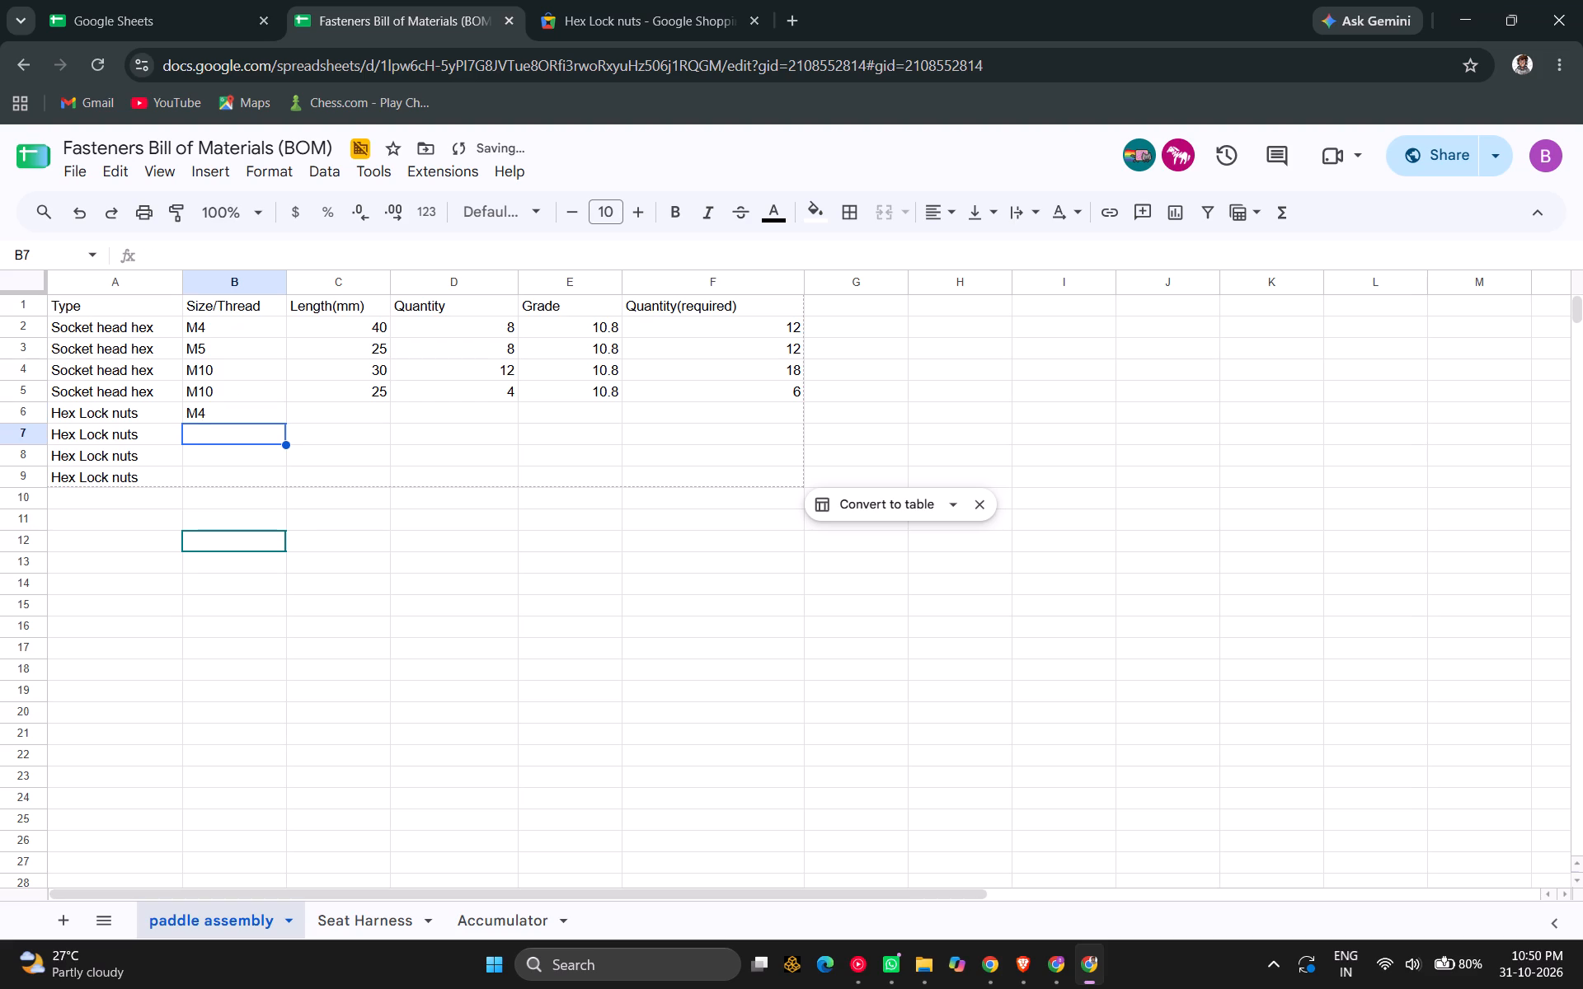
key(shift+m)
key(5)
key(Return)
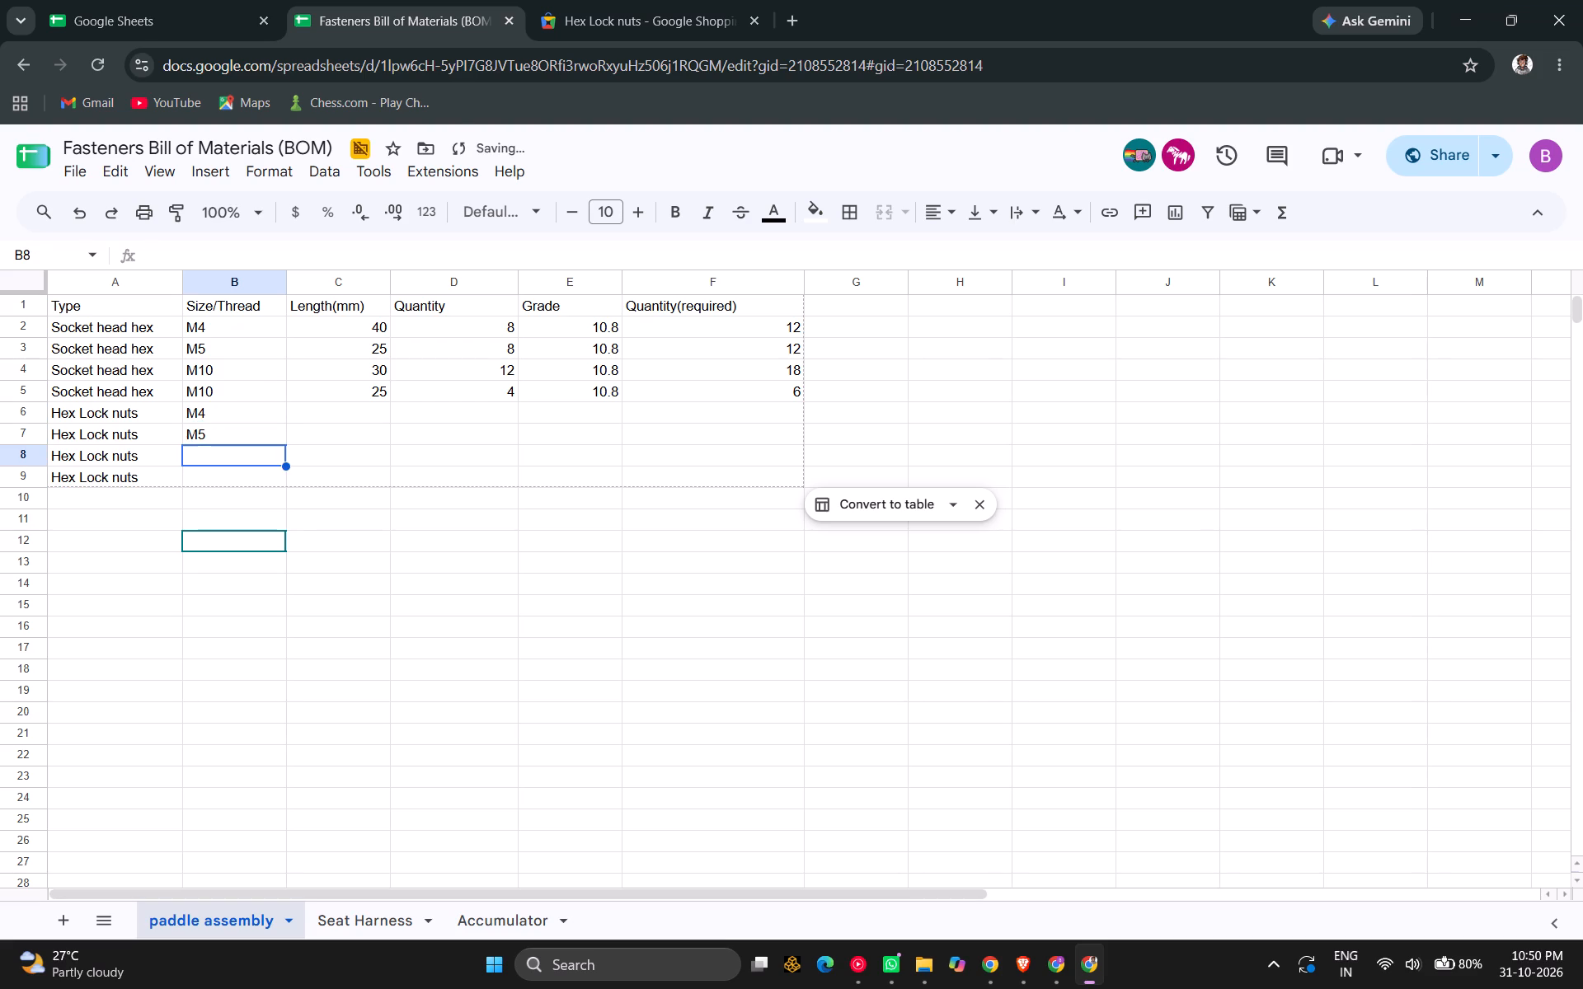
key(shift+m)
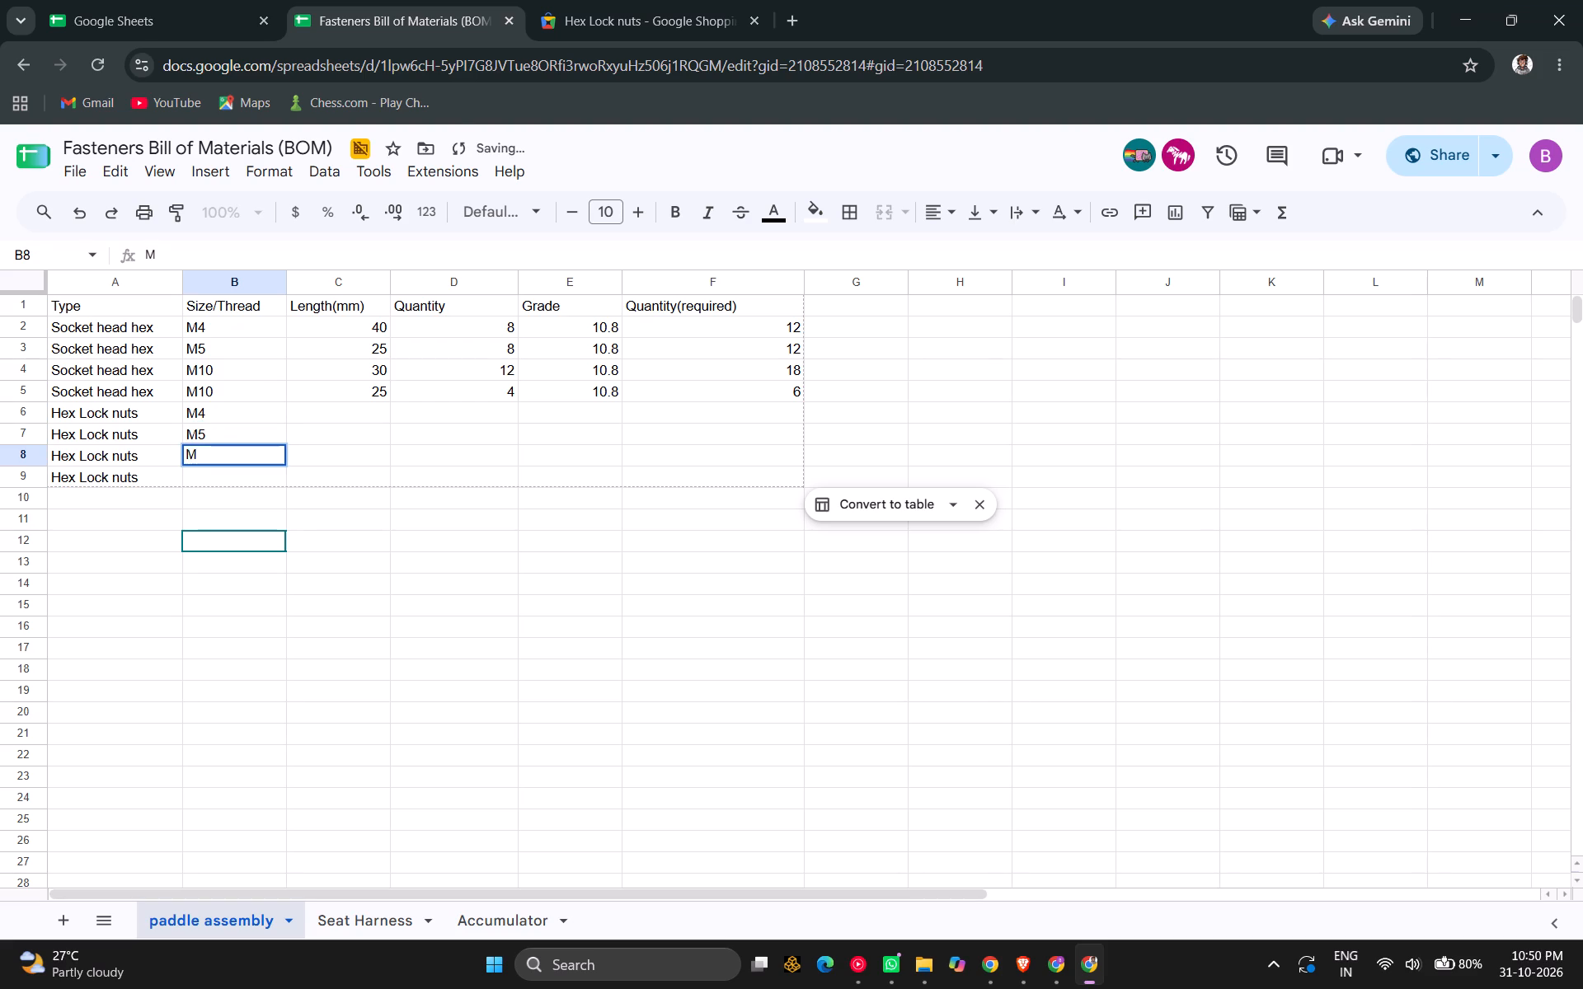
text(10)
Clear the extra "Hex Lock nuts" entry from cell A9.
click(140, 480)
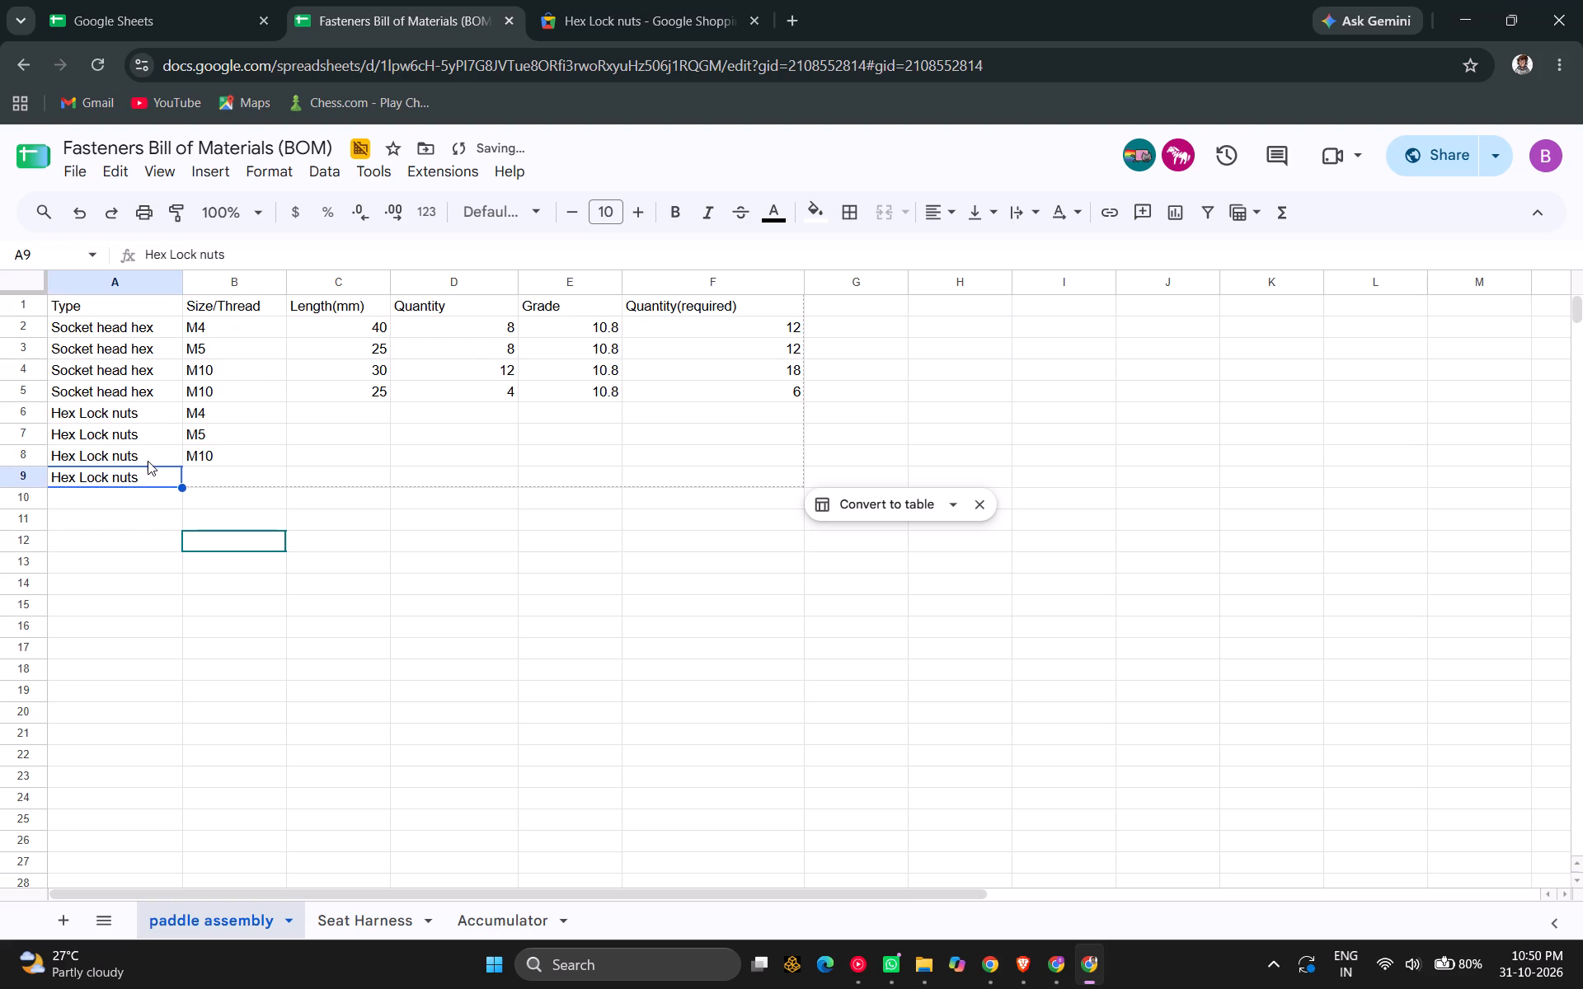
key(Delete)
key(BackSpace)
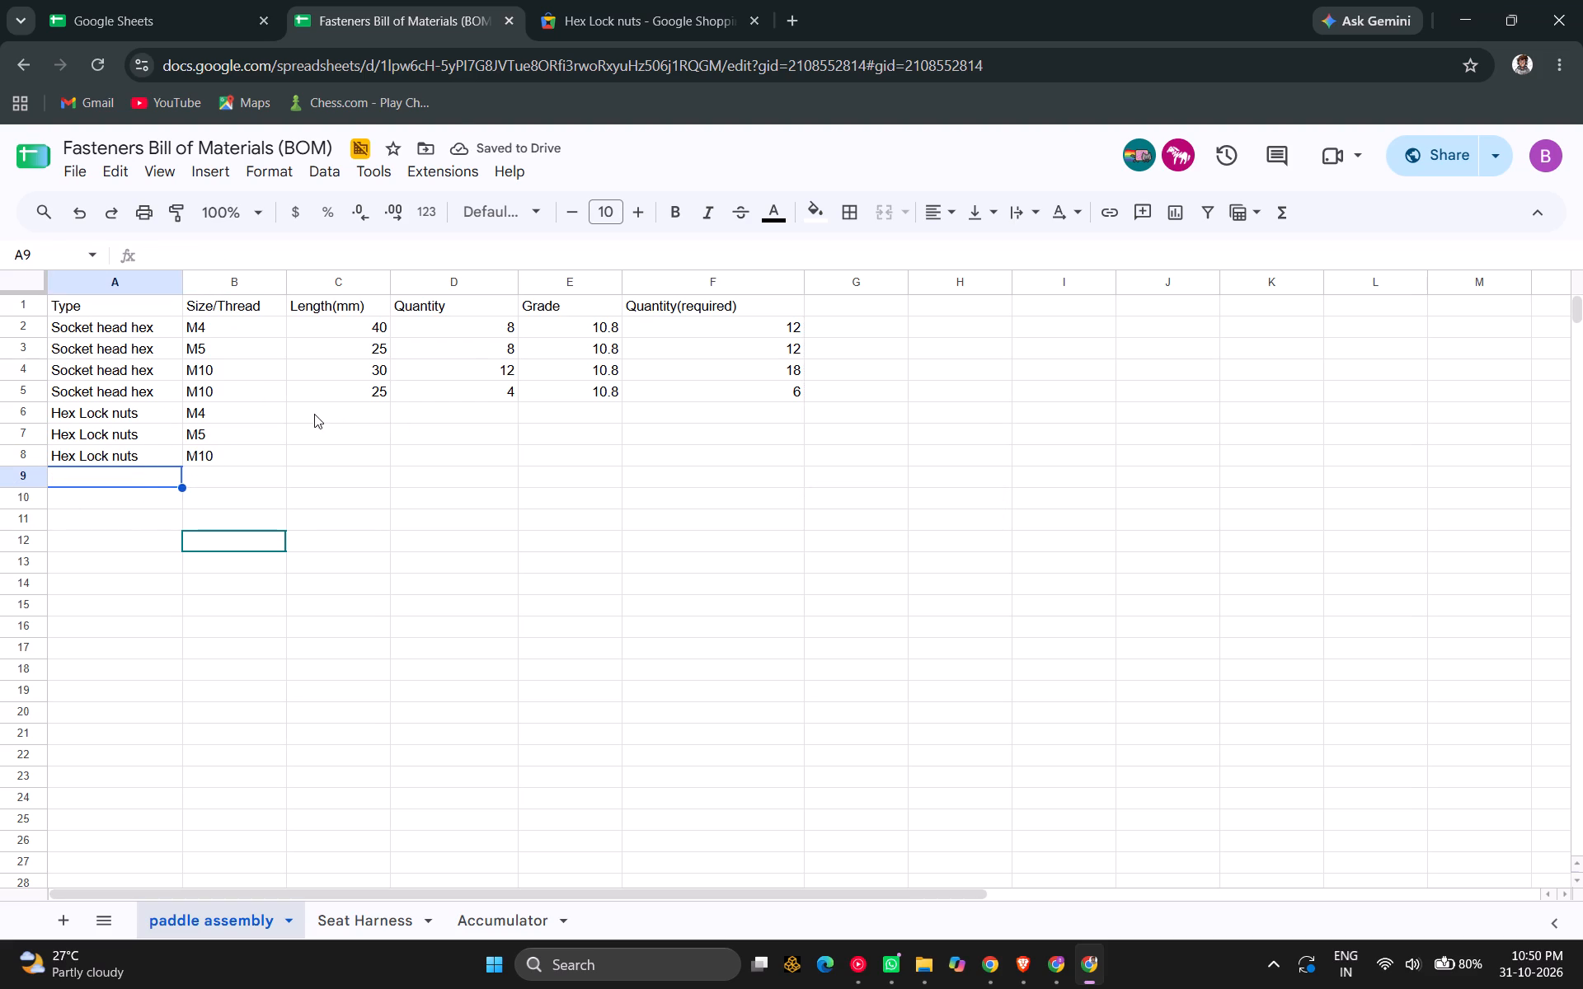
Check how the Accumulator sheet lists nut lengths, and enter "--" as the M4 lock nuts' length in C6 of the paddle assembly sheet.
double_click(323, 412)
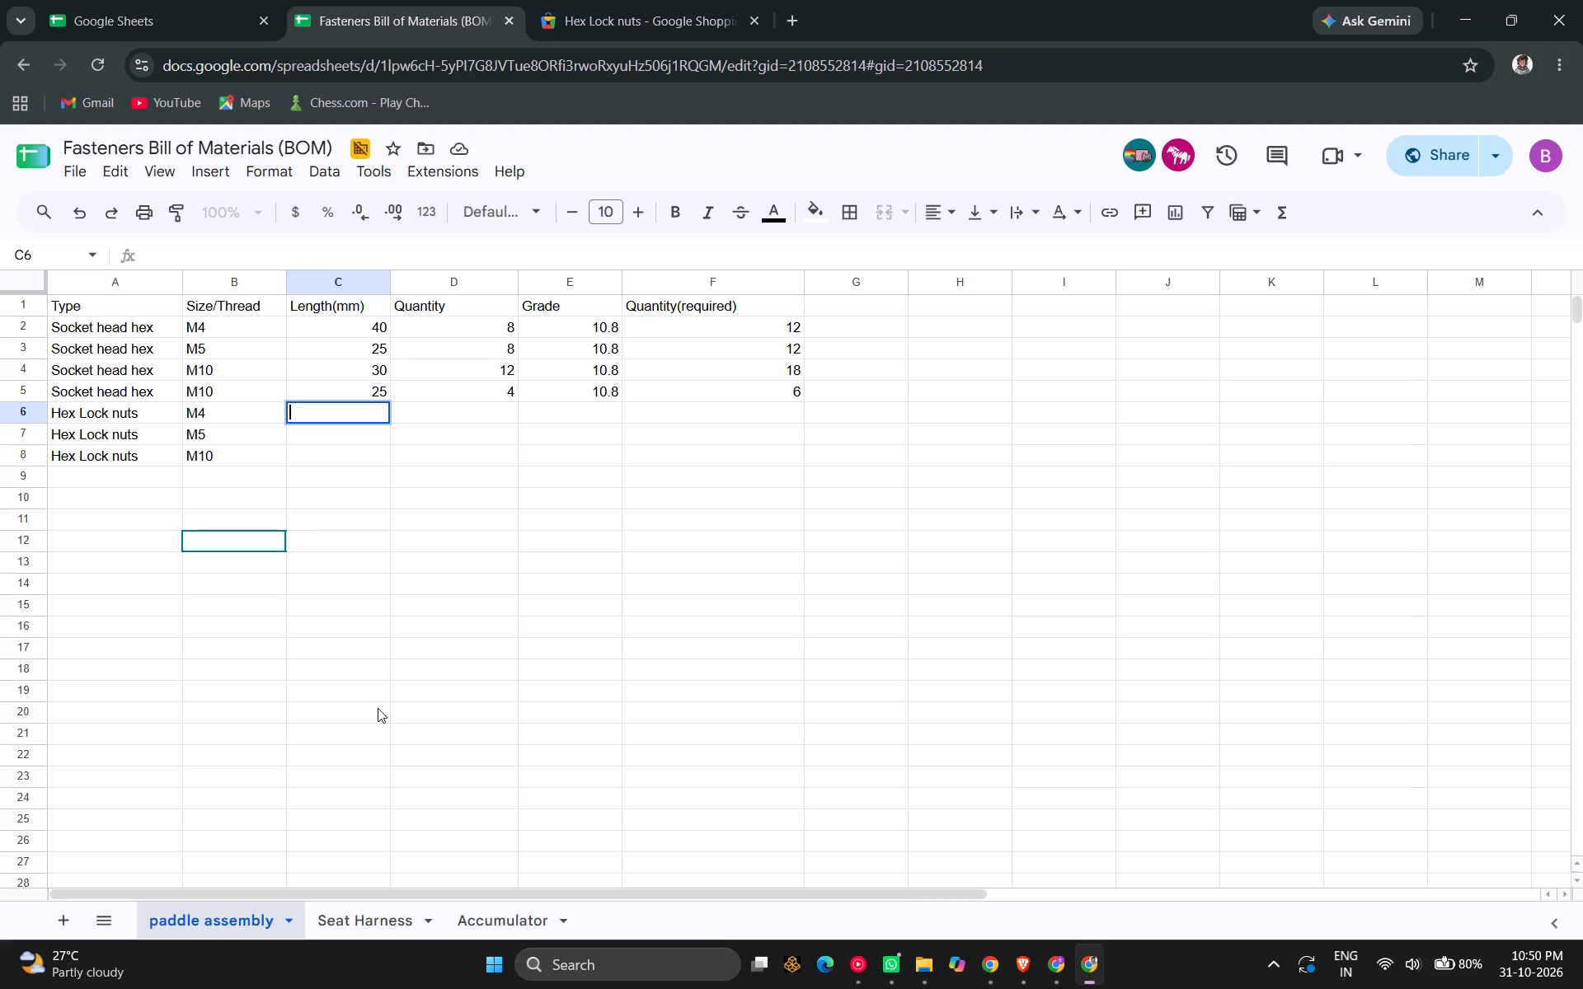
click(468, 914)
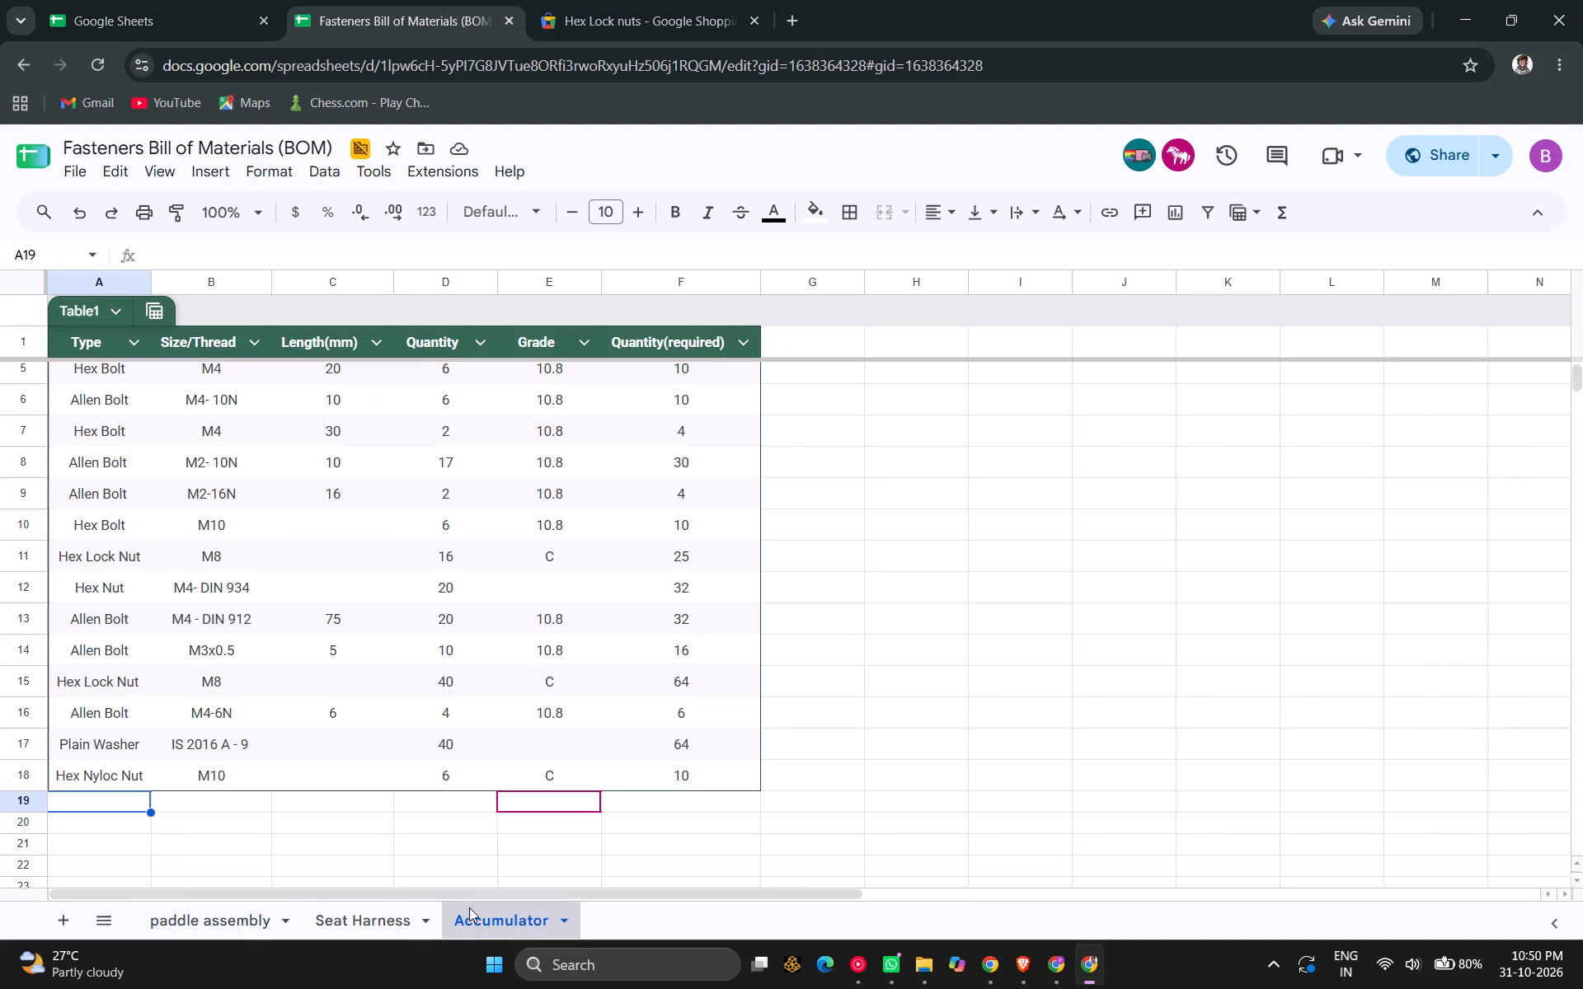
scroll(392, 640, up, 5)
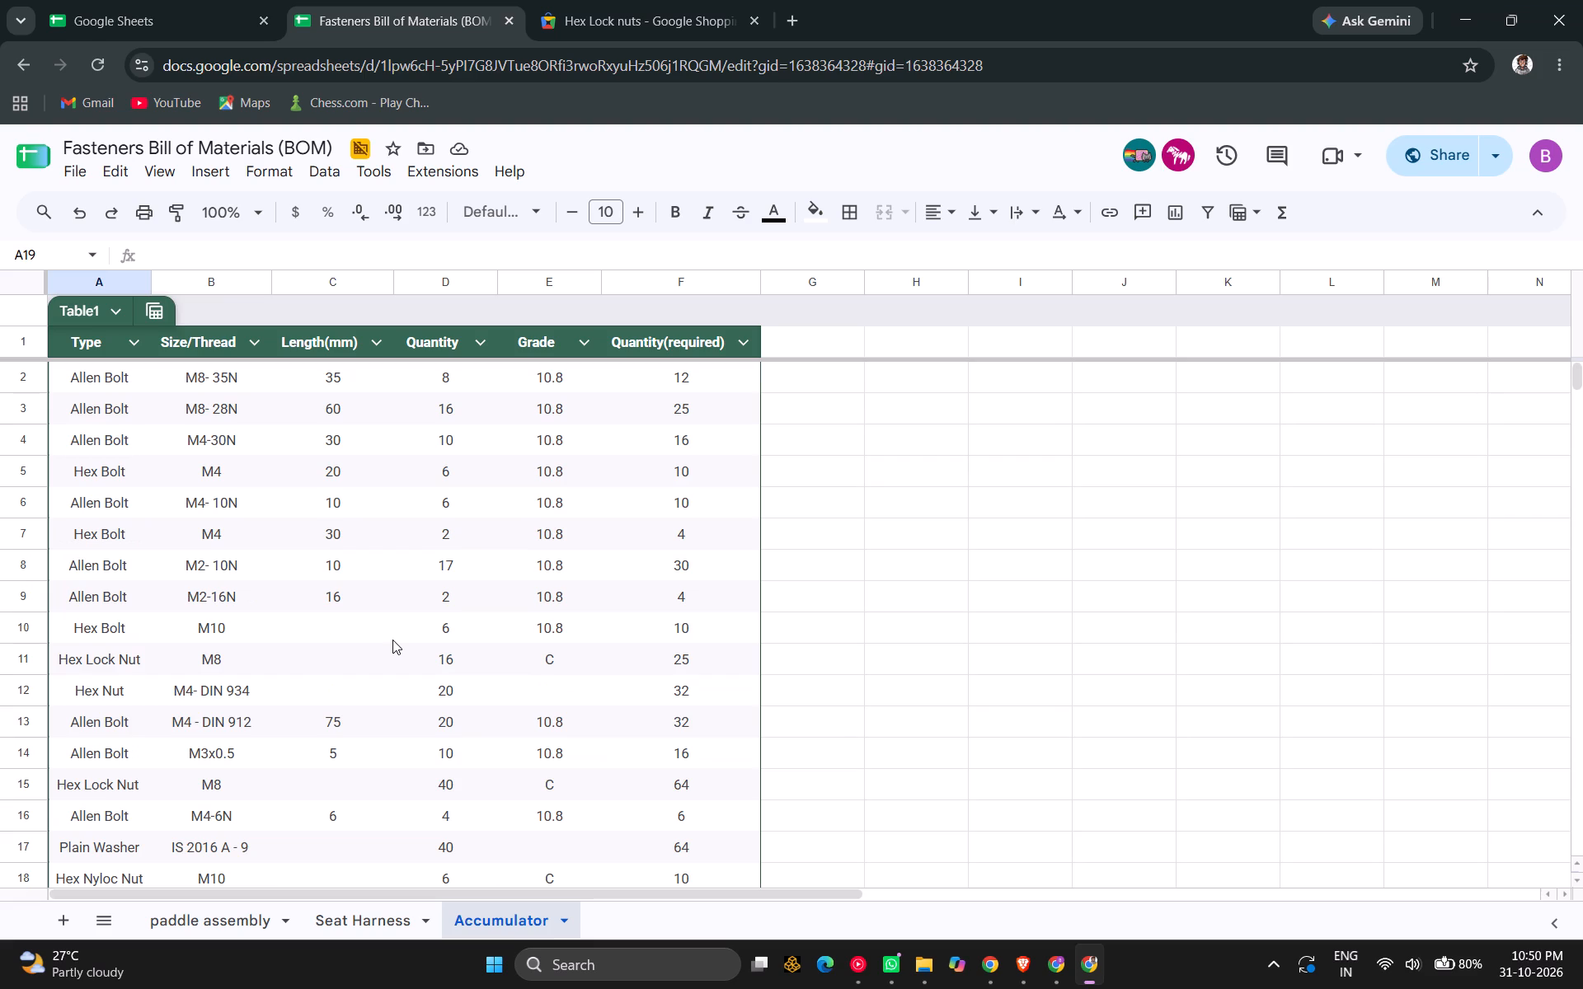
double_click(178, 913)
double_click(357, 410)
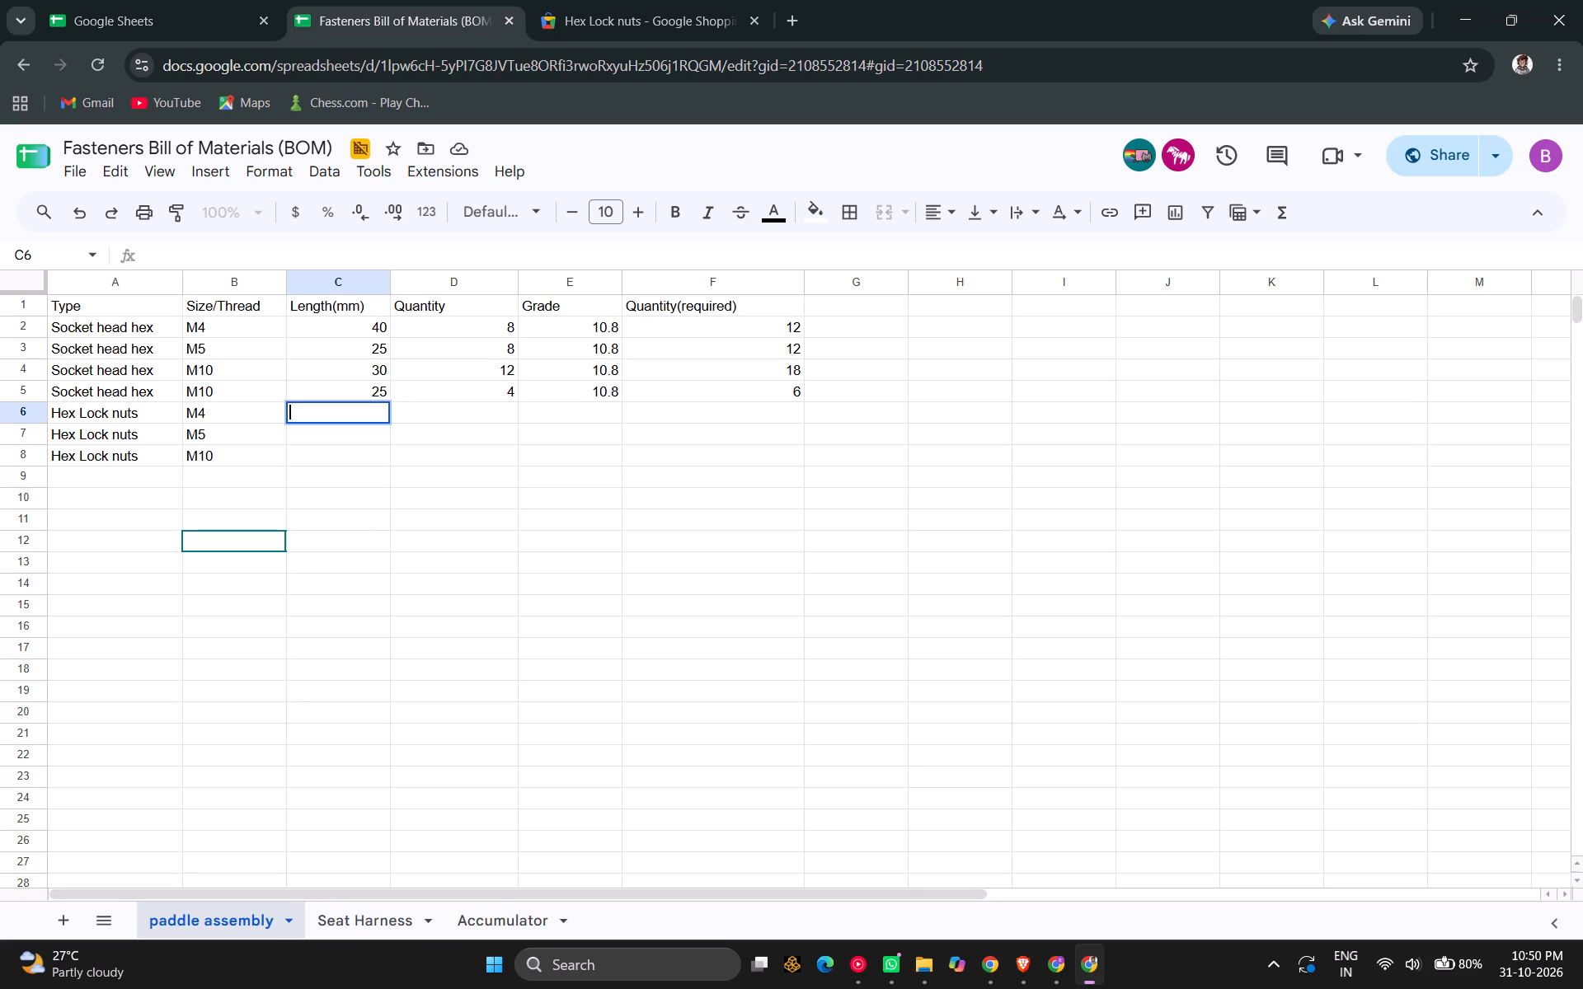
key(minus)
double_click(425, 406)
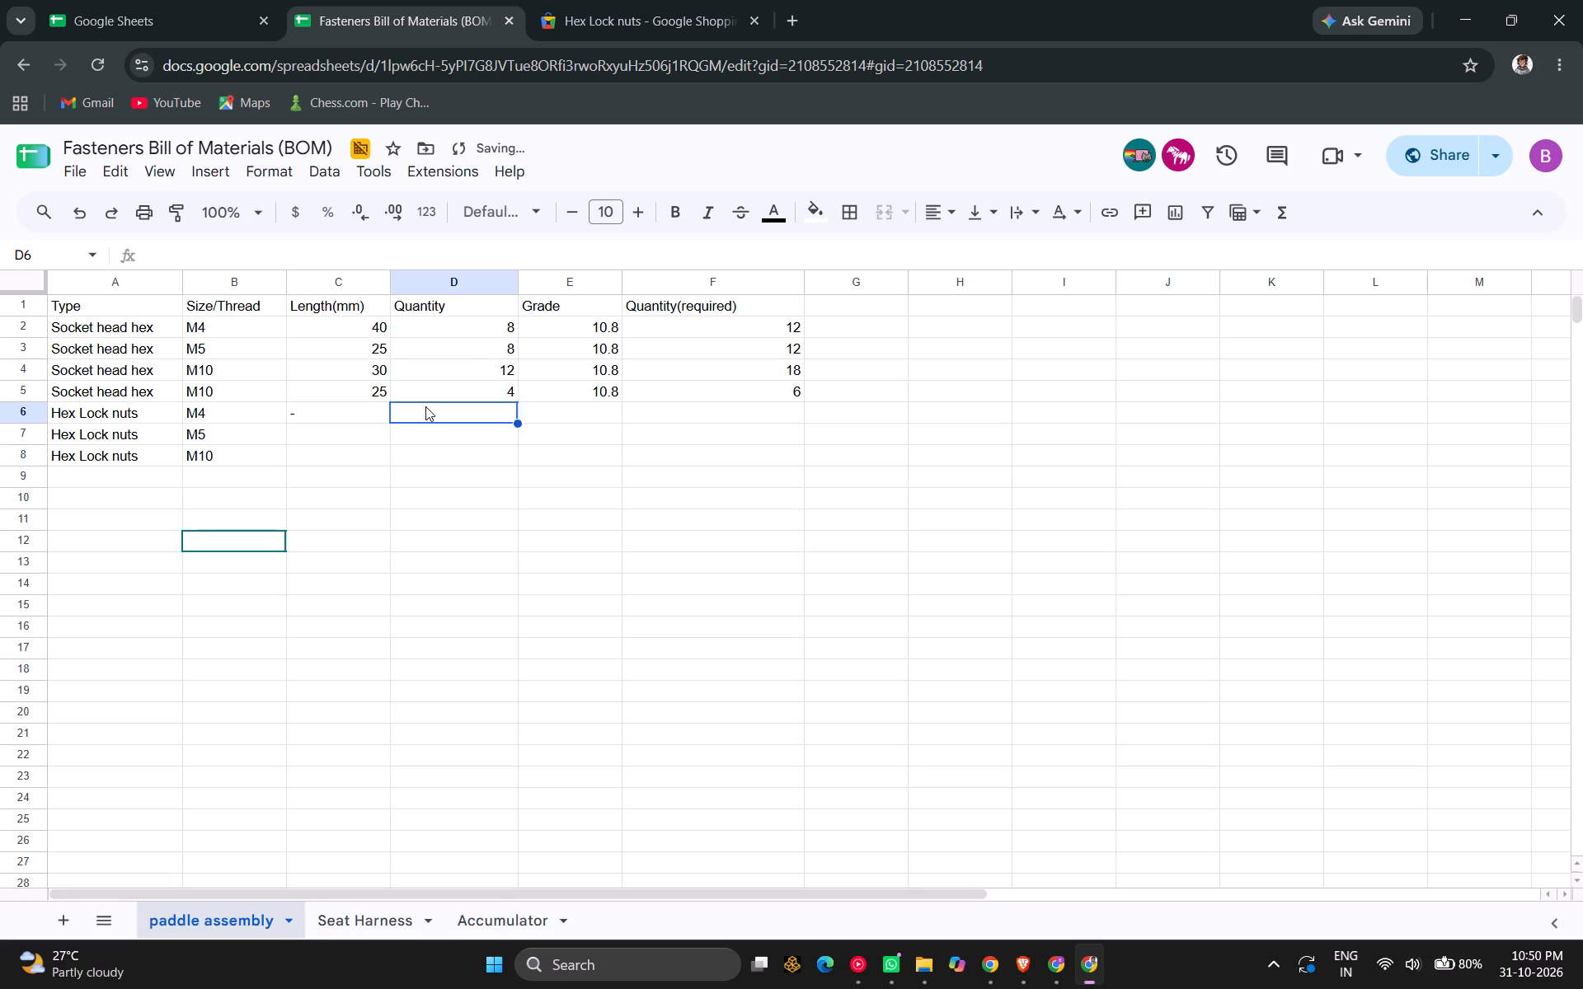
double_click(322, 415)
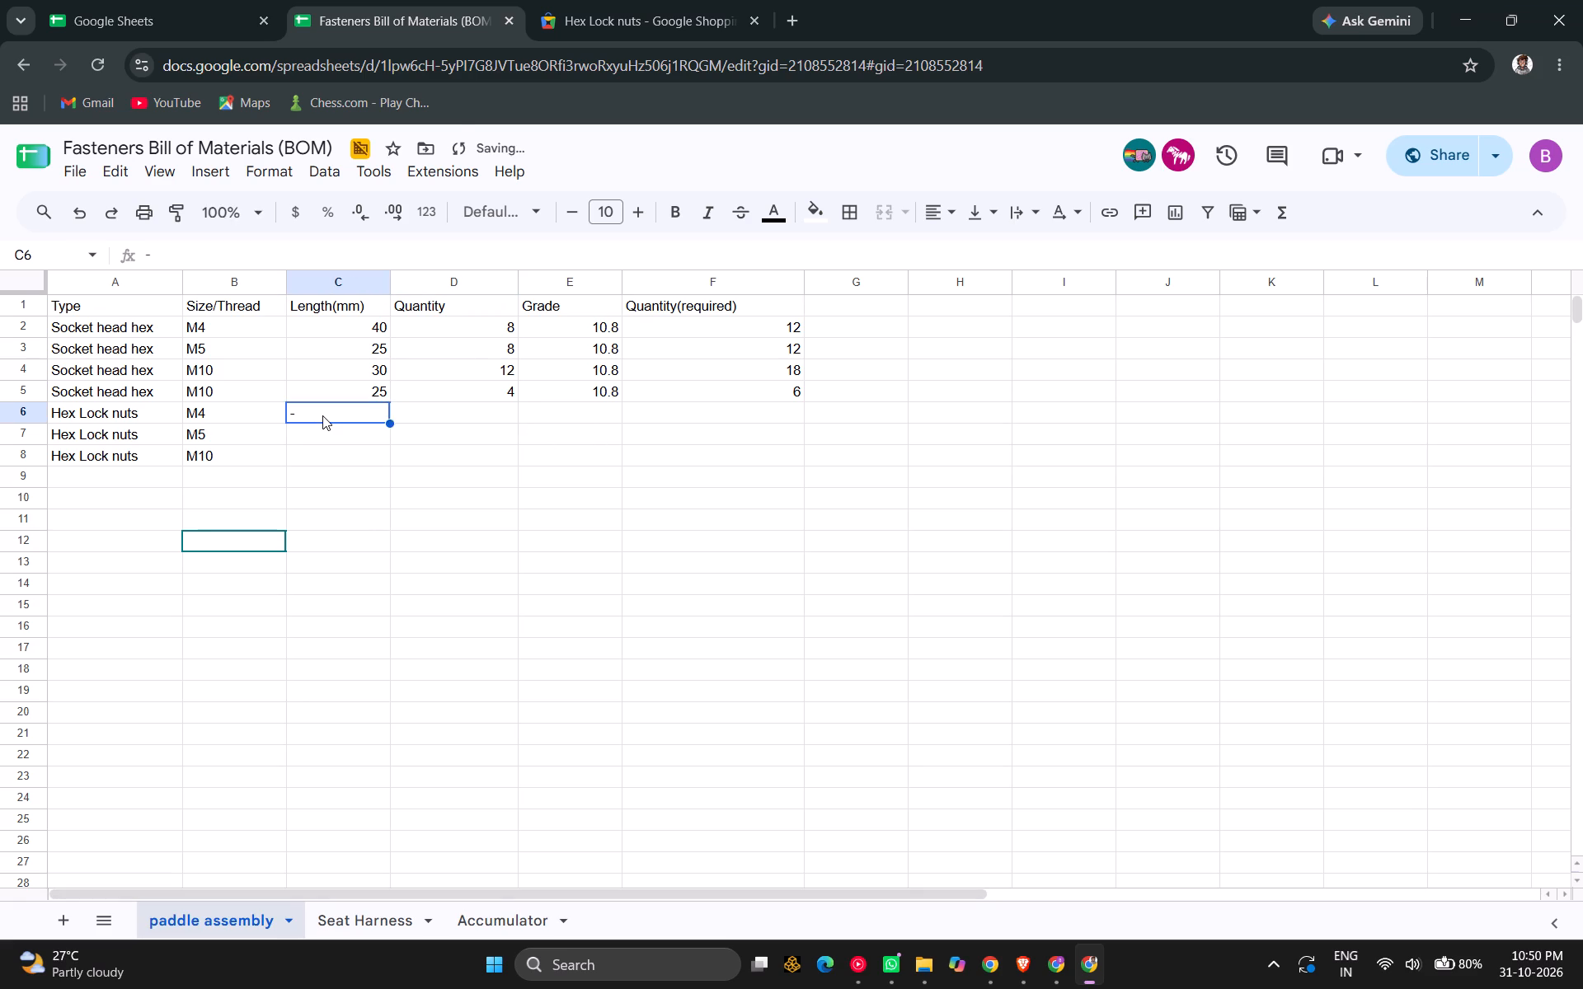
key(minus)
Enter quantities 8, 8 and 16 for the M4, M5 and M10 hex lock nuts in cells D6 to D8.
double_click(459, 421)
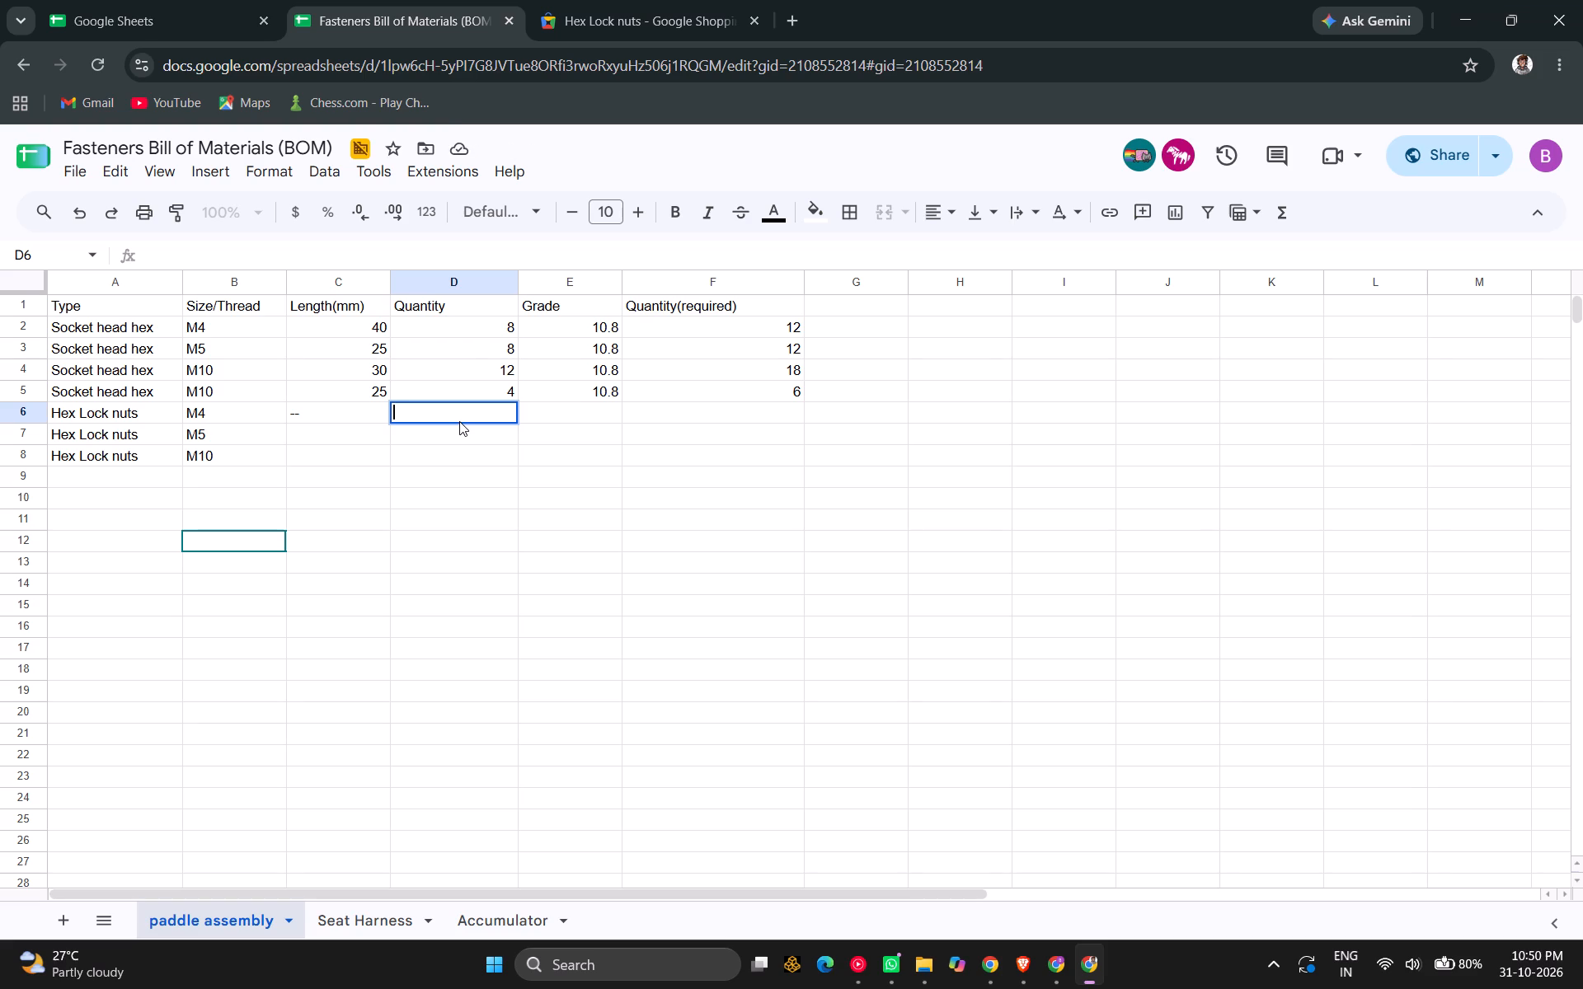
key(8)
key(Return)
key(8)
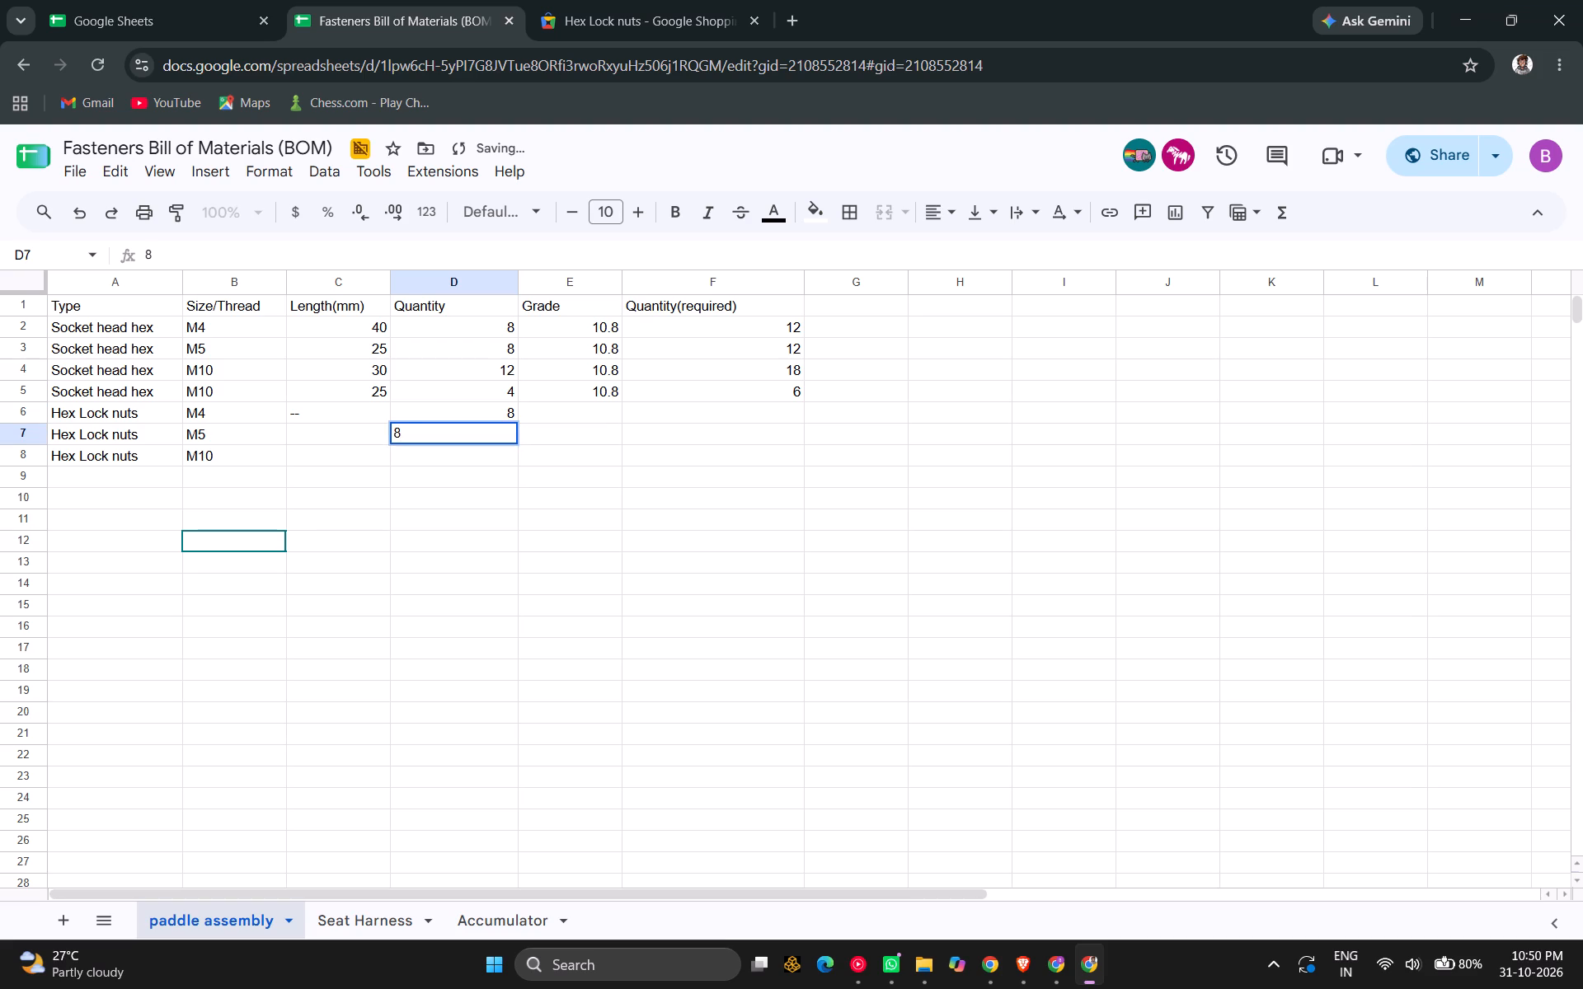
key(Return)
key(1)
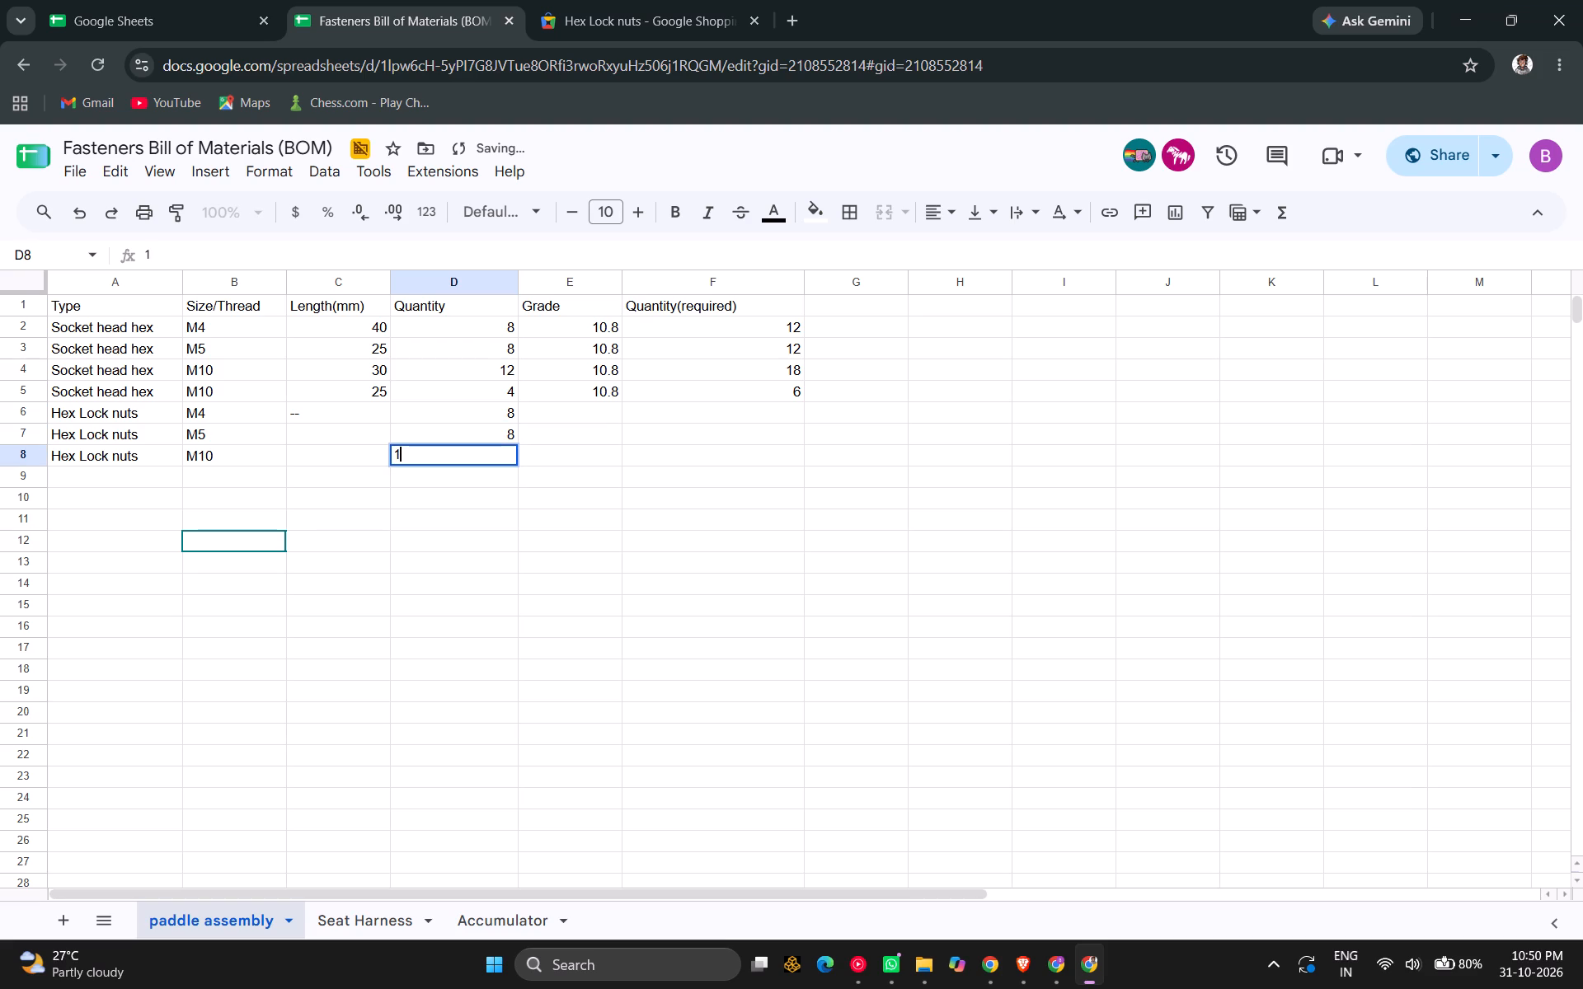
key(6)
click(345, 551)
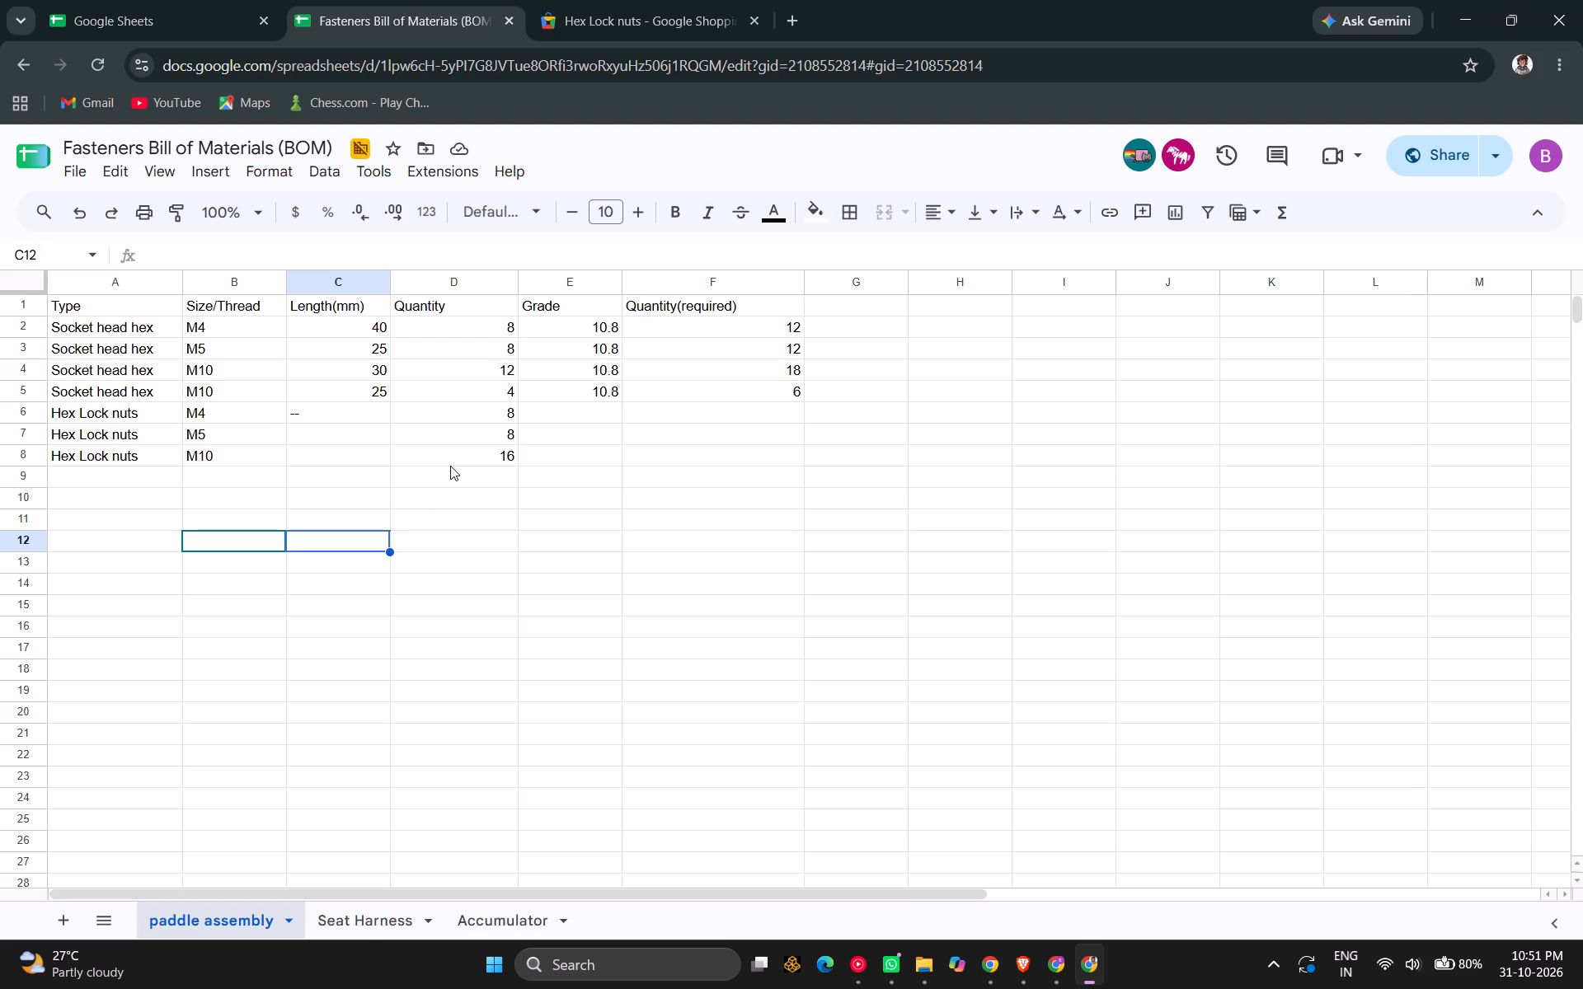
Enter grade 10.8 for all three hex lock nut rows in cells E6 to E8.
double_click(594, 415)
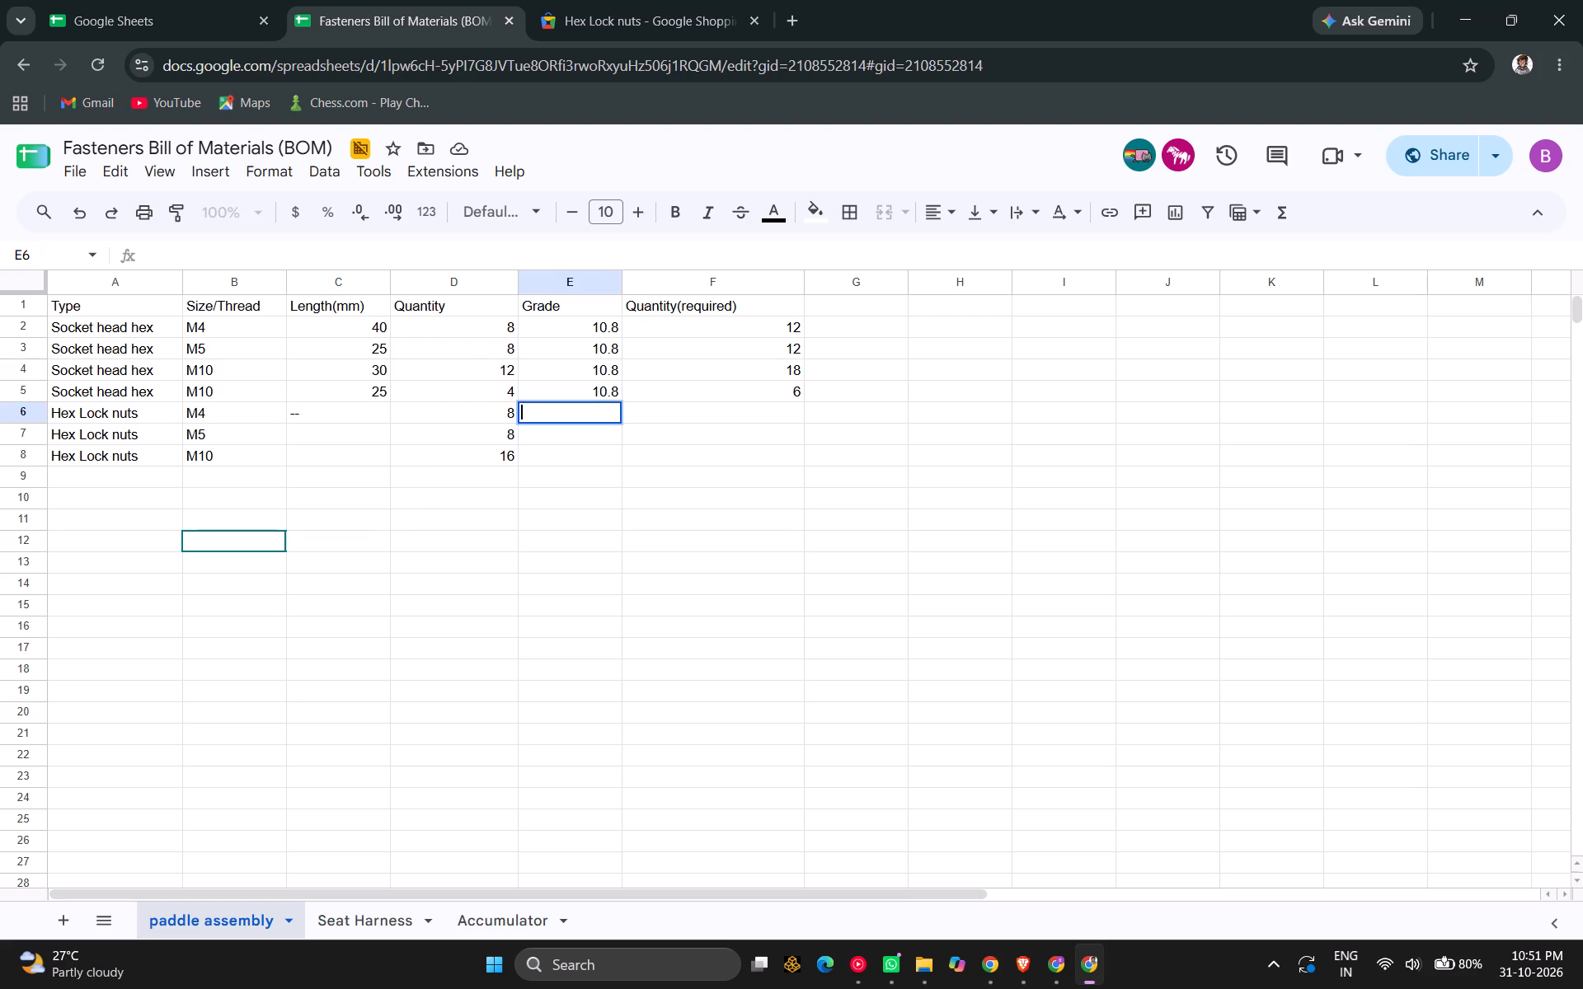
key(1)
key(0)
text(.8)
key(Return)
text(10.8)
key(Return)
text(10)
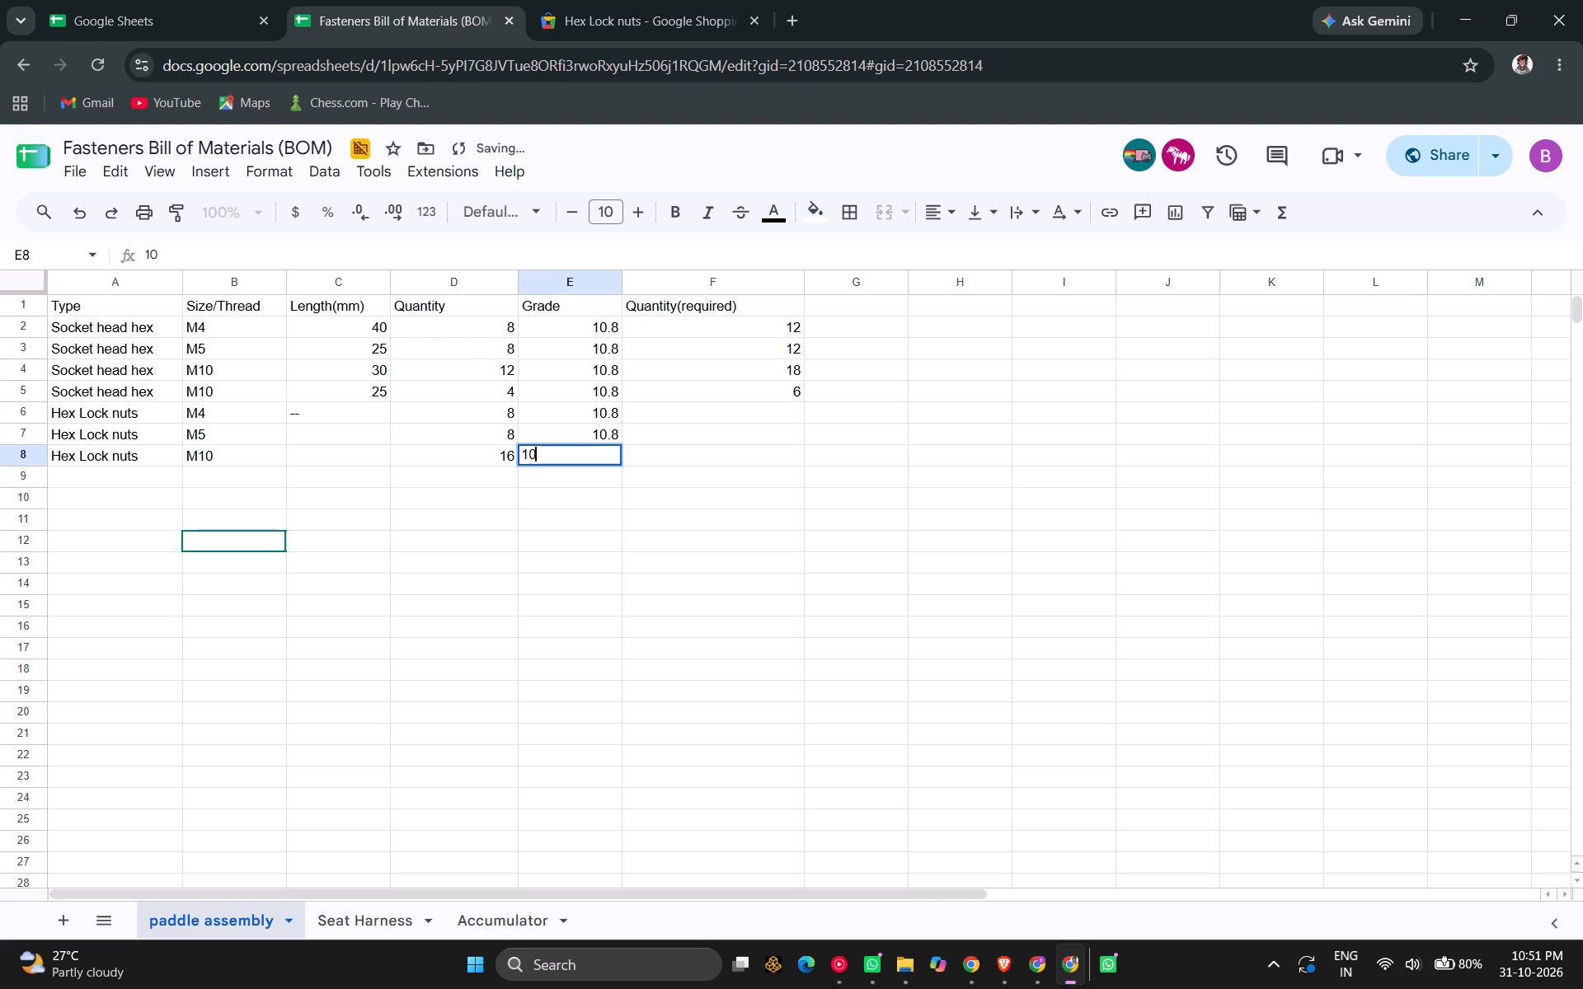
text(.8)
key(Return)
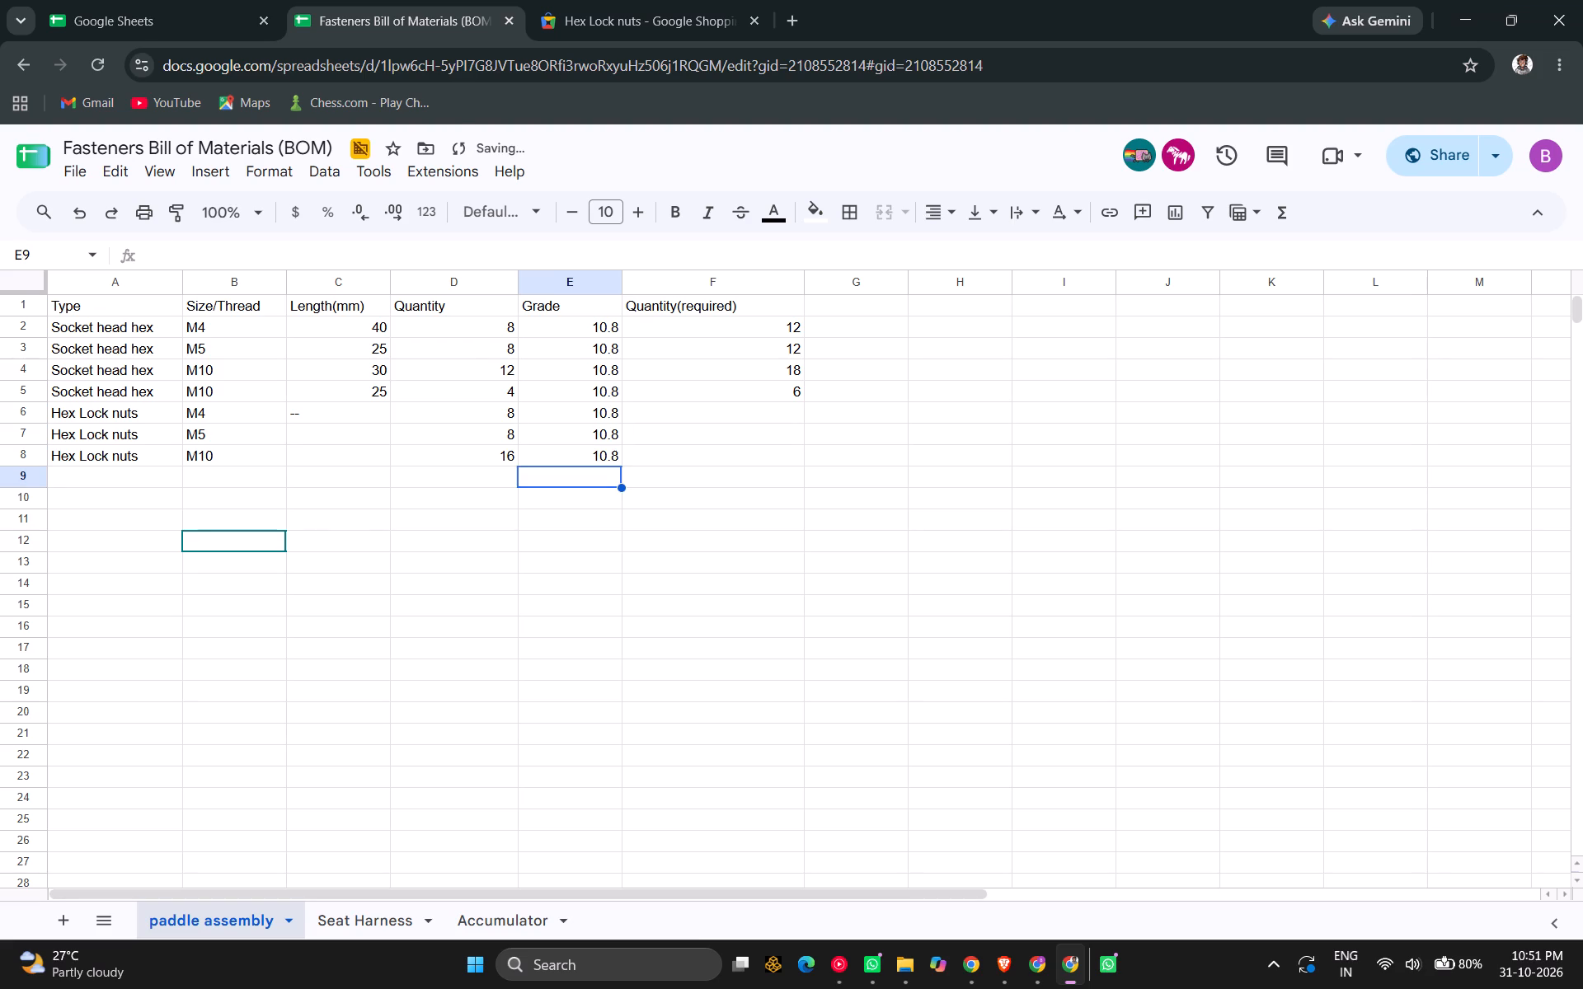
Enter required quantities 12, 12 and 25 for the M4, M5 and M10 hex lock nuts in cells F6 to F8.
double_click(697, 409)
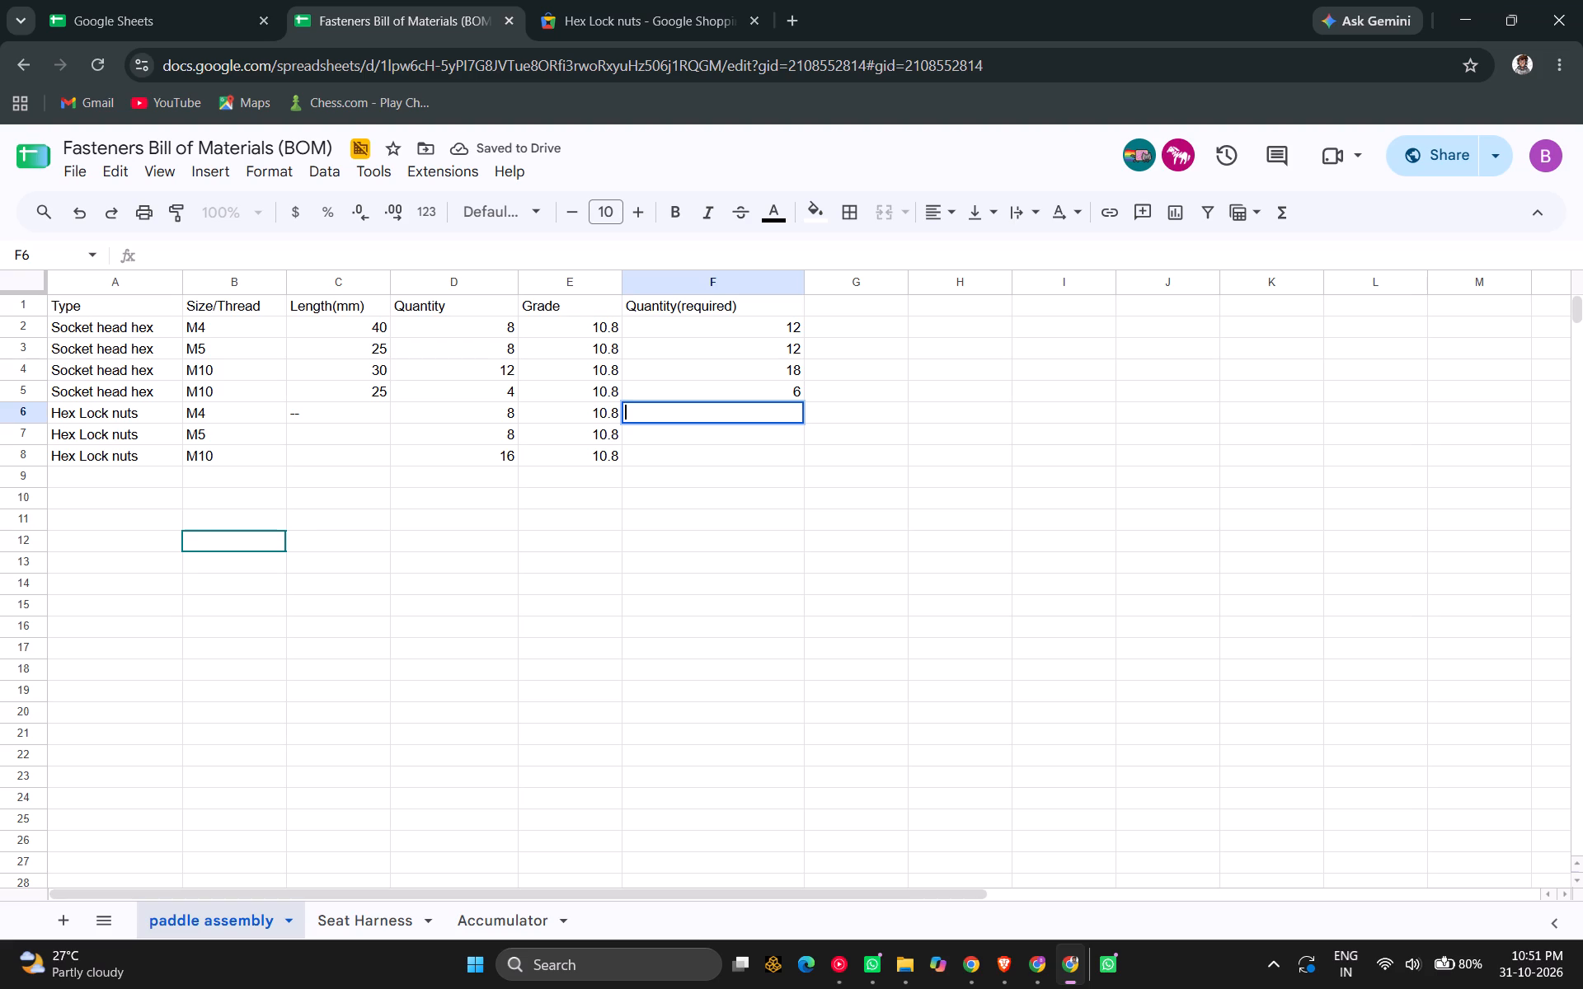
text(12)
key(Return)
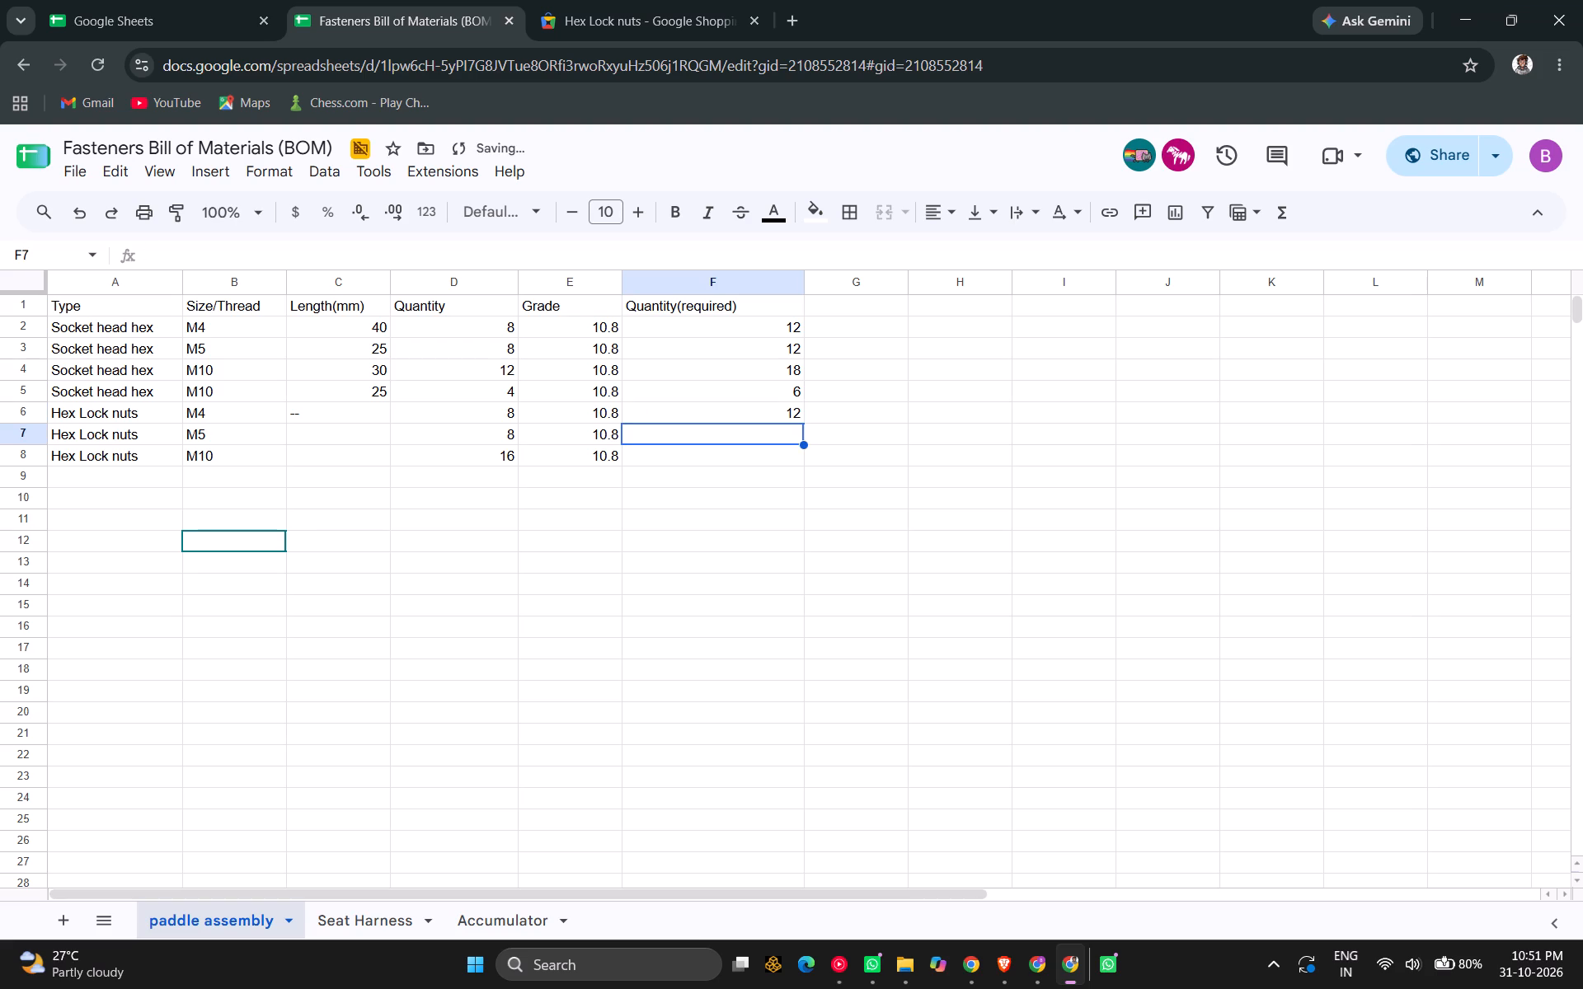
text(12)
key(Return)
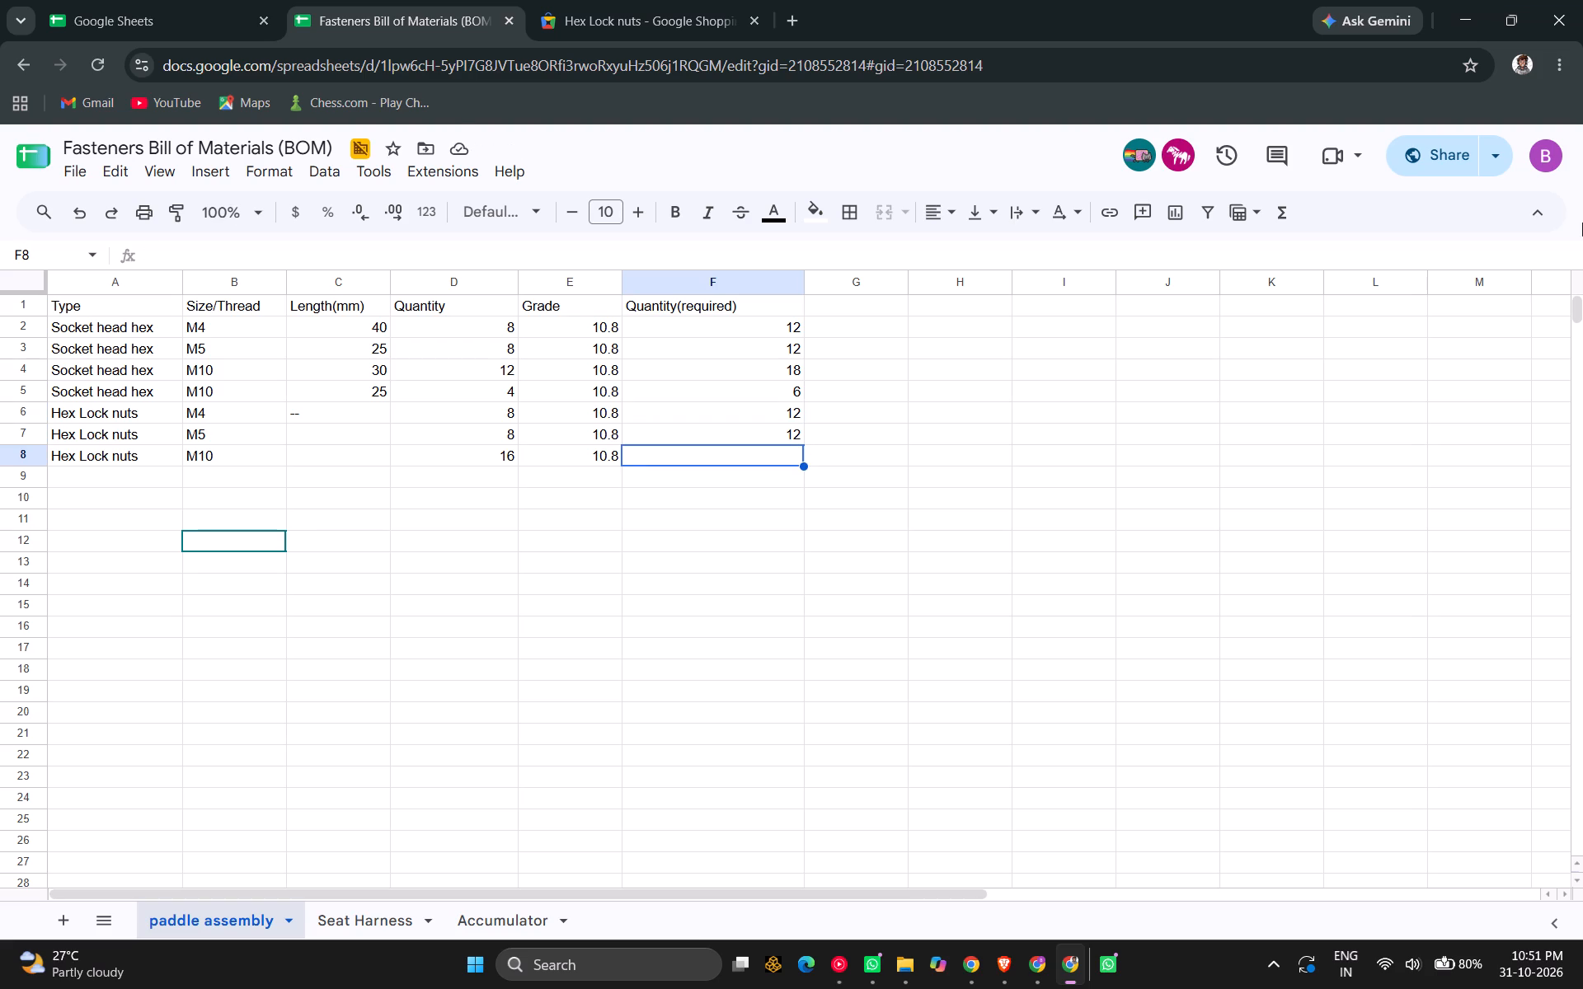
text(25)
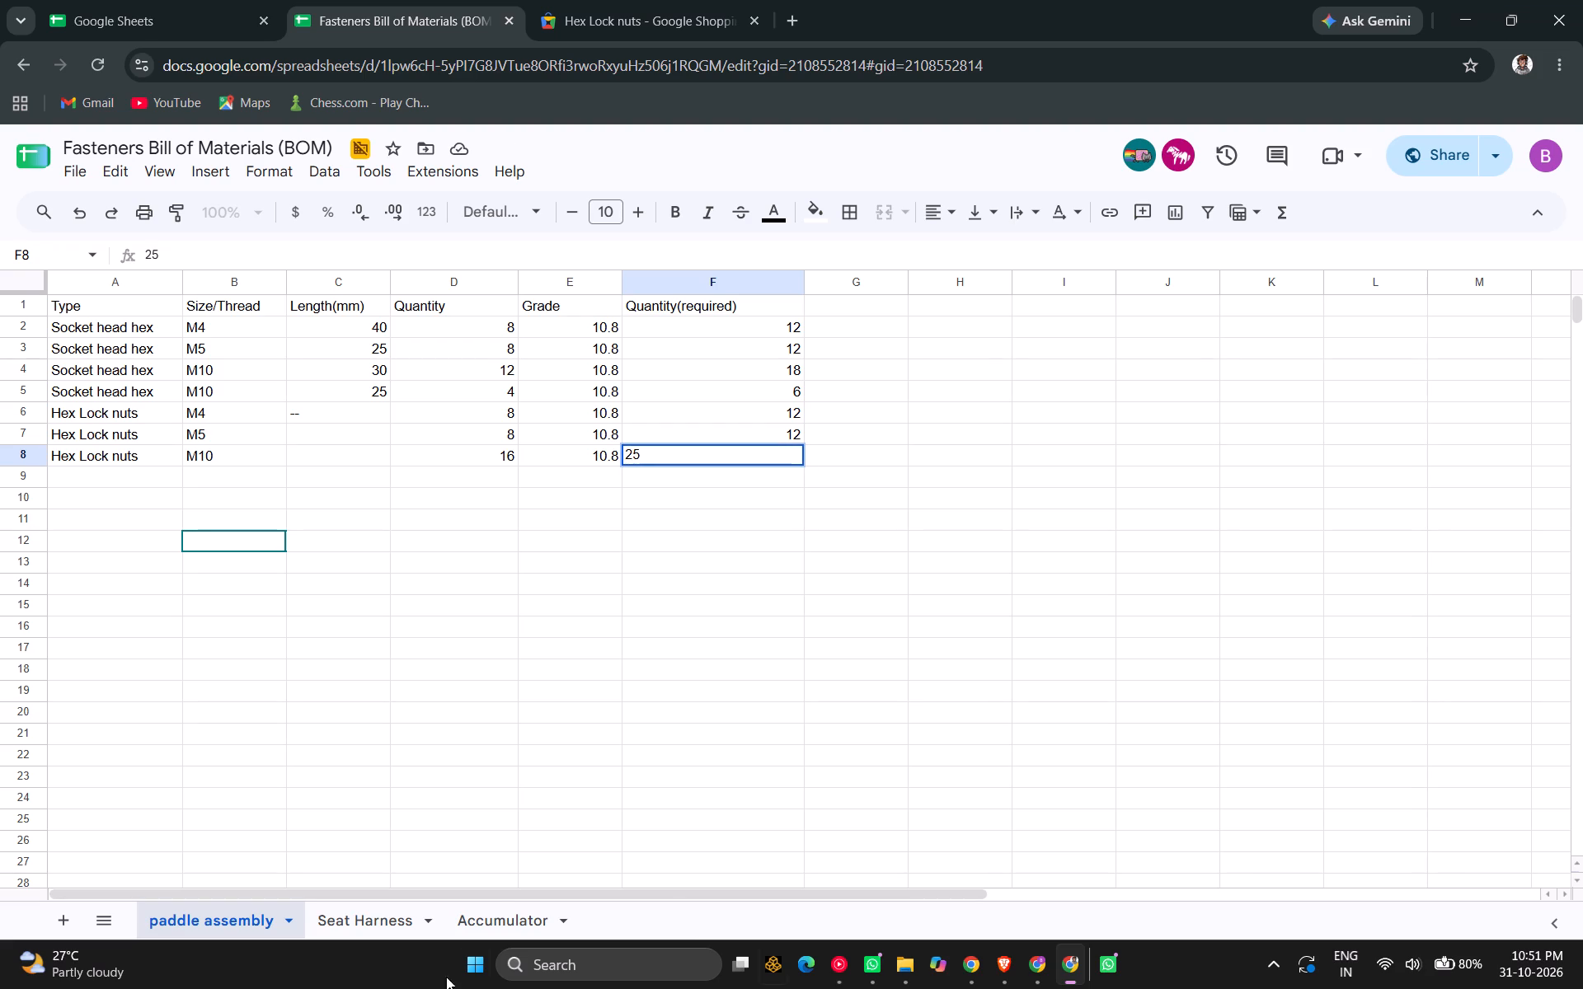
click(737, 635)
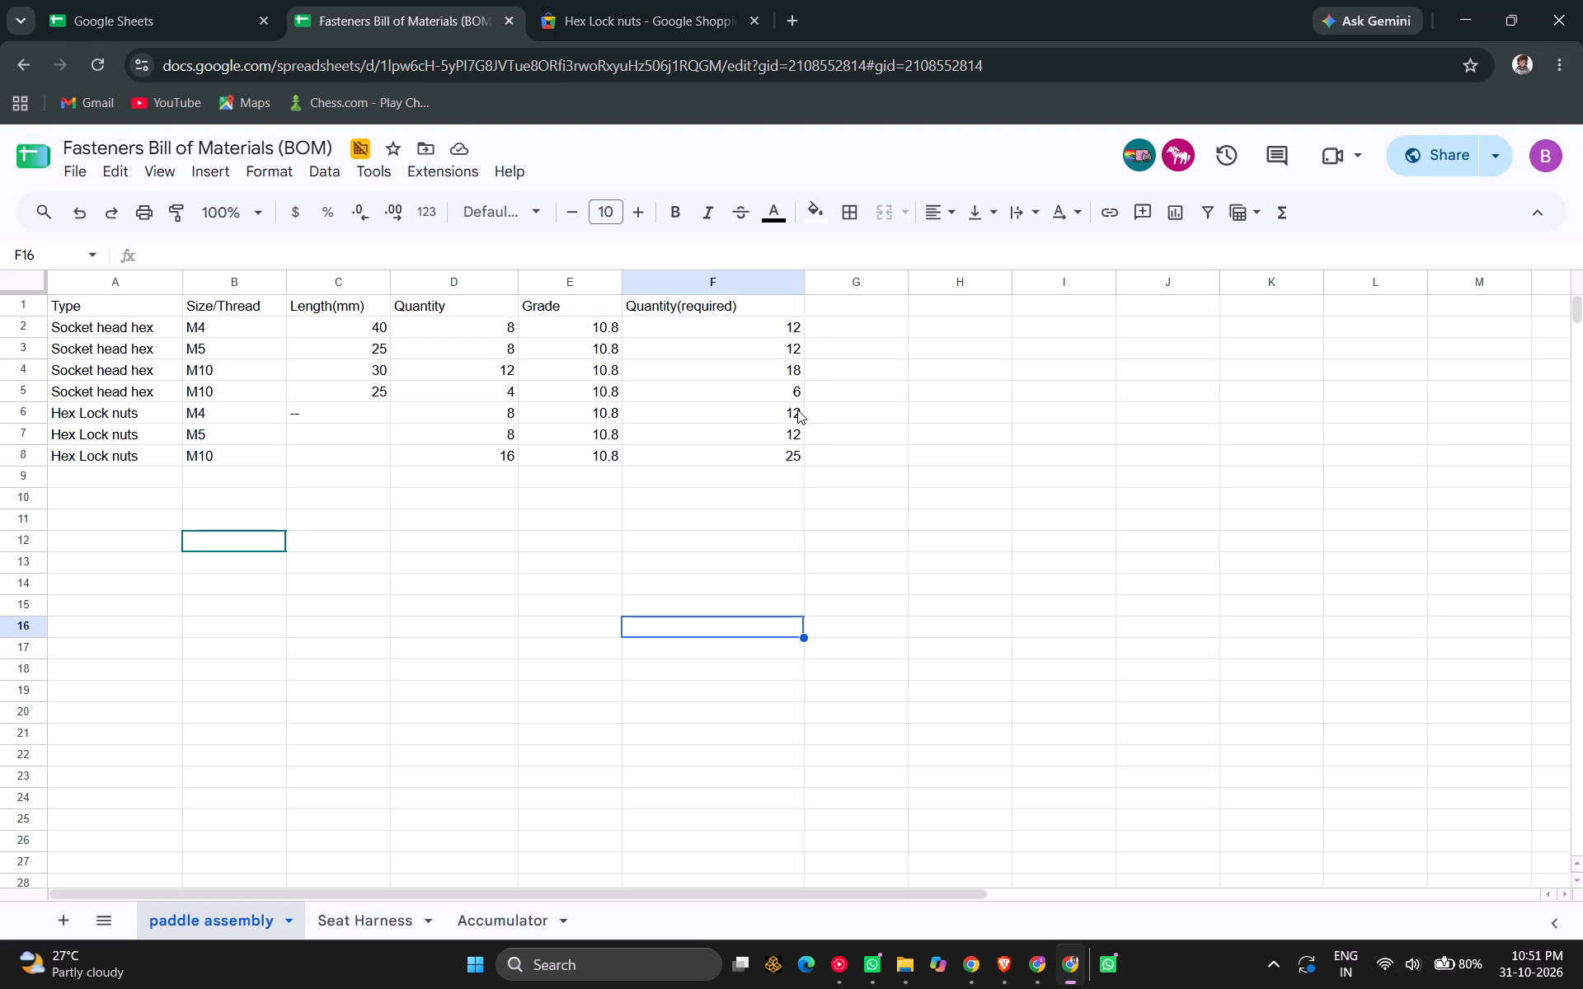
double_click(789, 412)
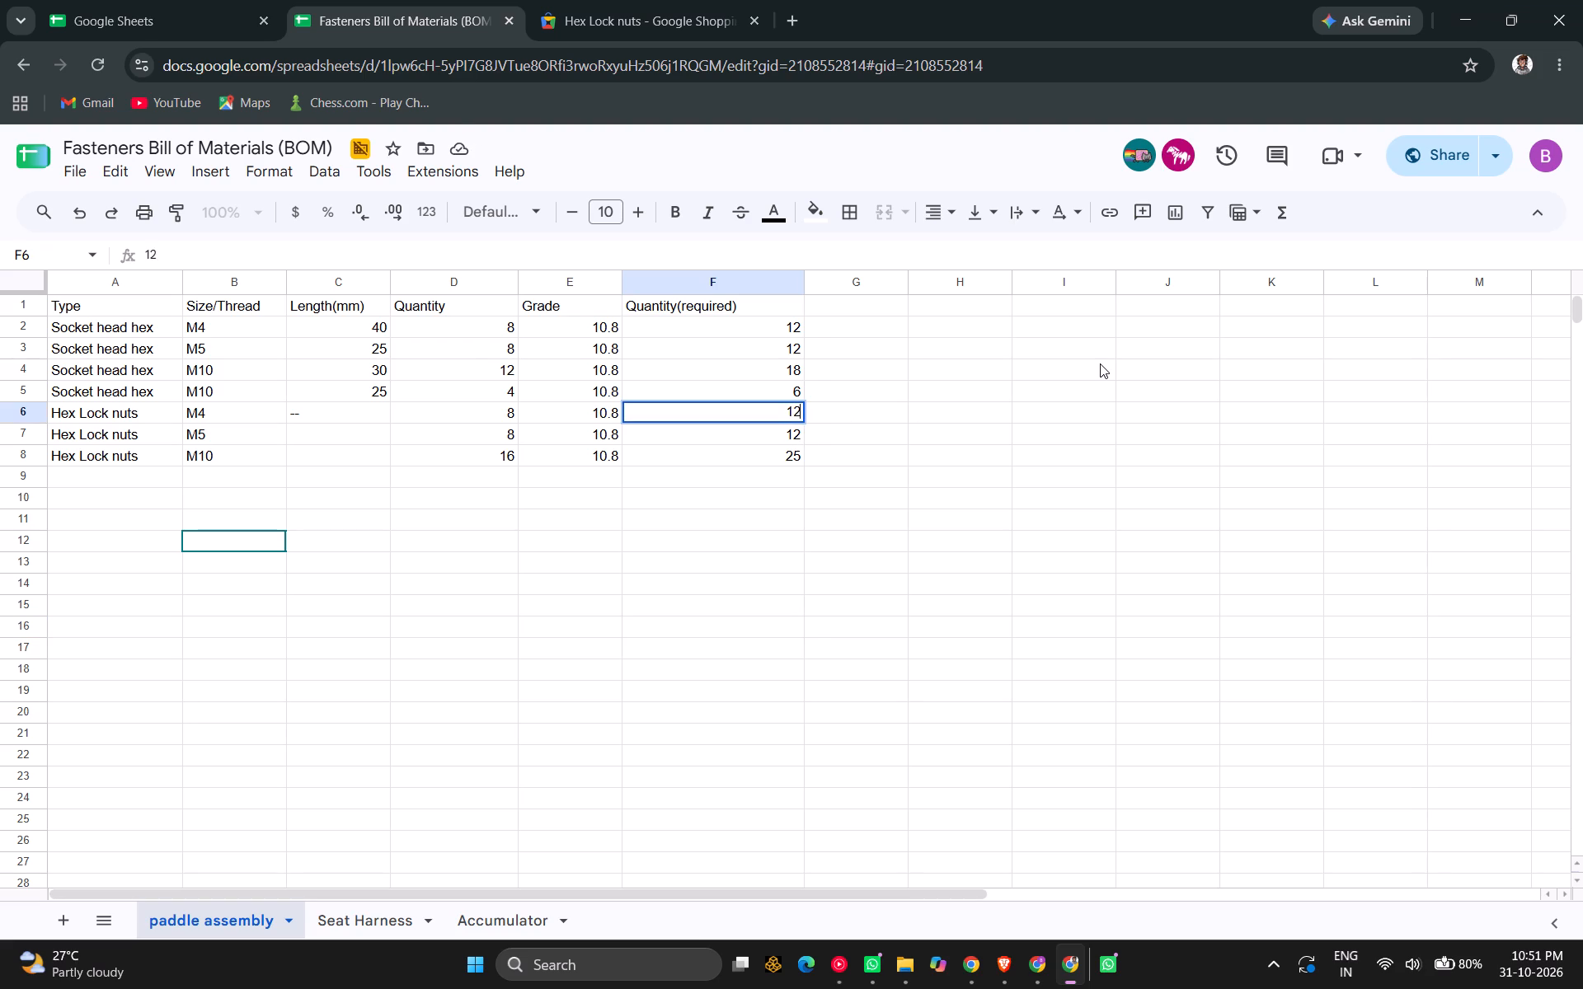
key(BackSpace)
key(5)
double_click(793, 438)
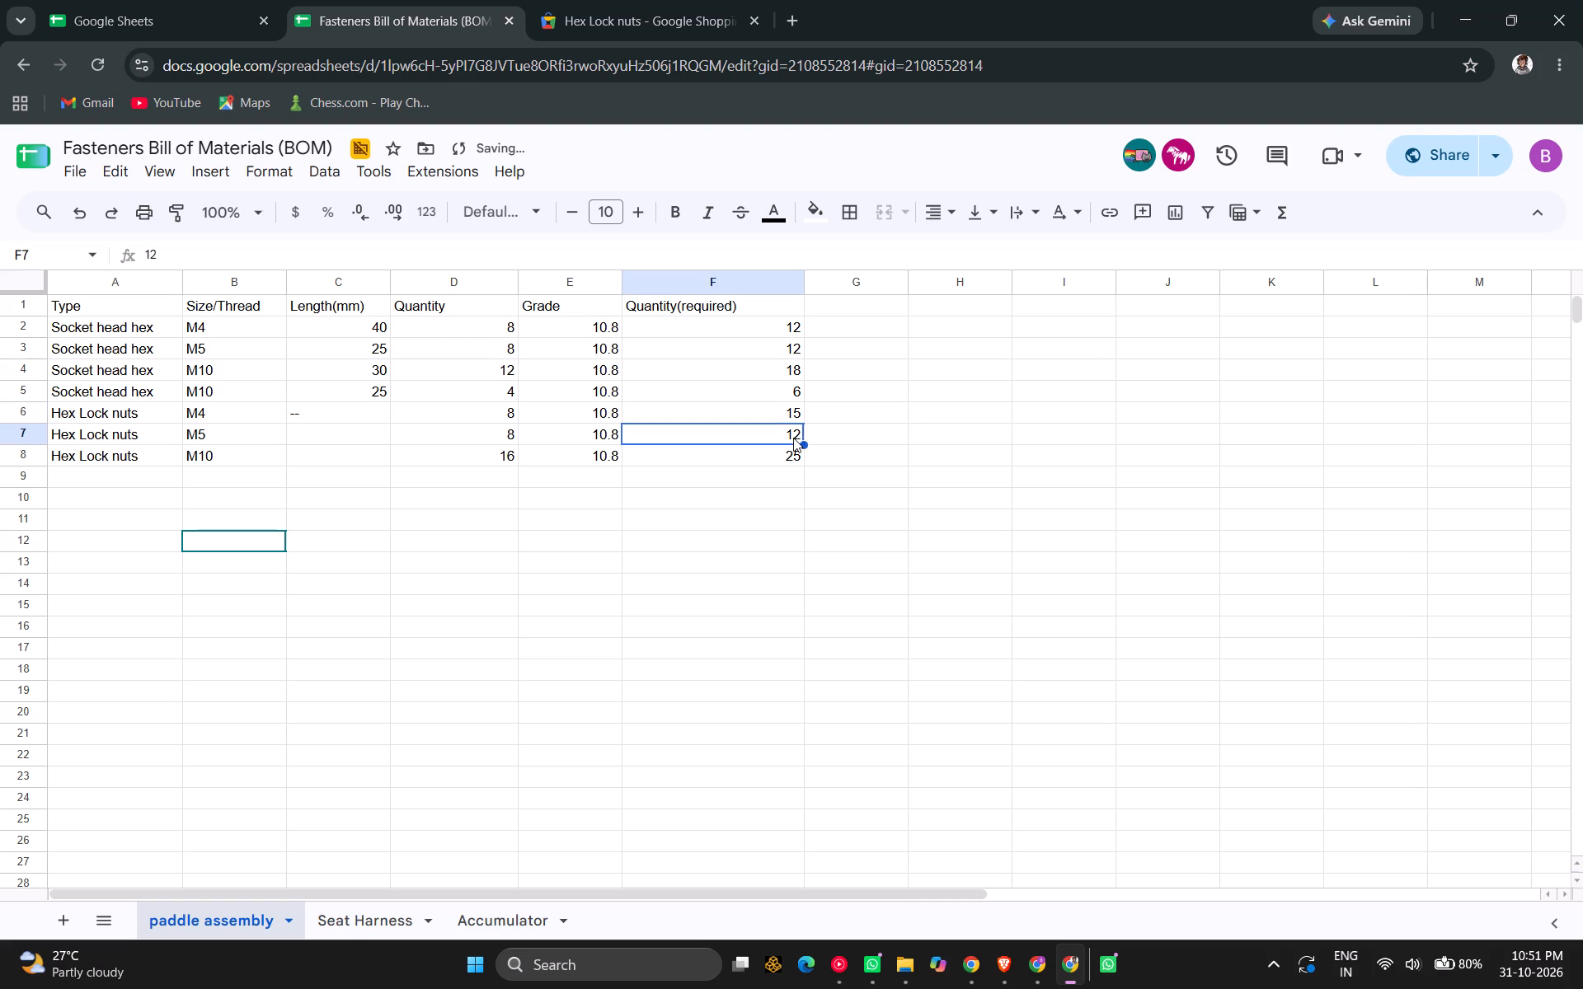
key(BackSpace)
key(5)
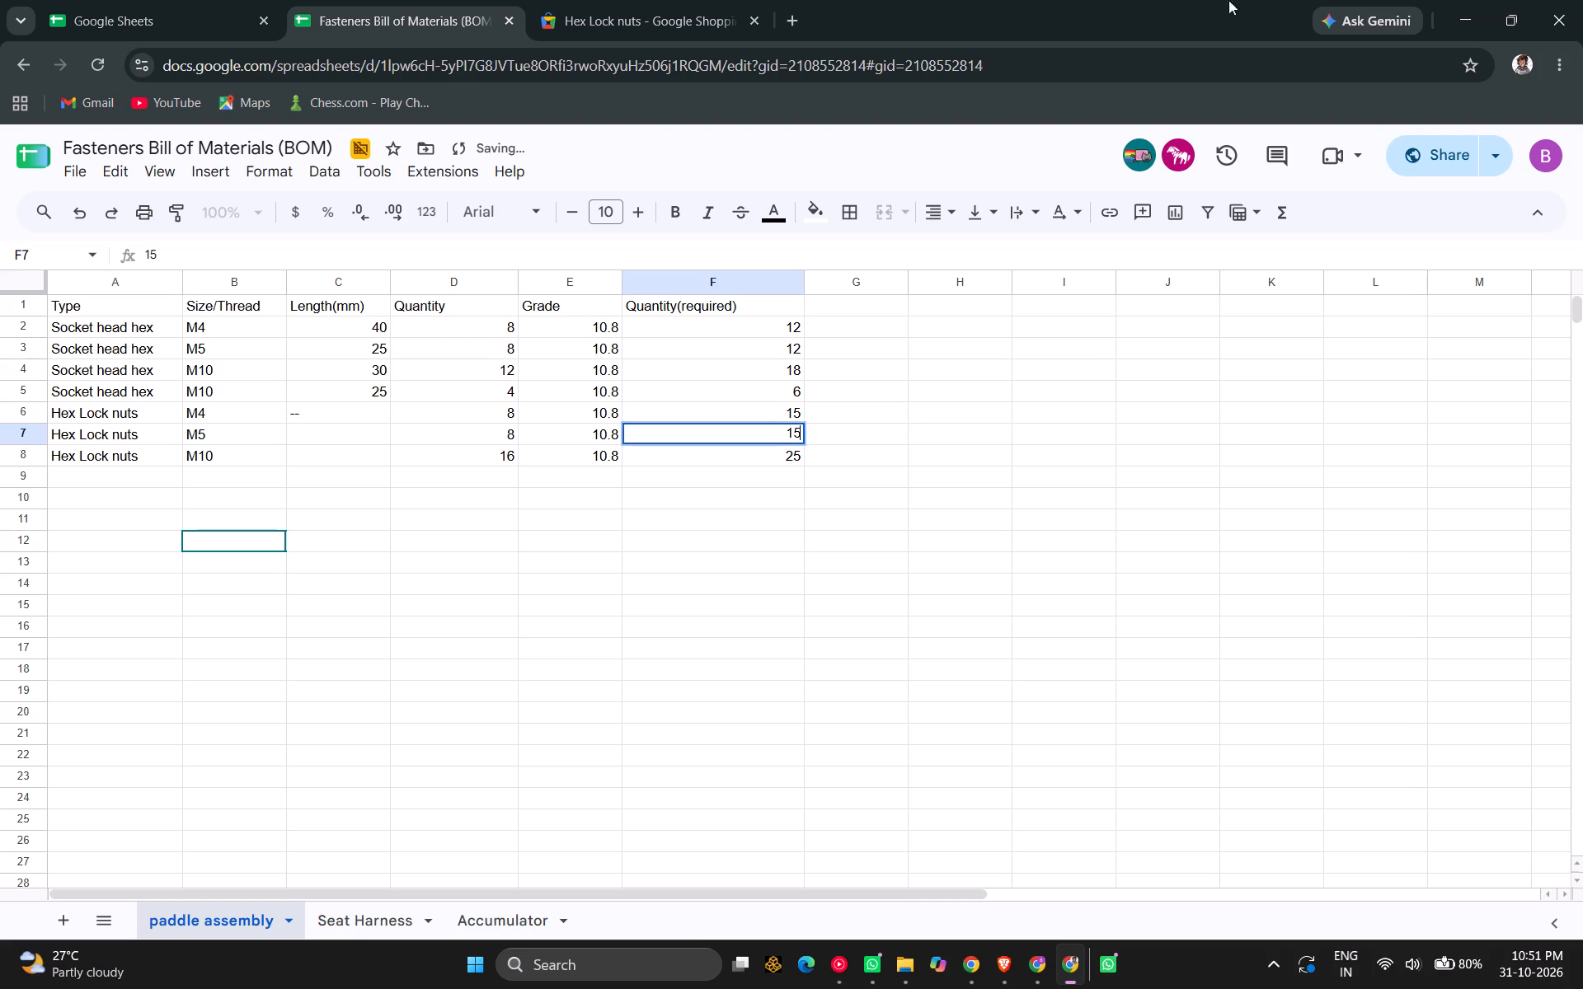
double_click(794, 459)
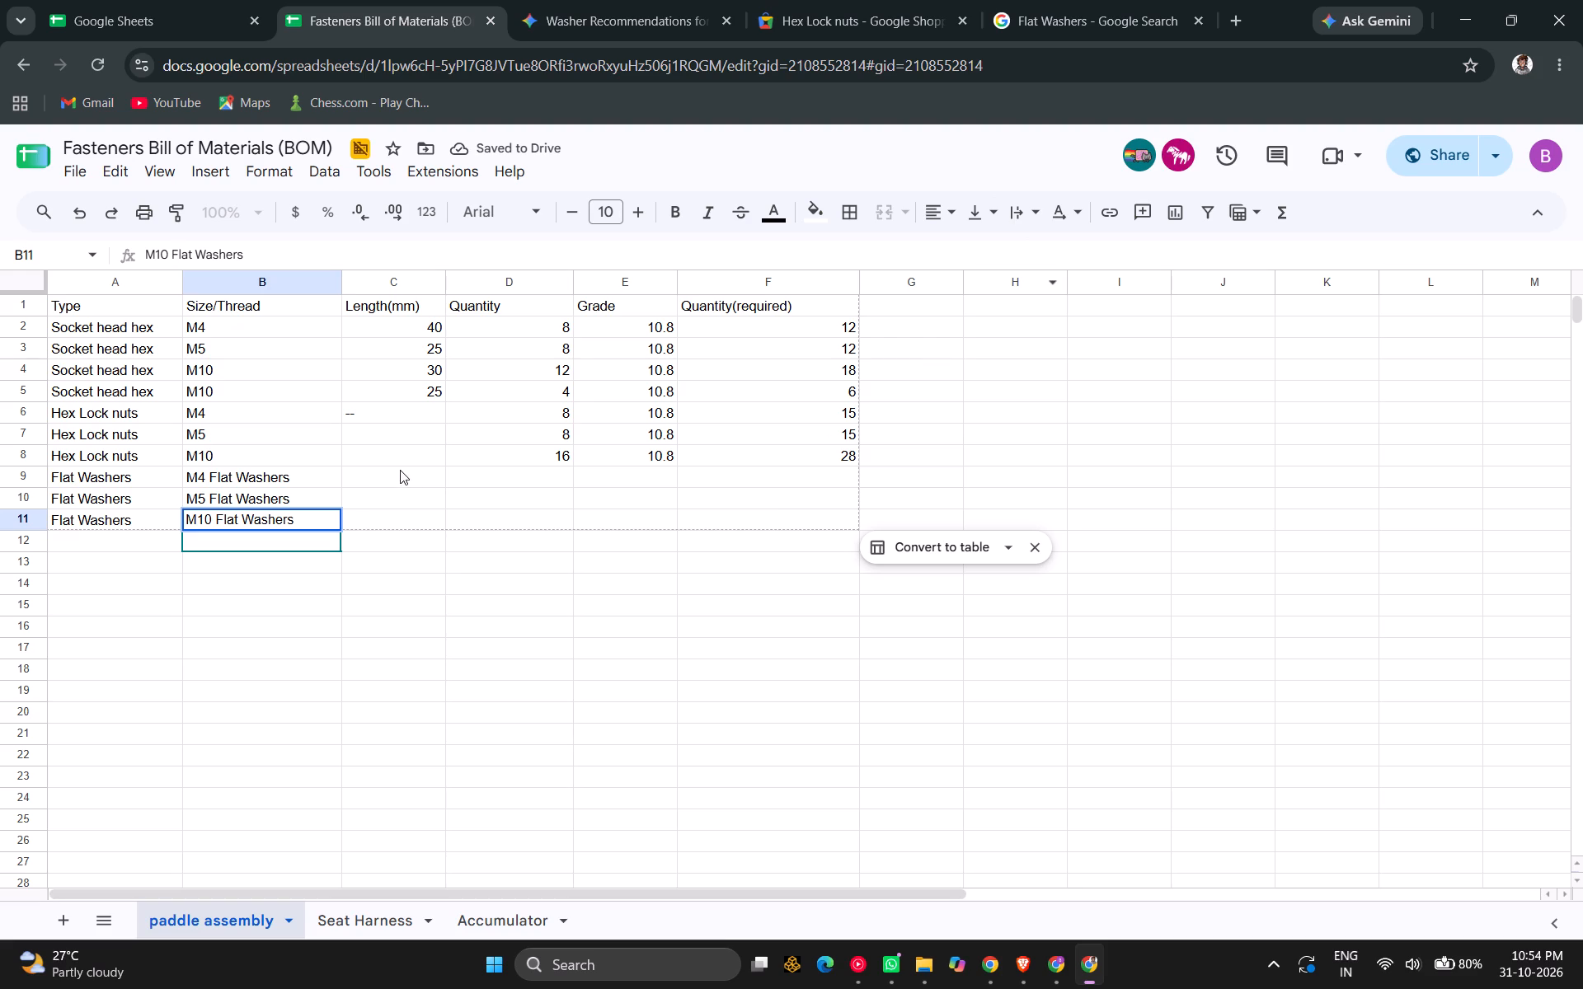
Open the Quantity cell D9 of the M4 flat washer row for editing.
double_click(540, 474)
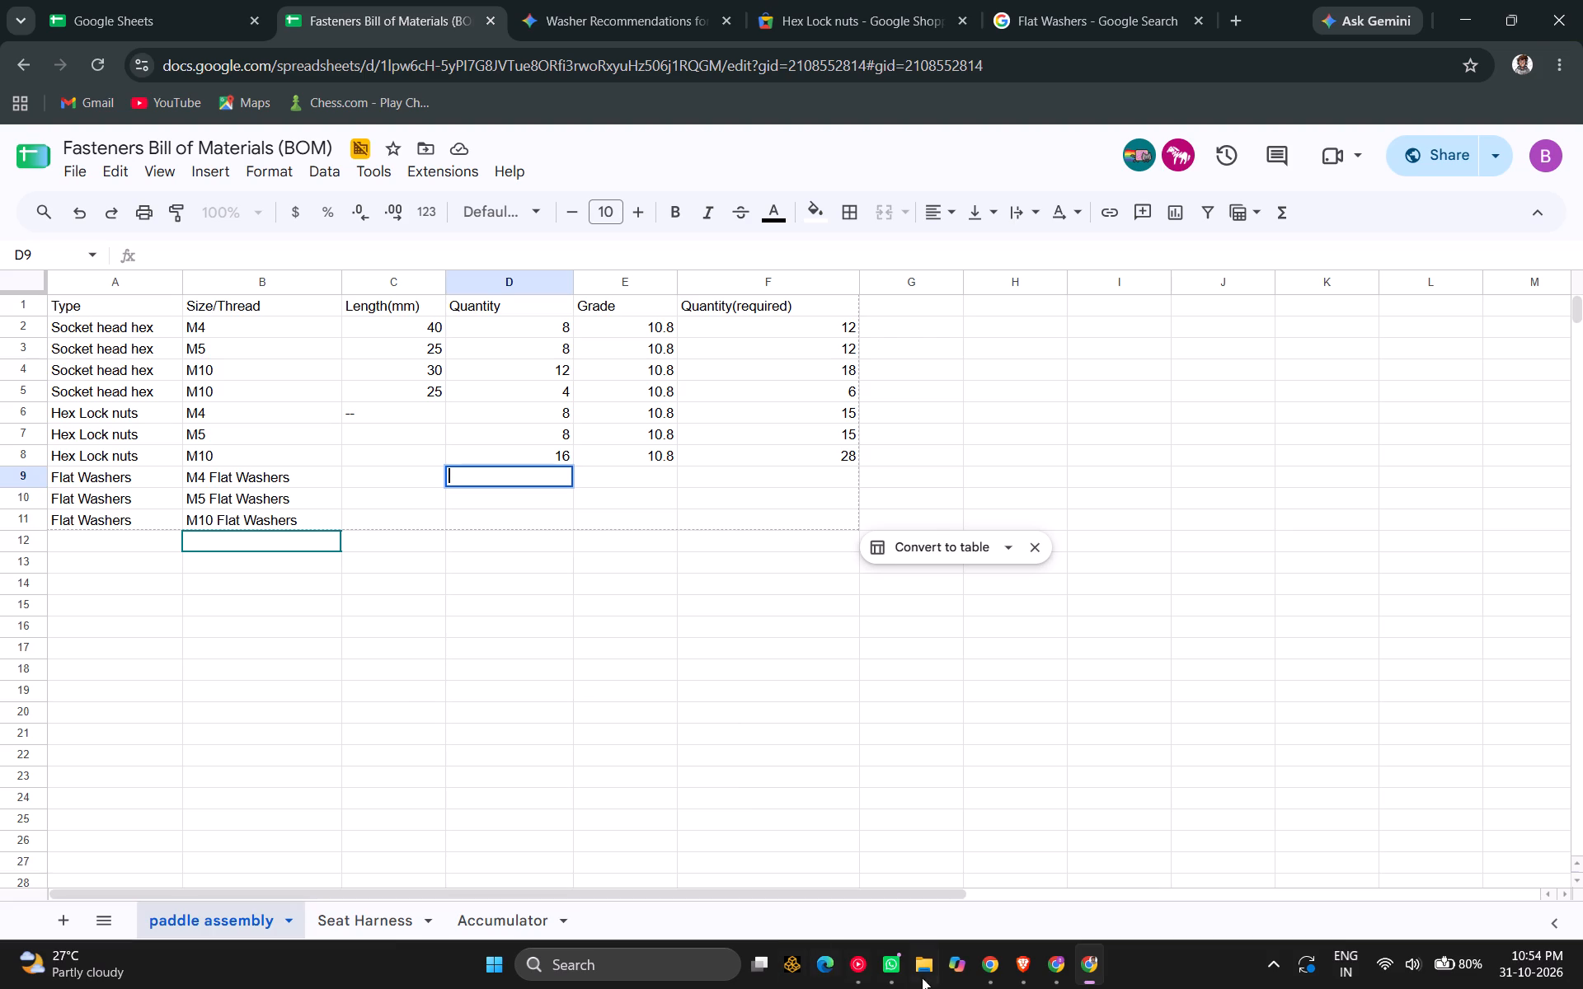
Switch to the YouTube Music app.
click(872, 973)
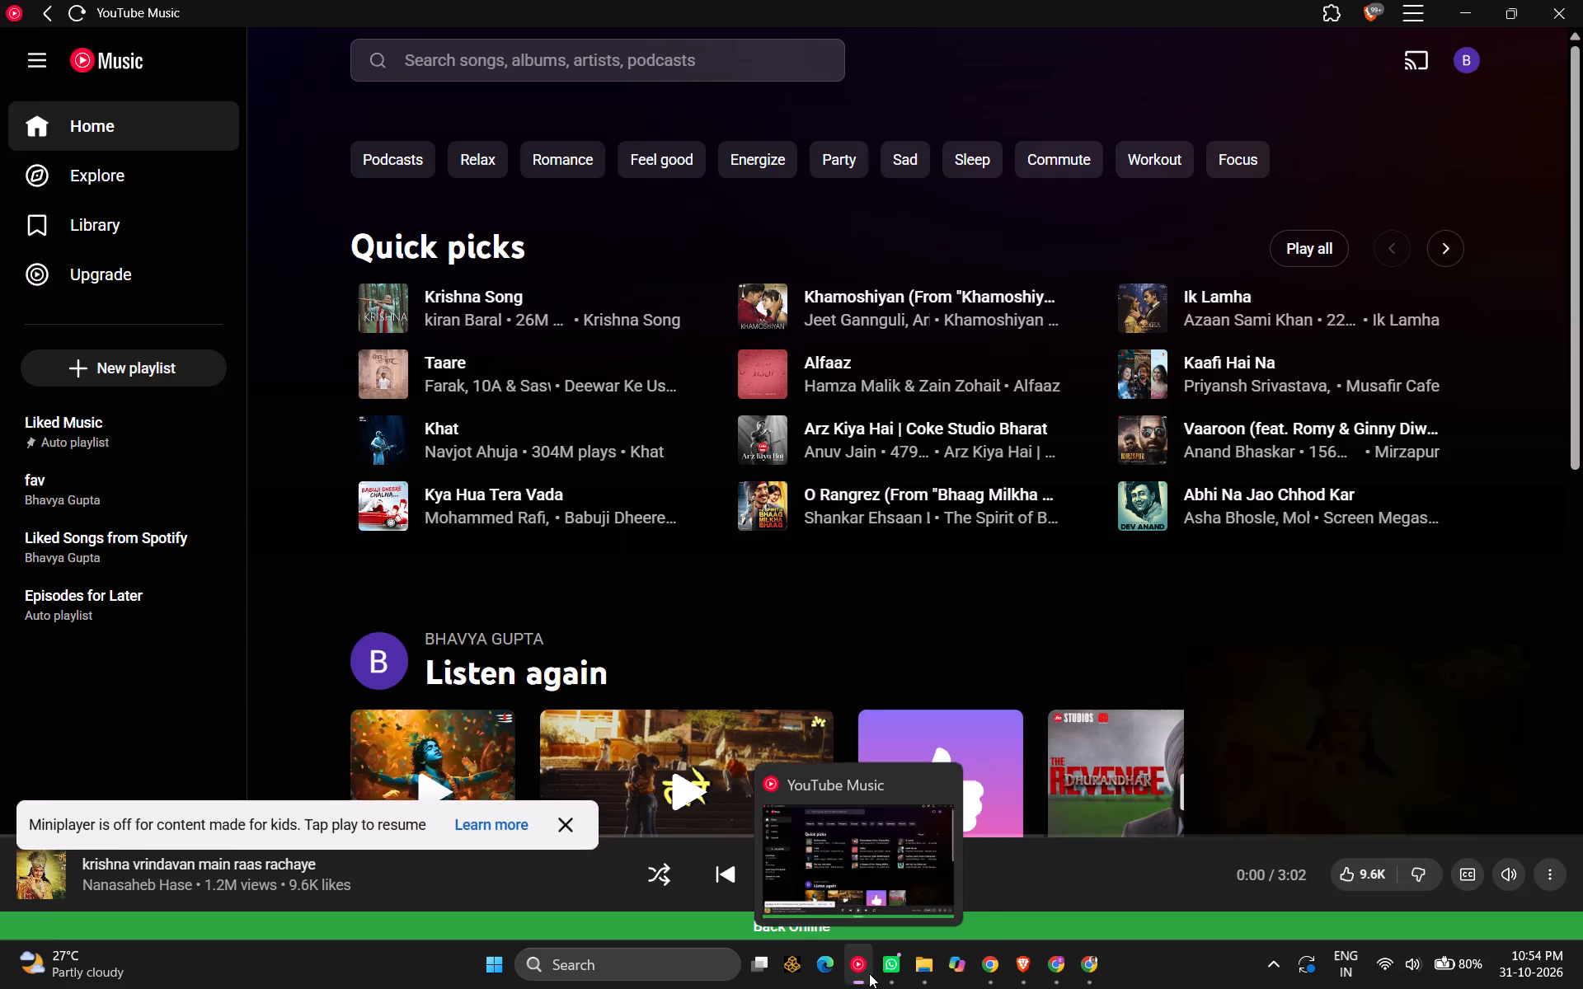
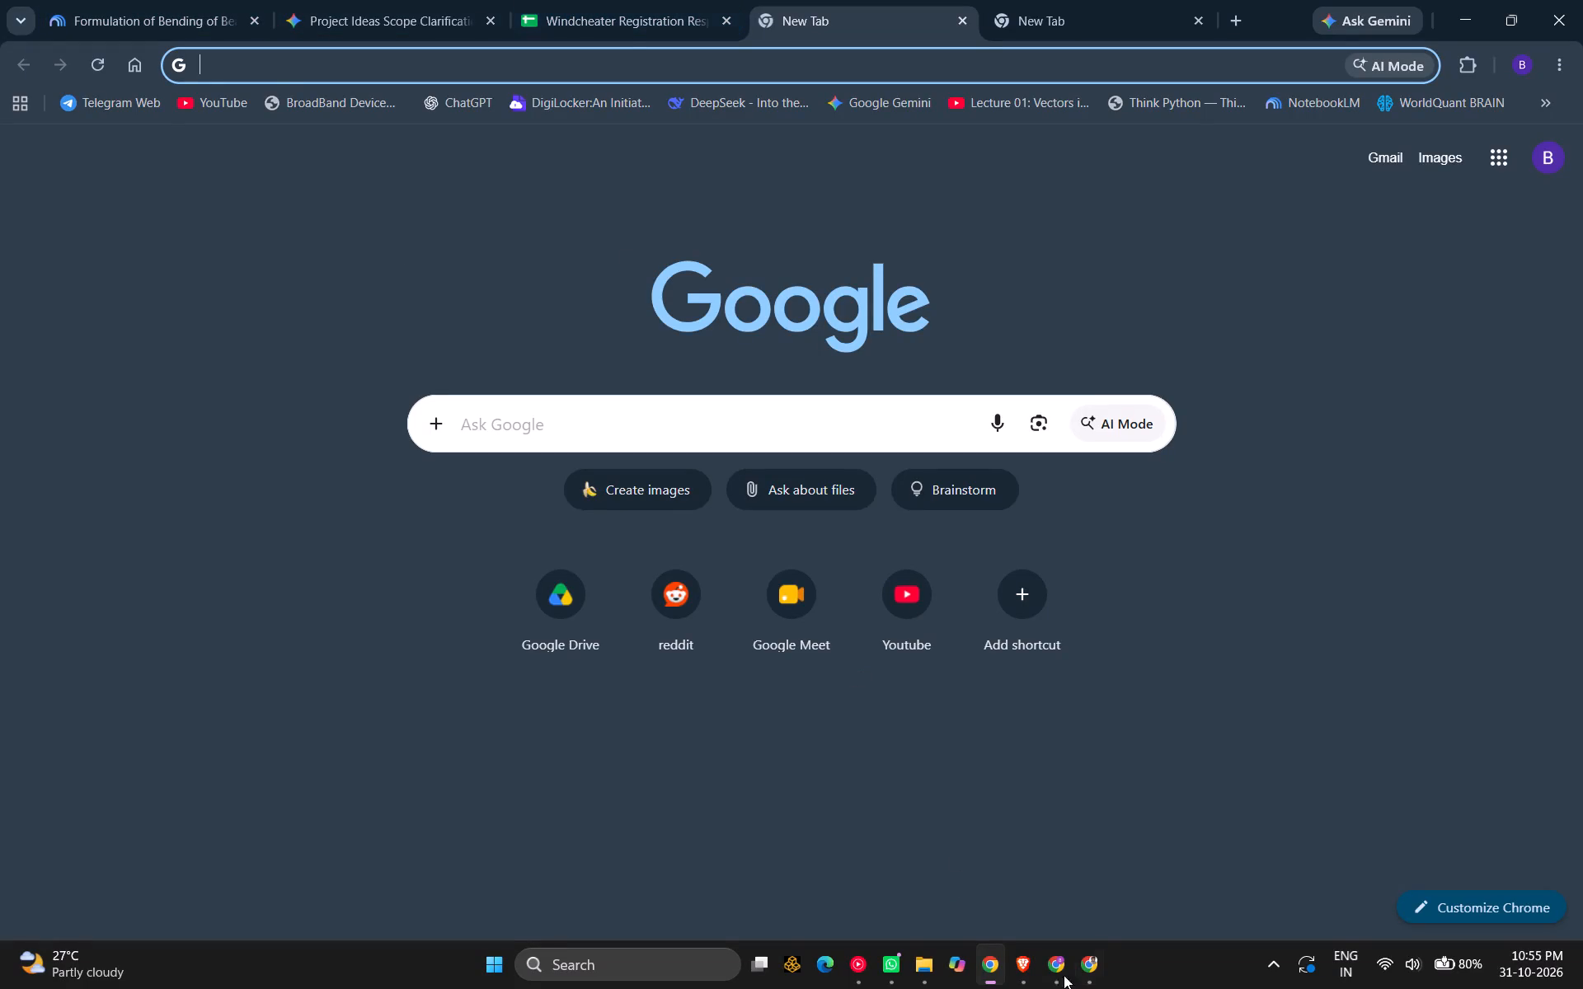
Return to the Fasteners Bill of Materials and enter quantities 8, 8 and 16 for the M4, M5 and M10 flat washers in D9:D11.
click(1095, 965)
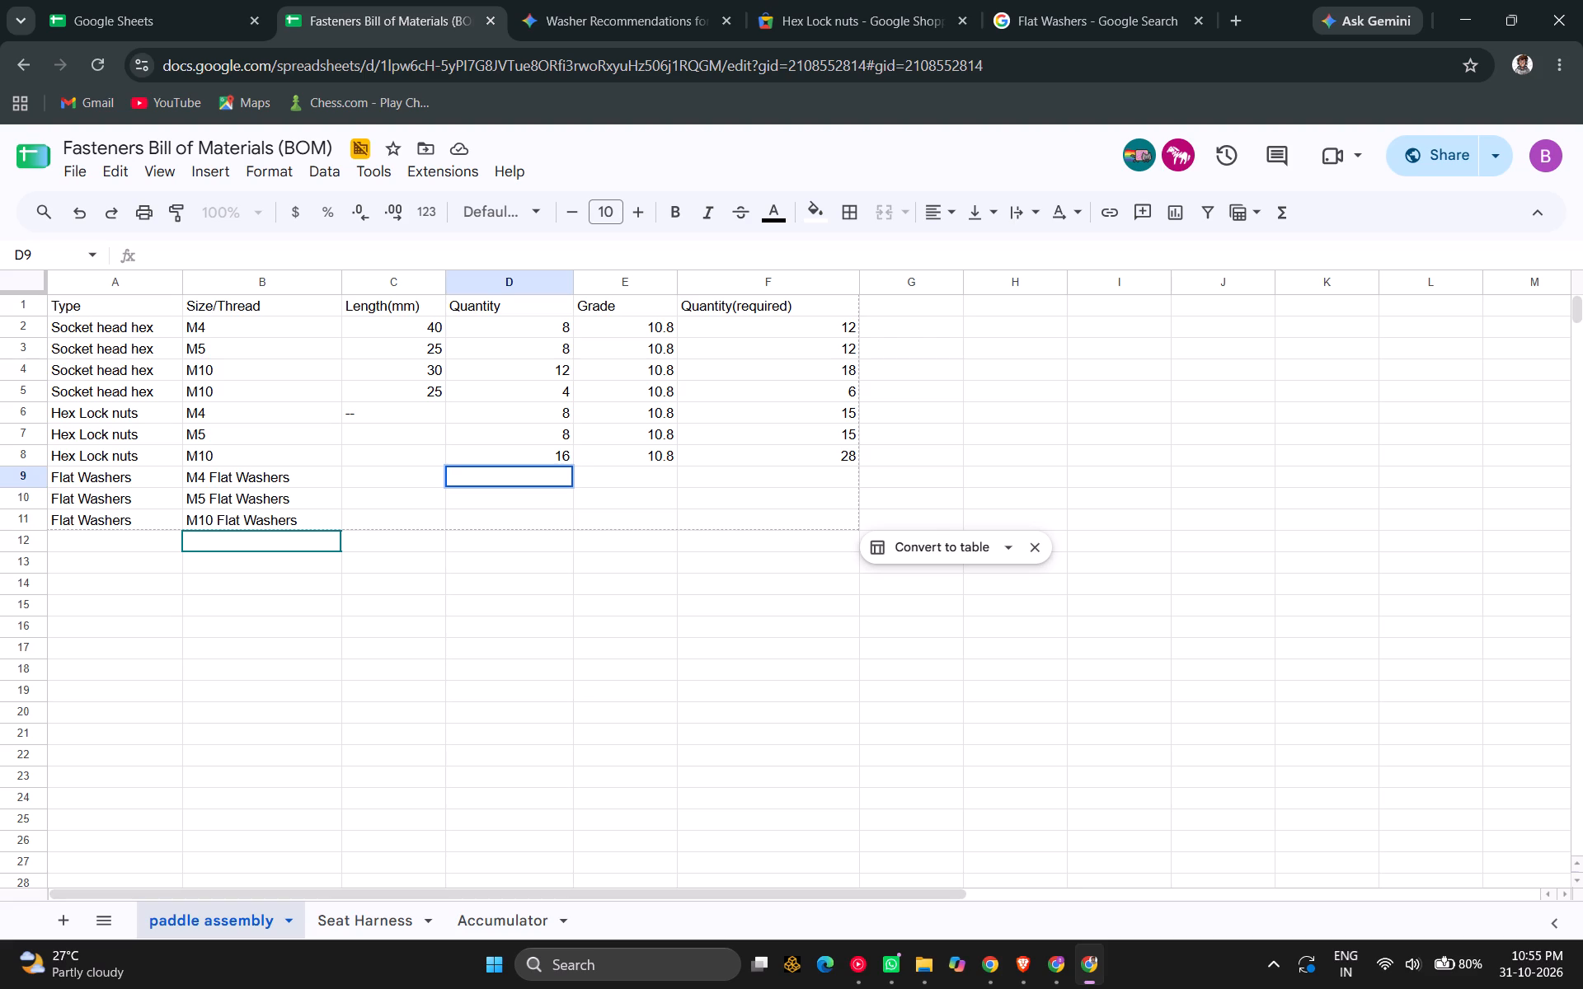
key(8)
key(Return)
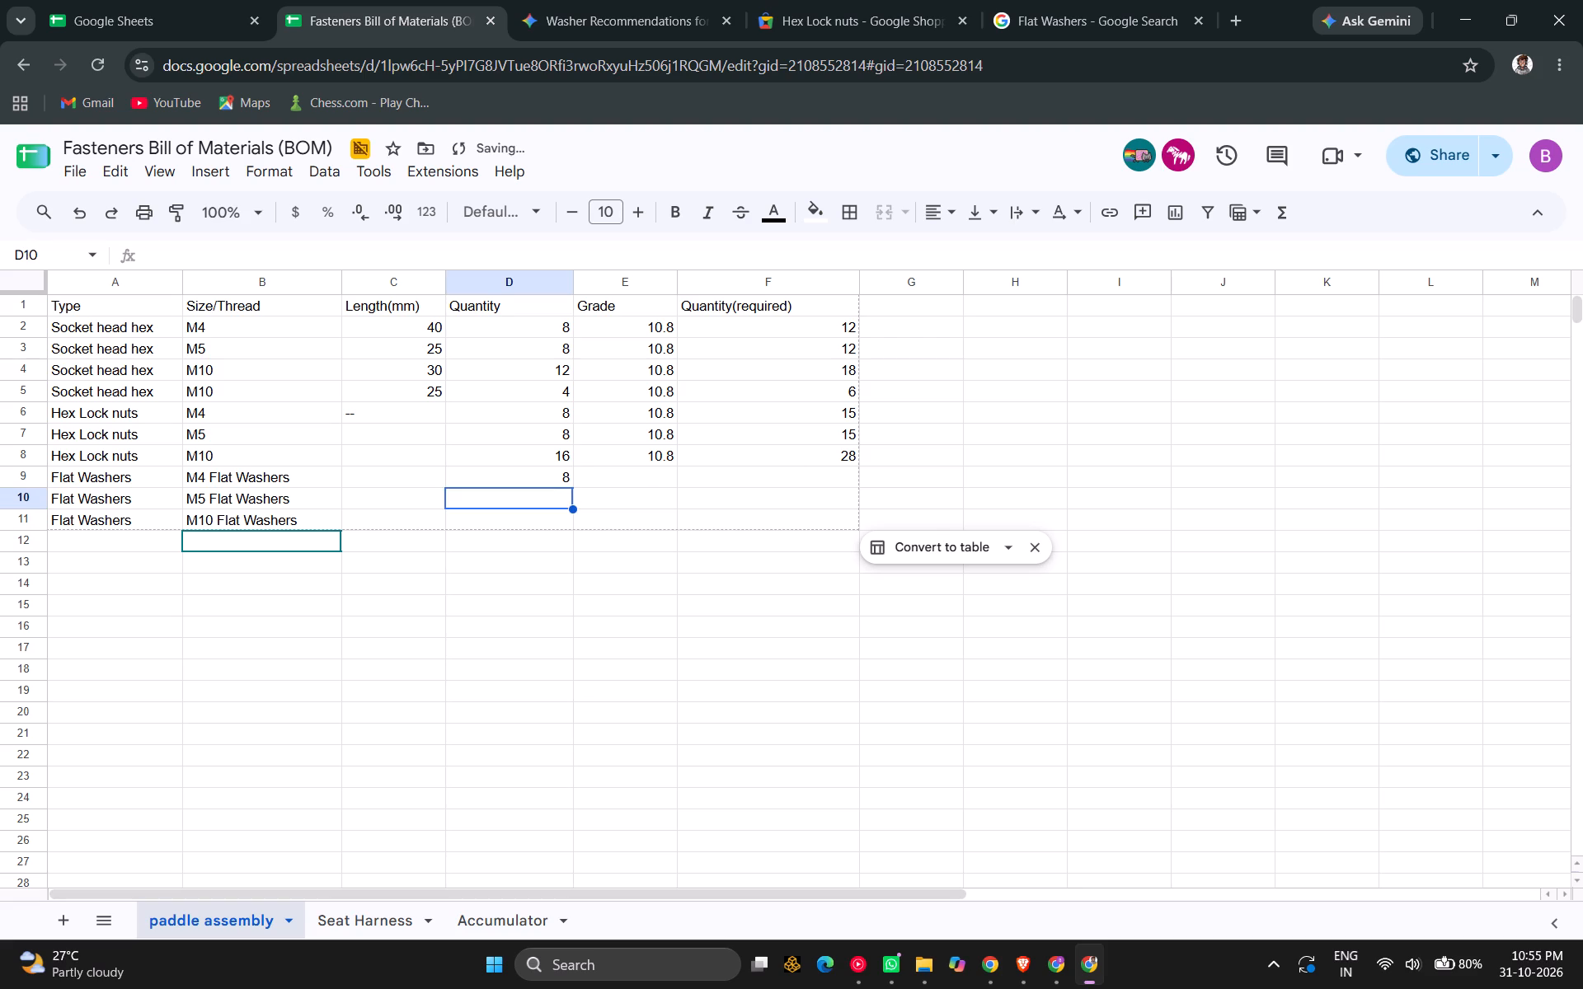
key(8)
key(Return)
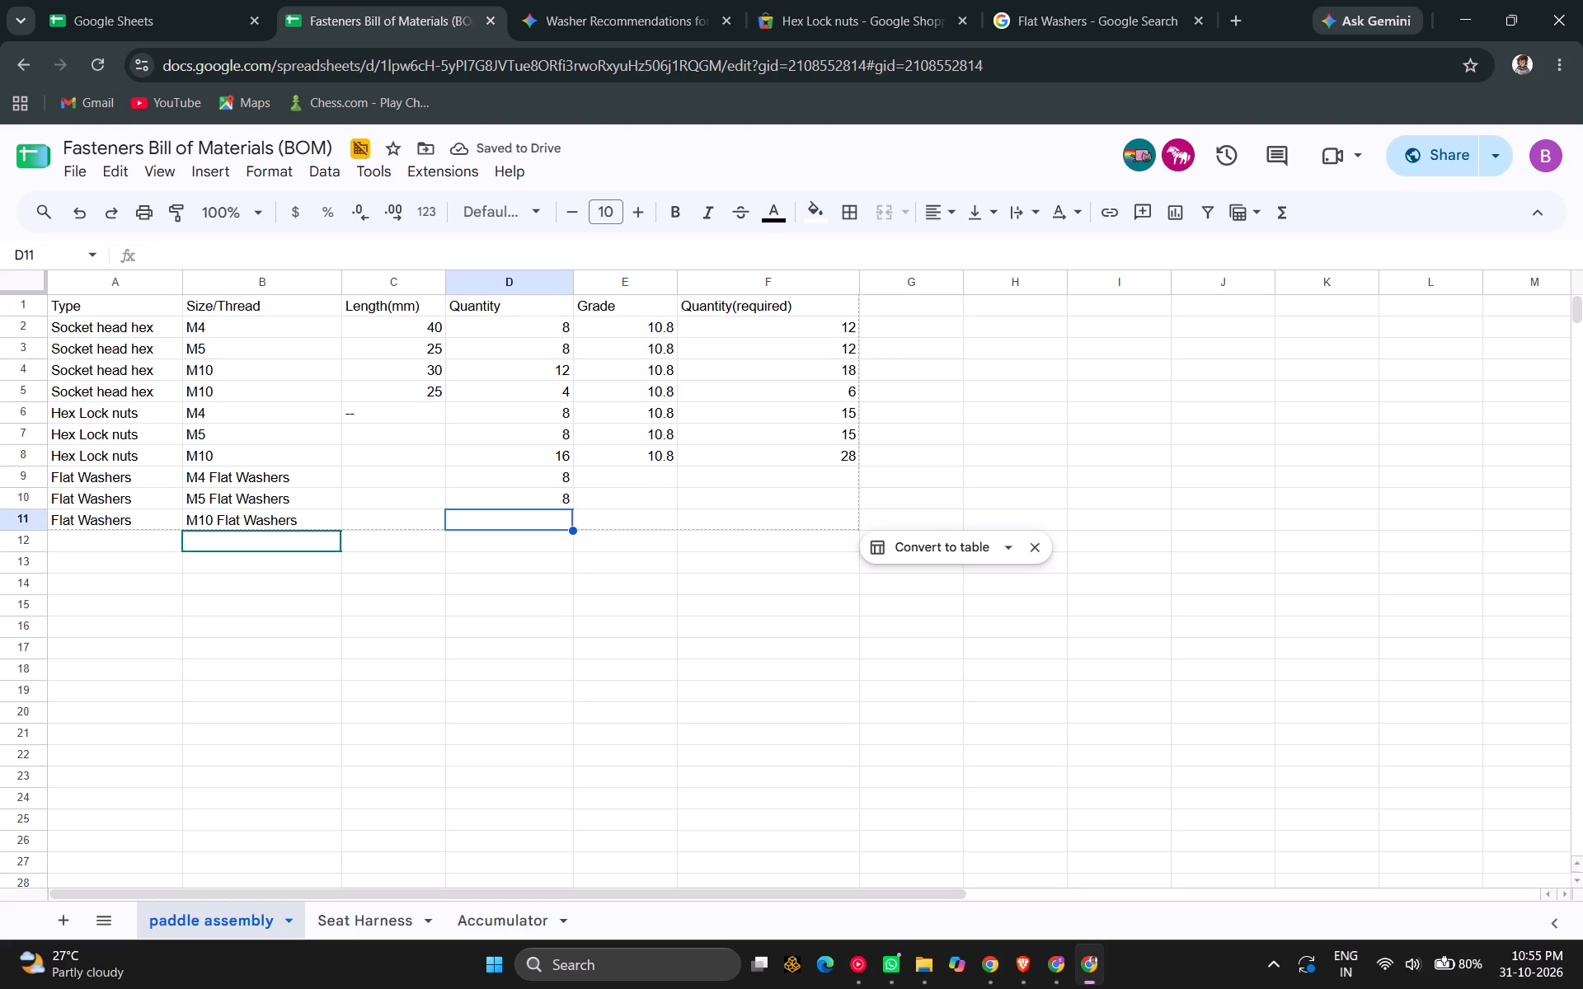
text(16)
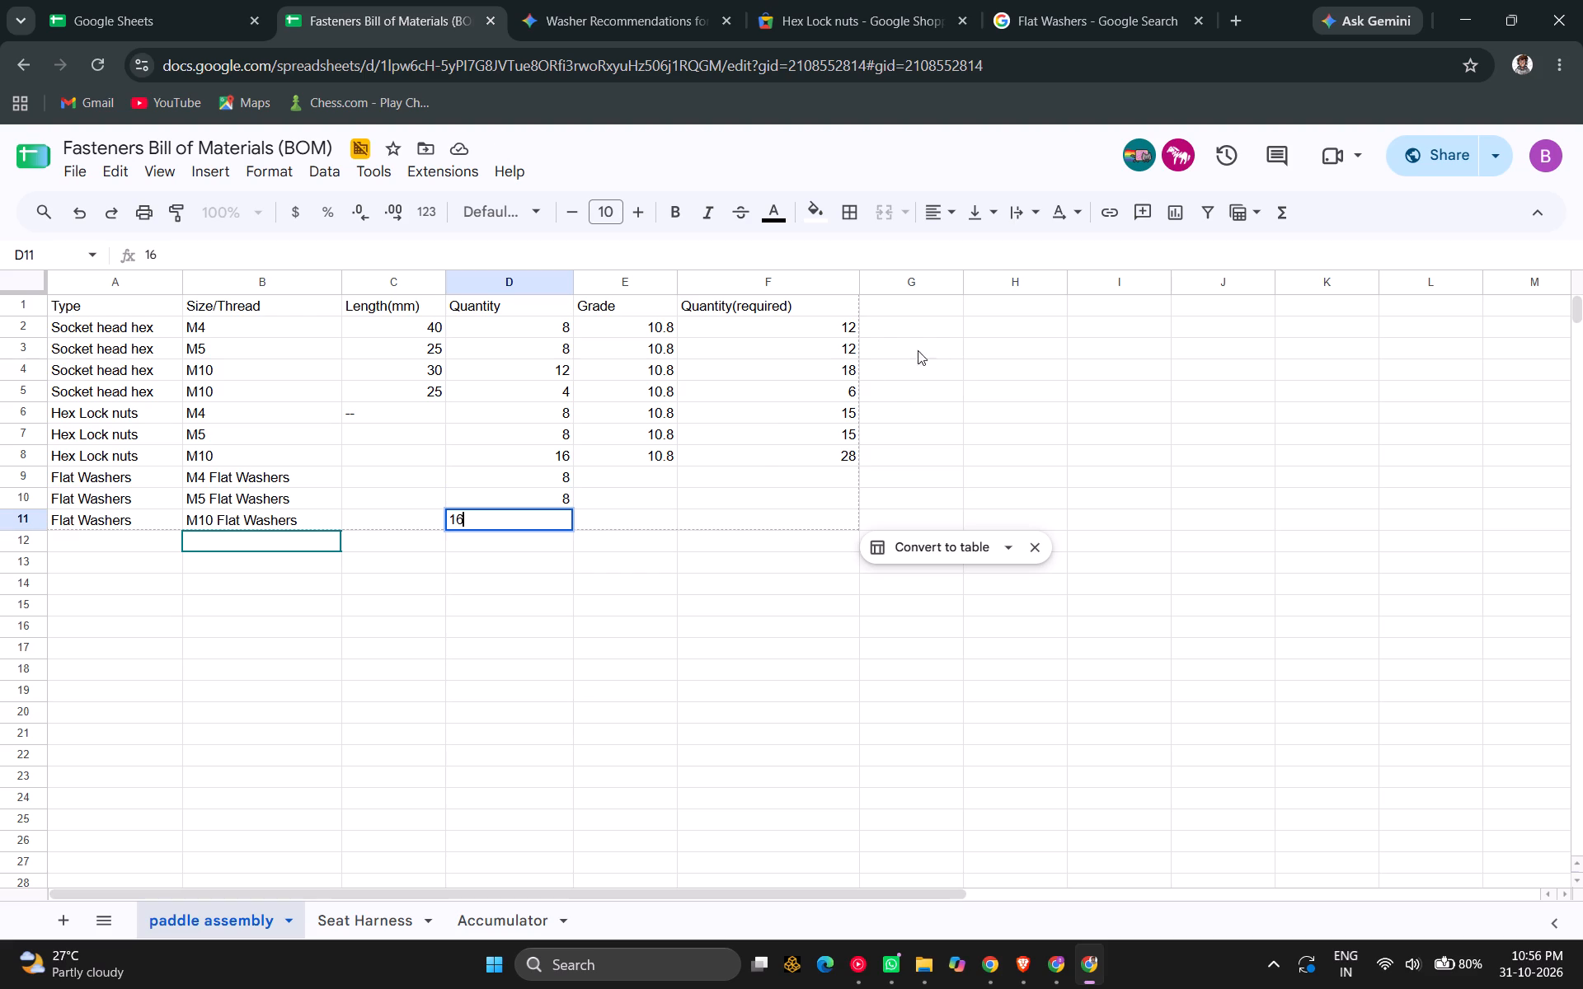
double_click(813, 472)
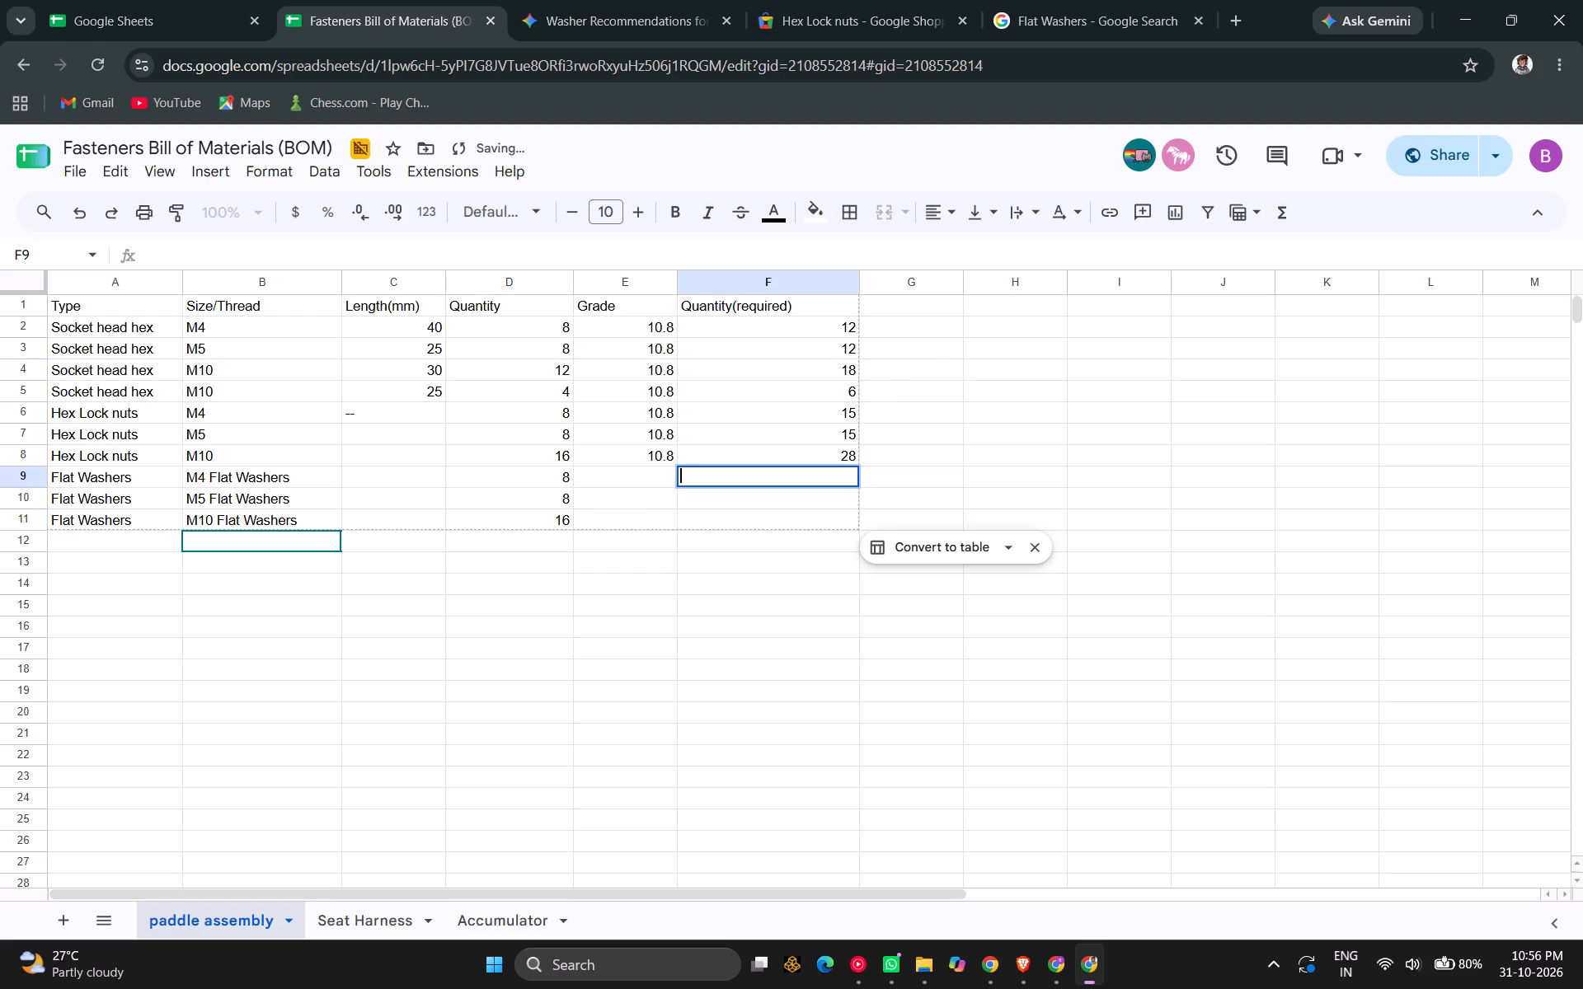
Convert the paddle assembly data range to a table and dismiss the column type tip.
click(895, 541)
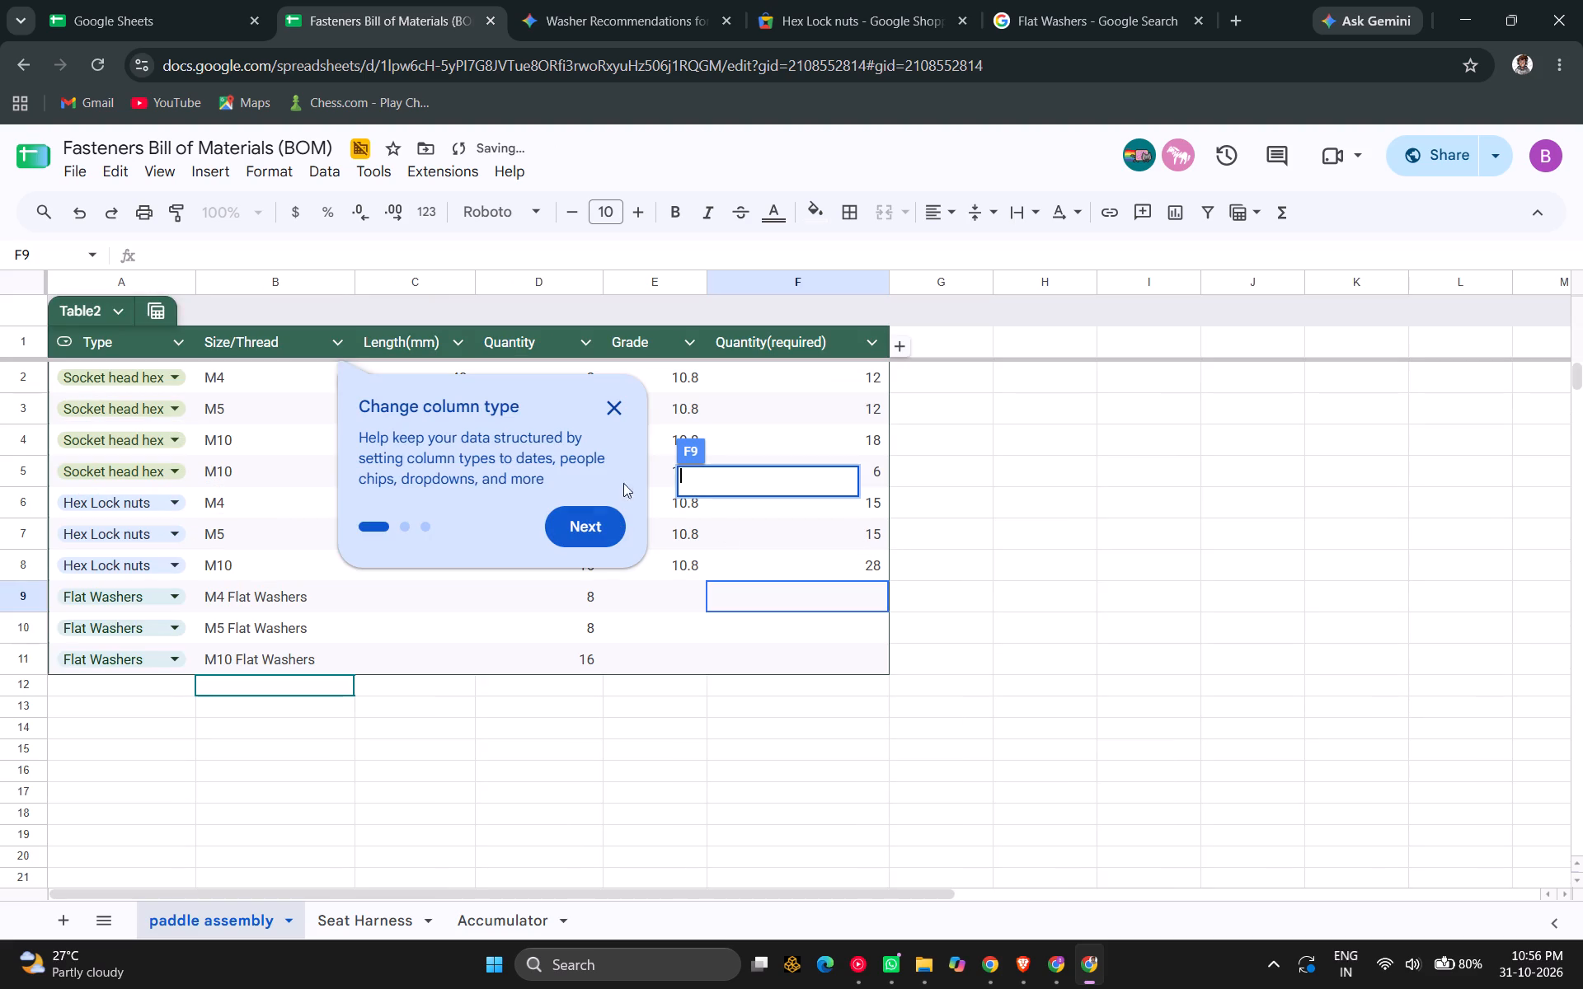
click(604, 416)
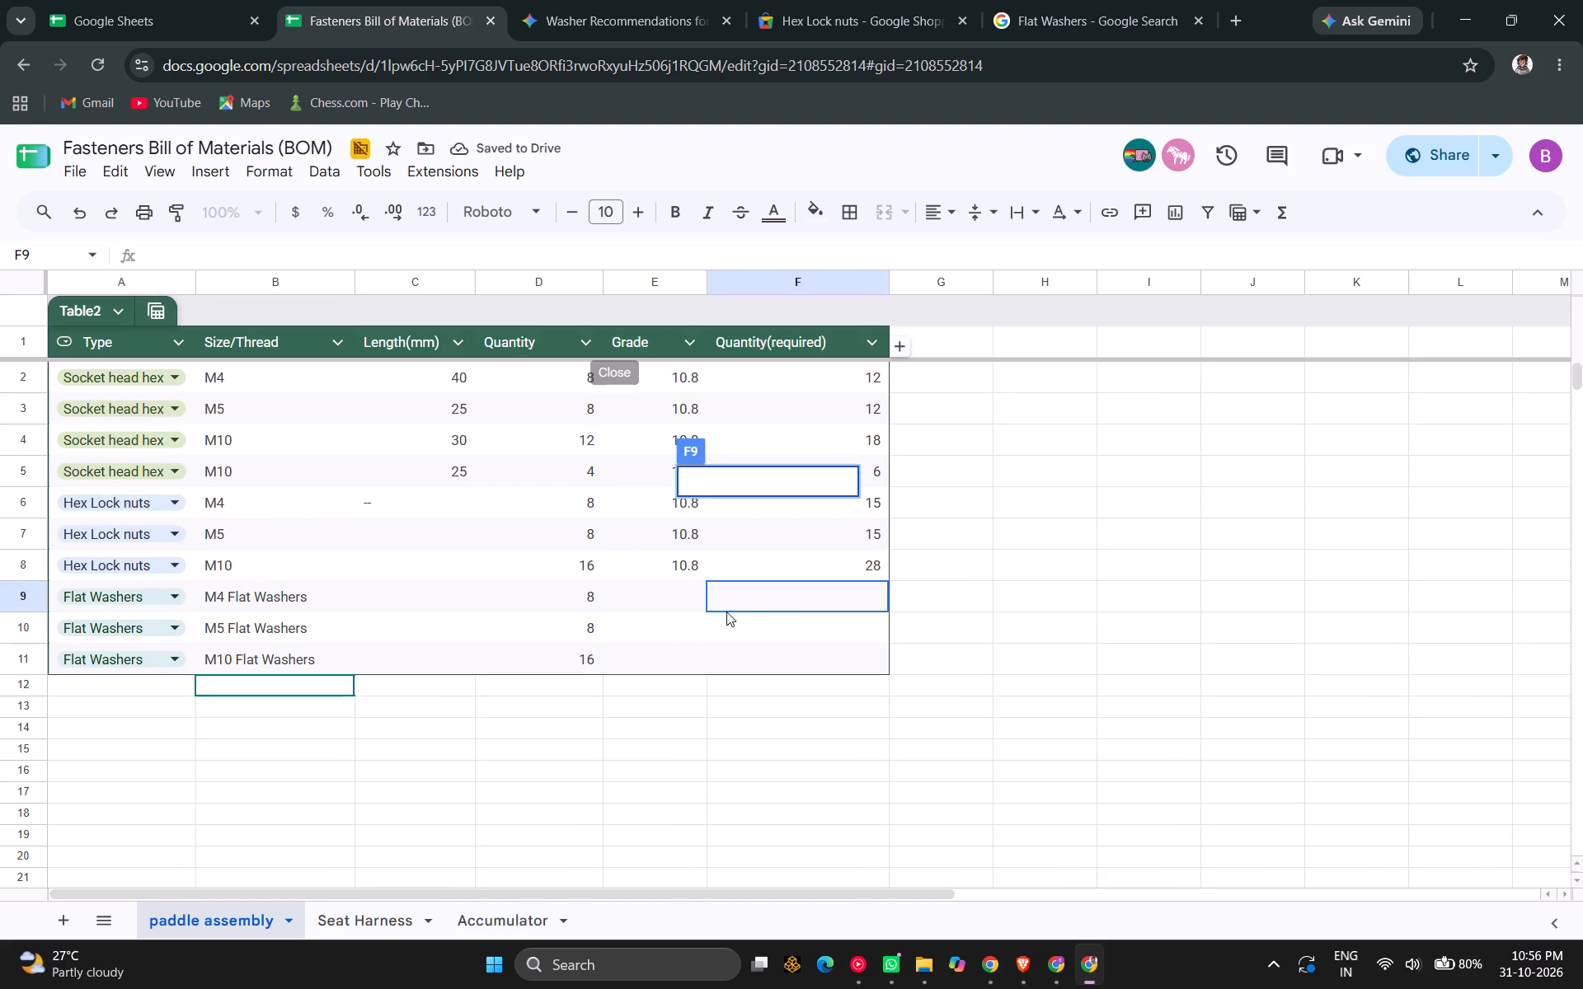
double_click(773, 602)
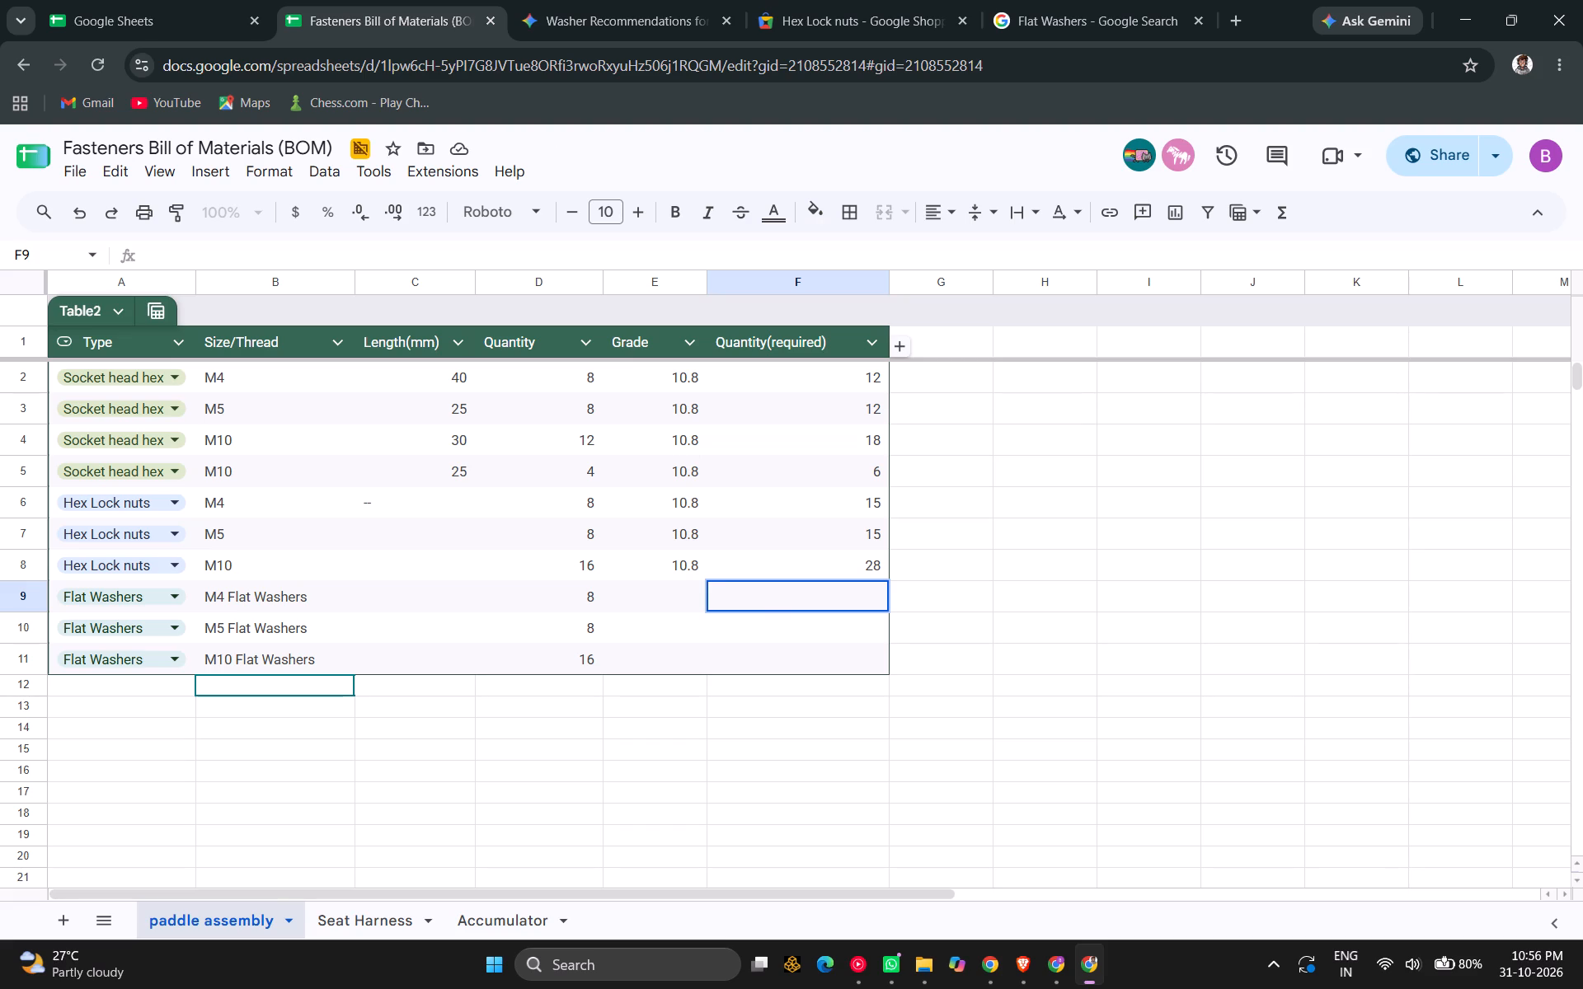
text(25)
key(Return)
text(25)
key(Return)
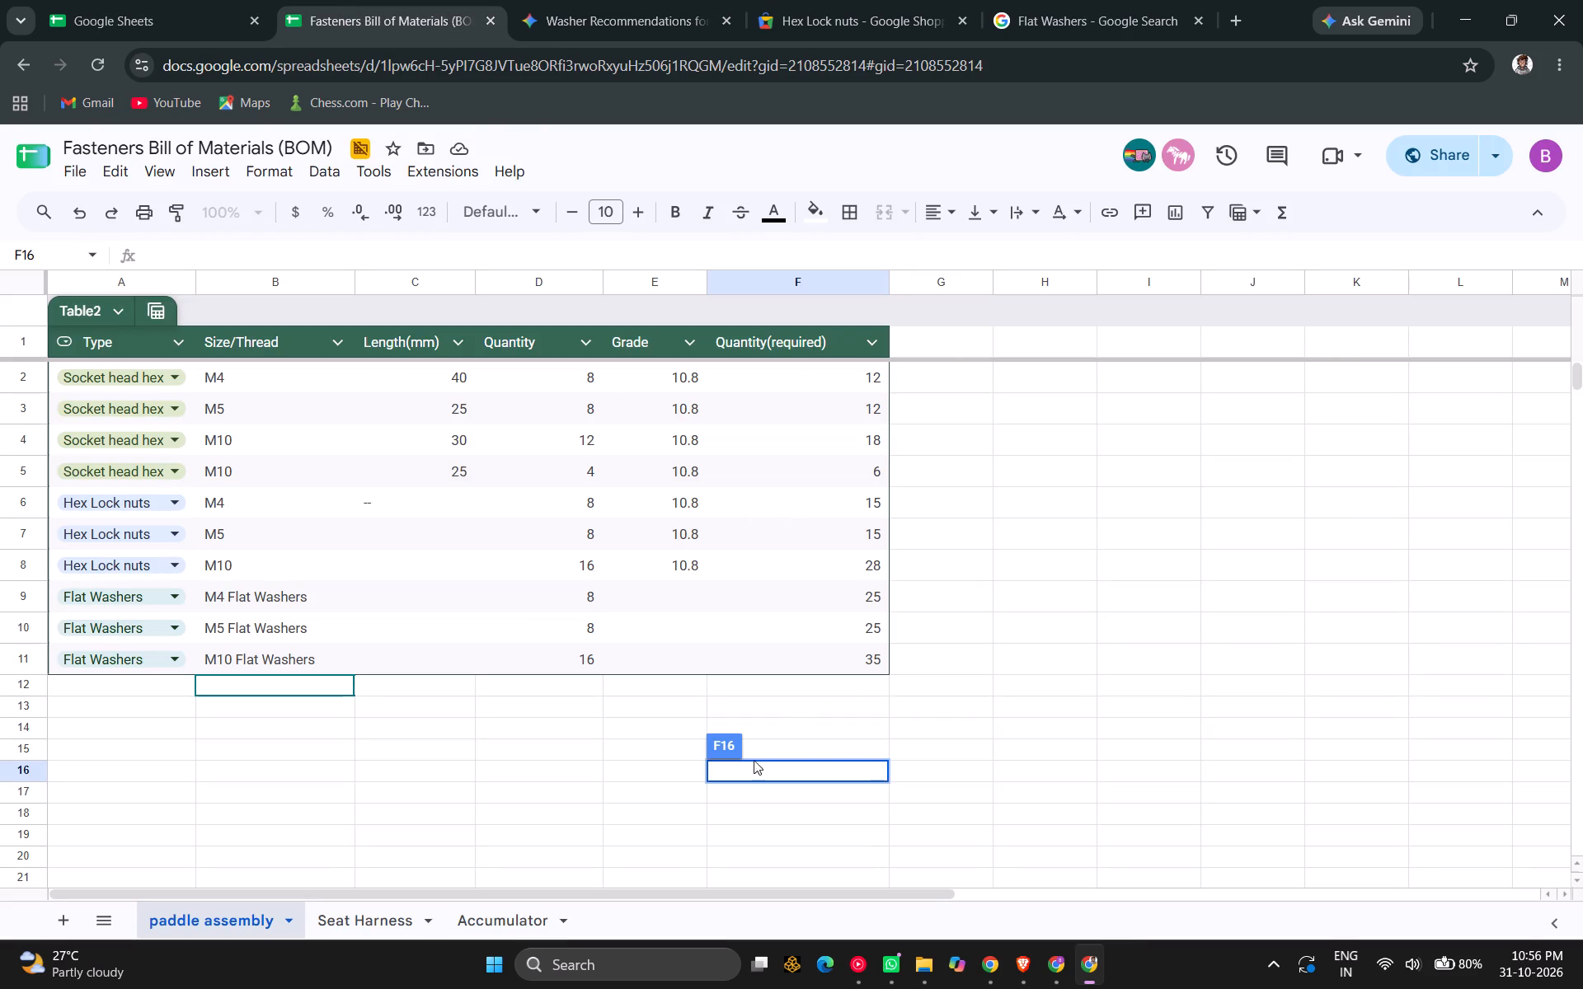
click(893, 712)
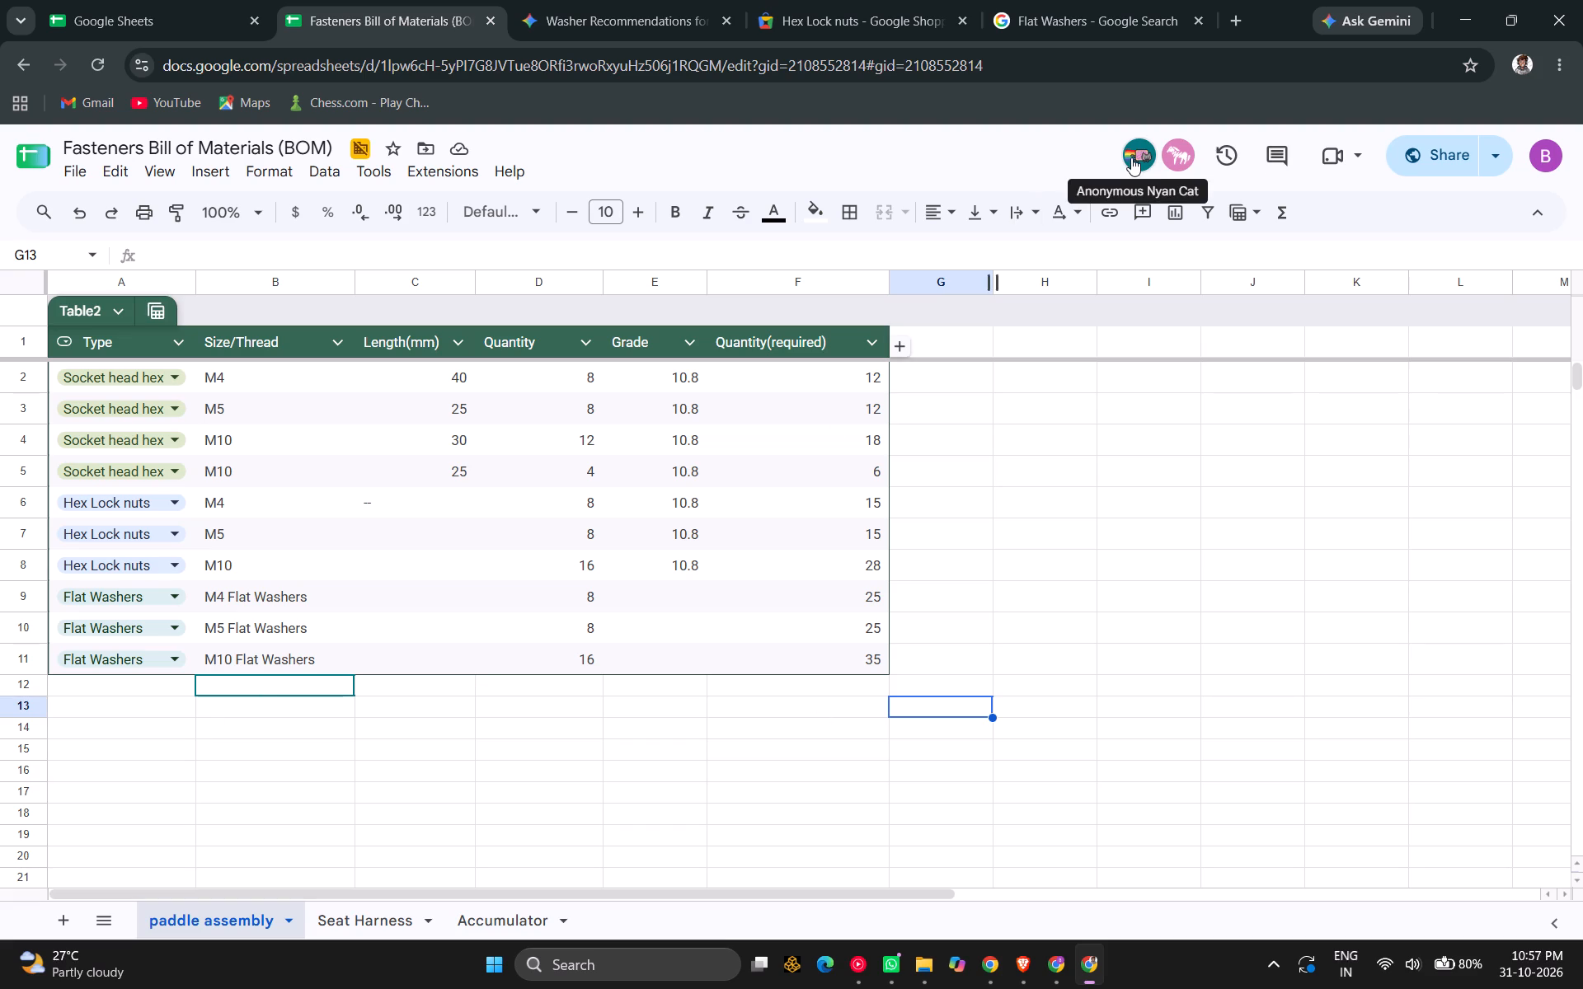
double_click(1200, 543)
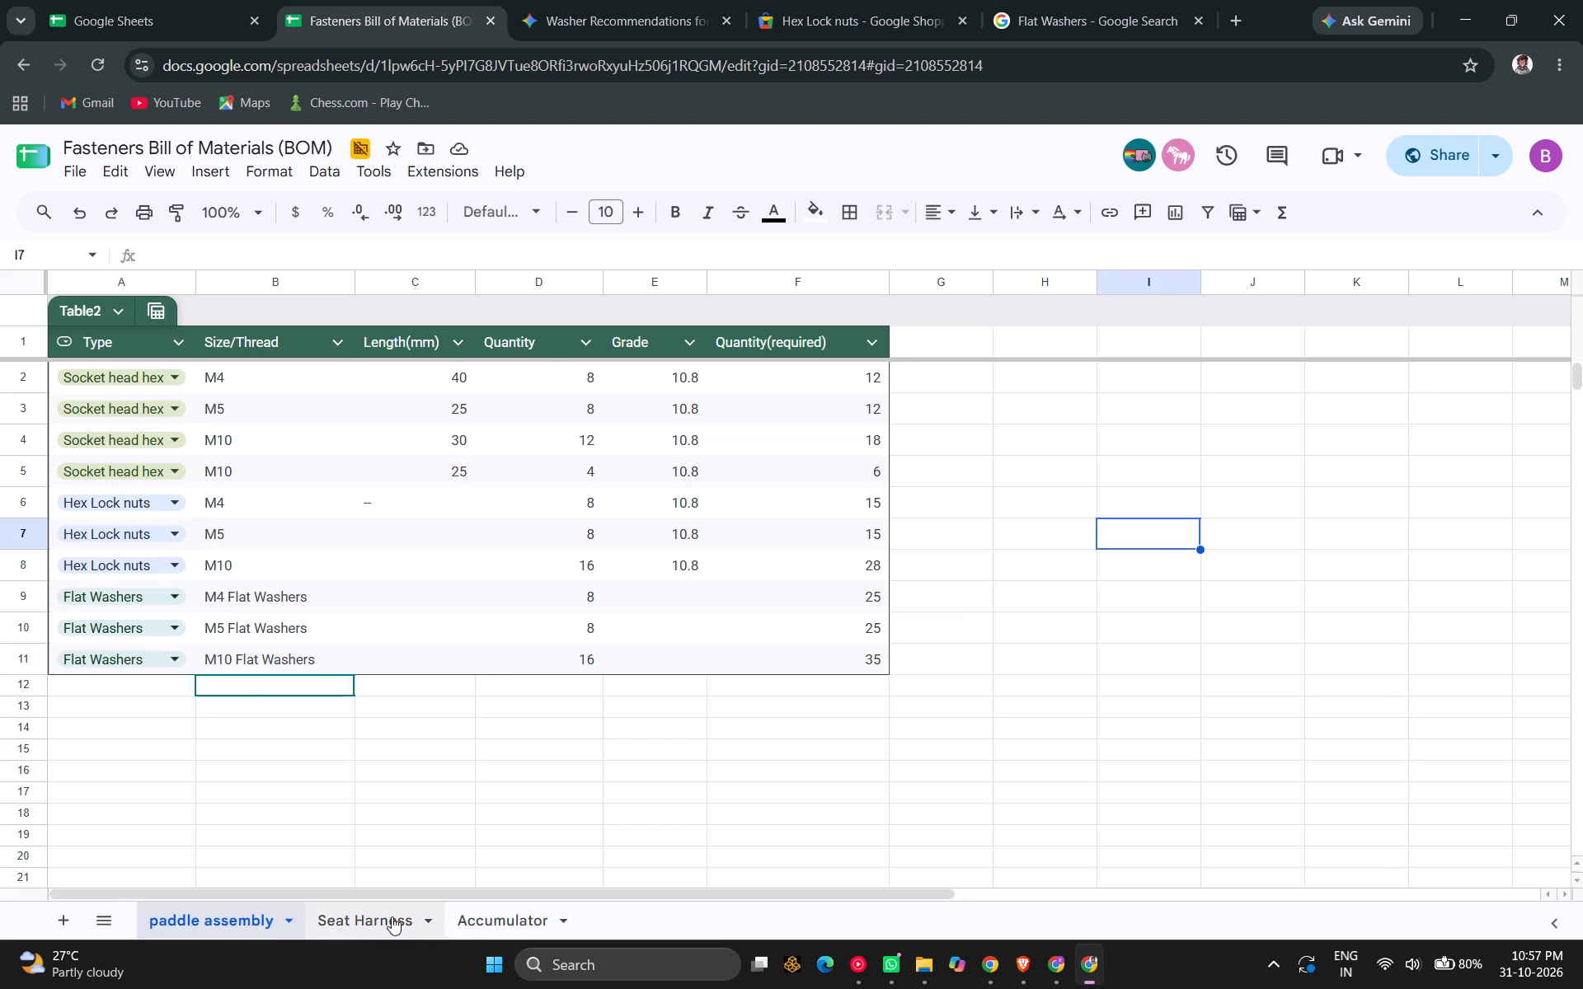
Examine the fastener types, sizes and grades listed on the Accumulator sheet.
click(392, 916)
click(503, 932)
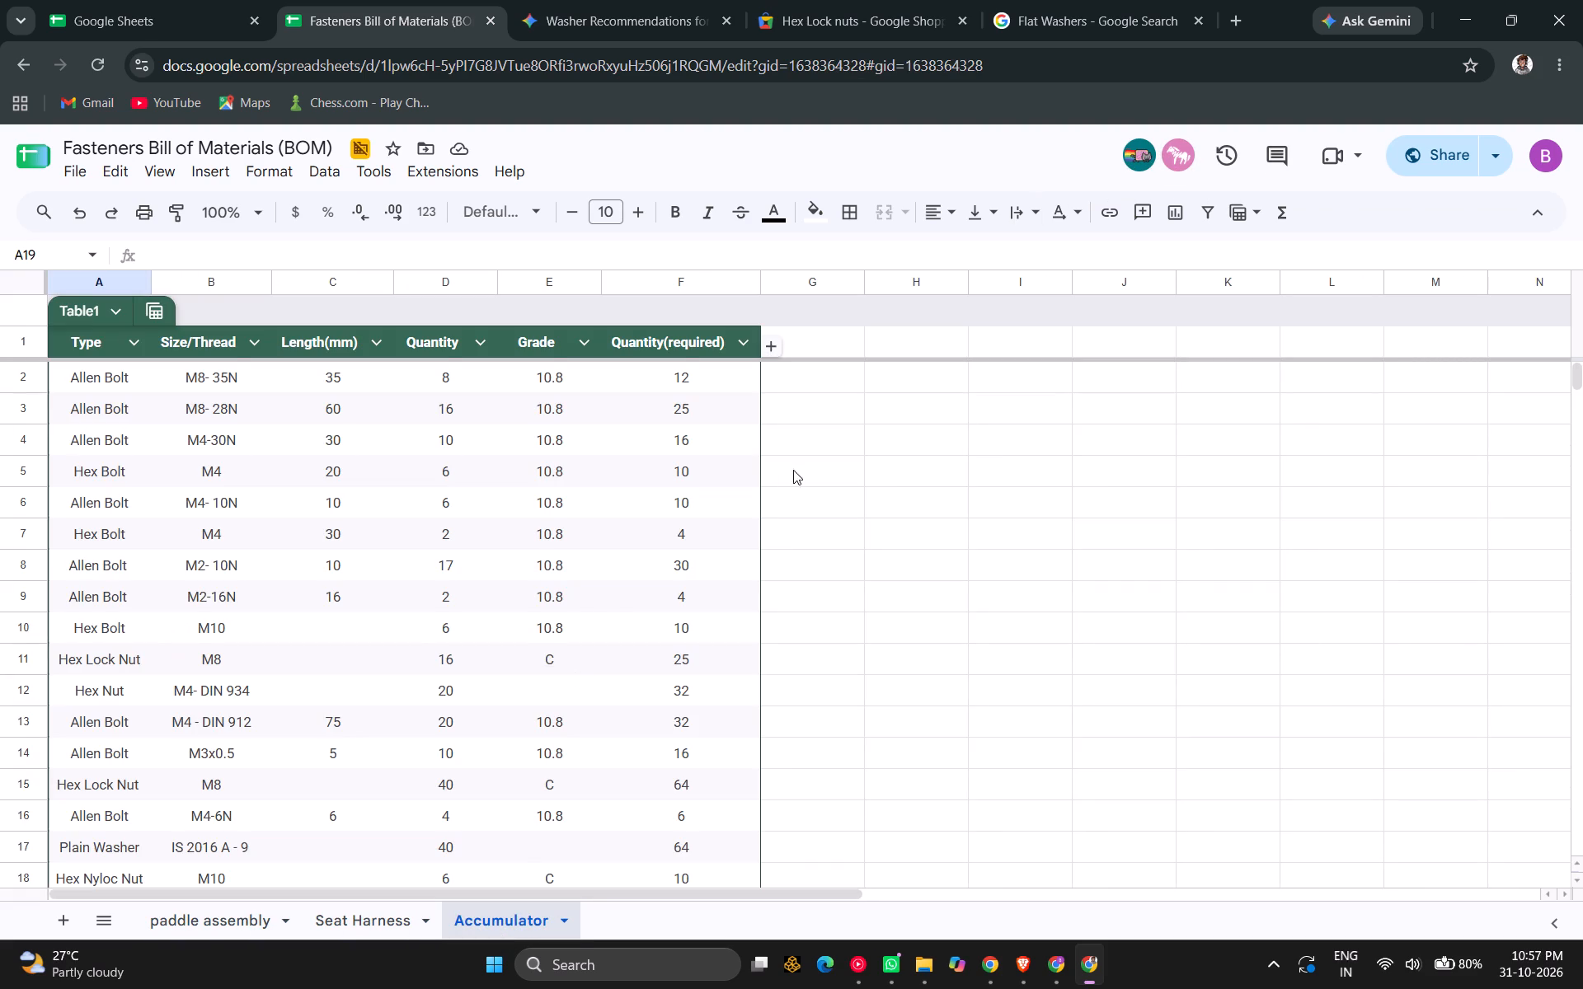
scroll(867, 484, down, 6)
scroll(867, 484, up, 4)
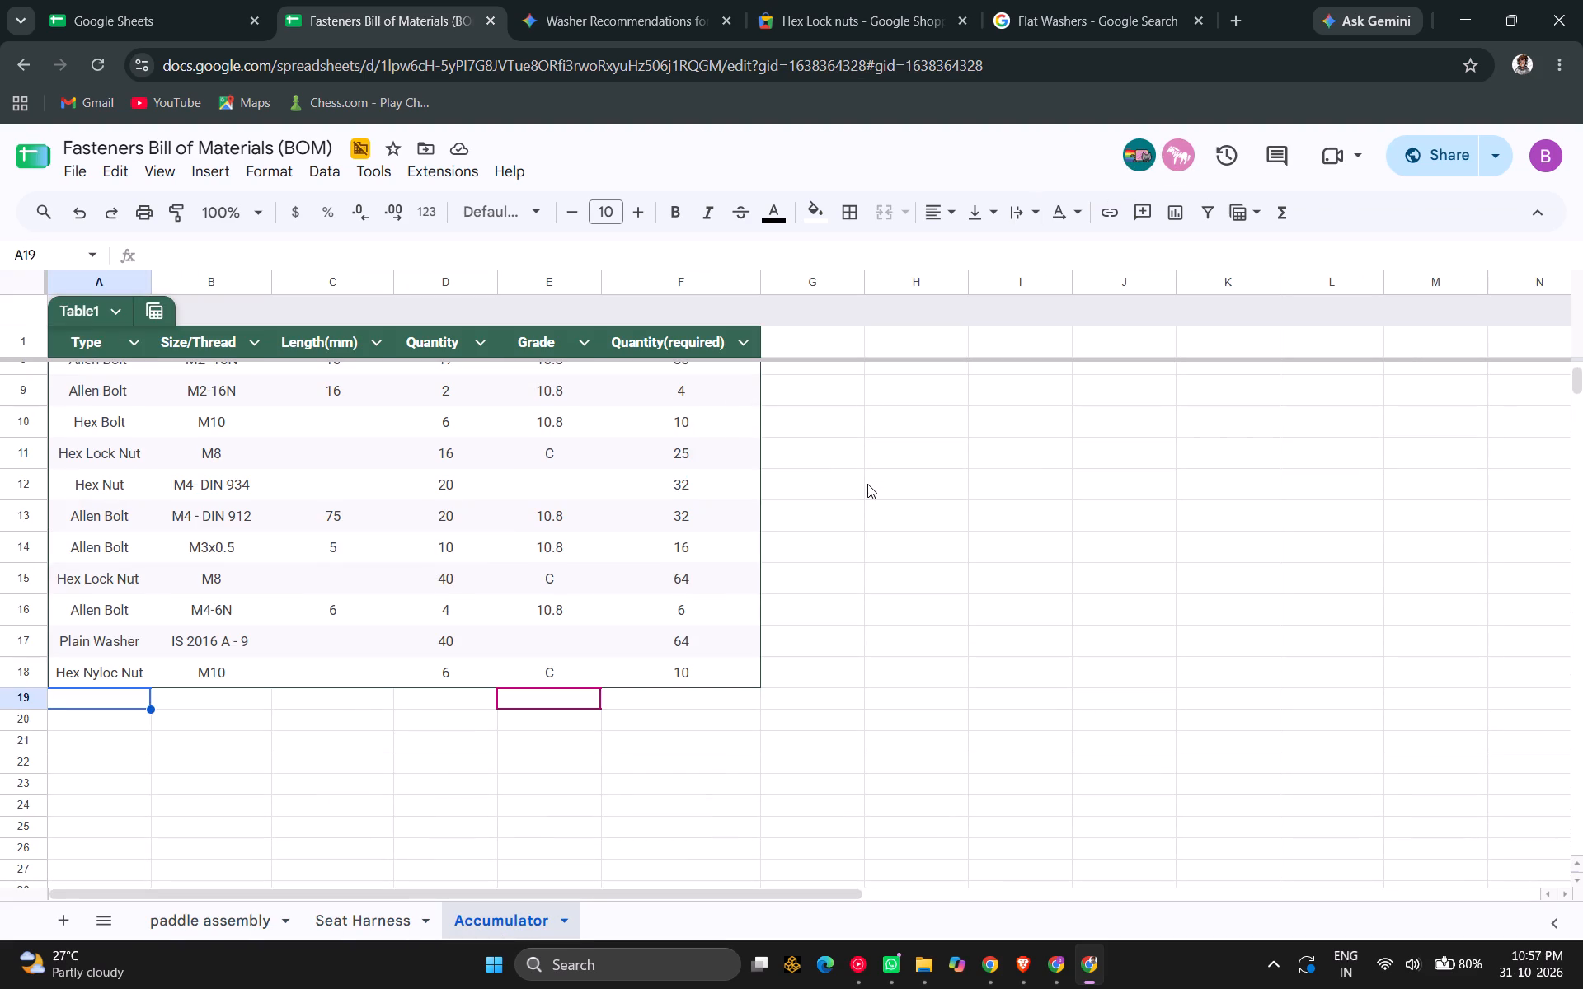
scroll(643, 827, up, 1)
click(900, 778)
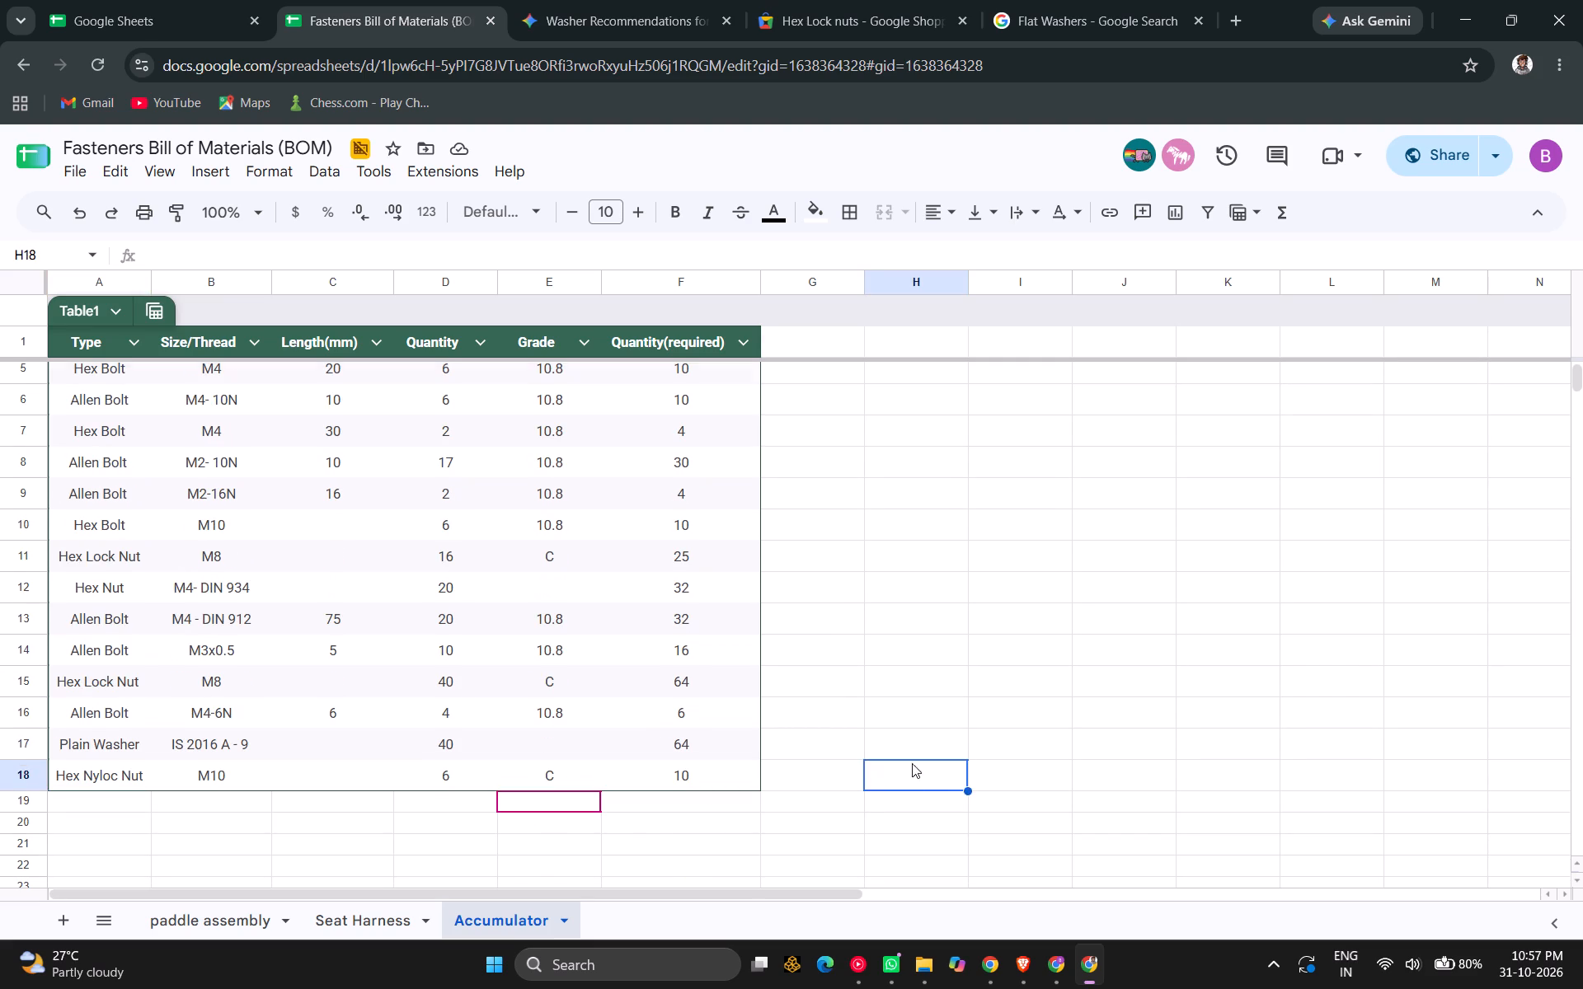
scroll(917, 759, up, 6)
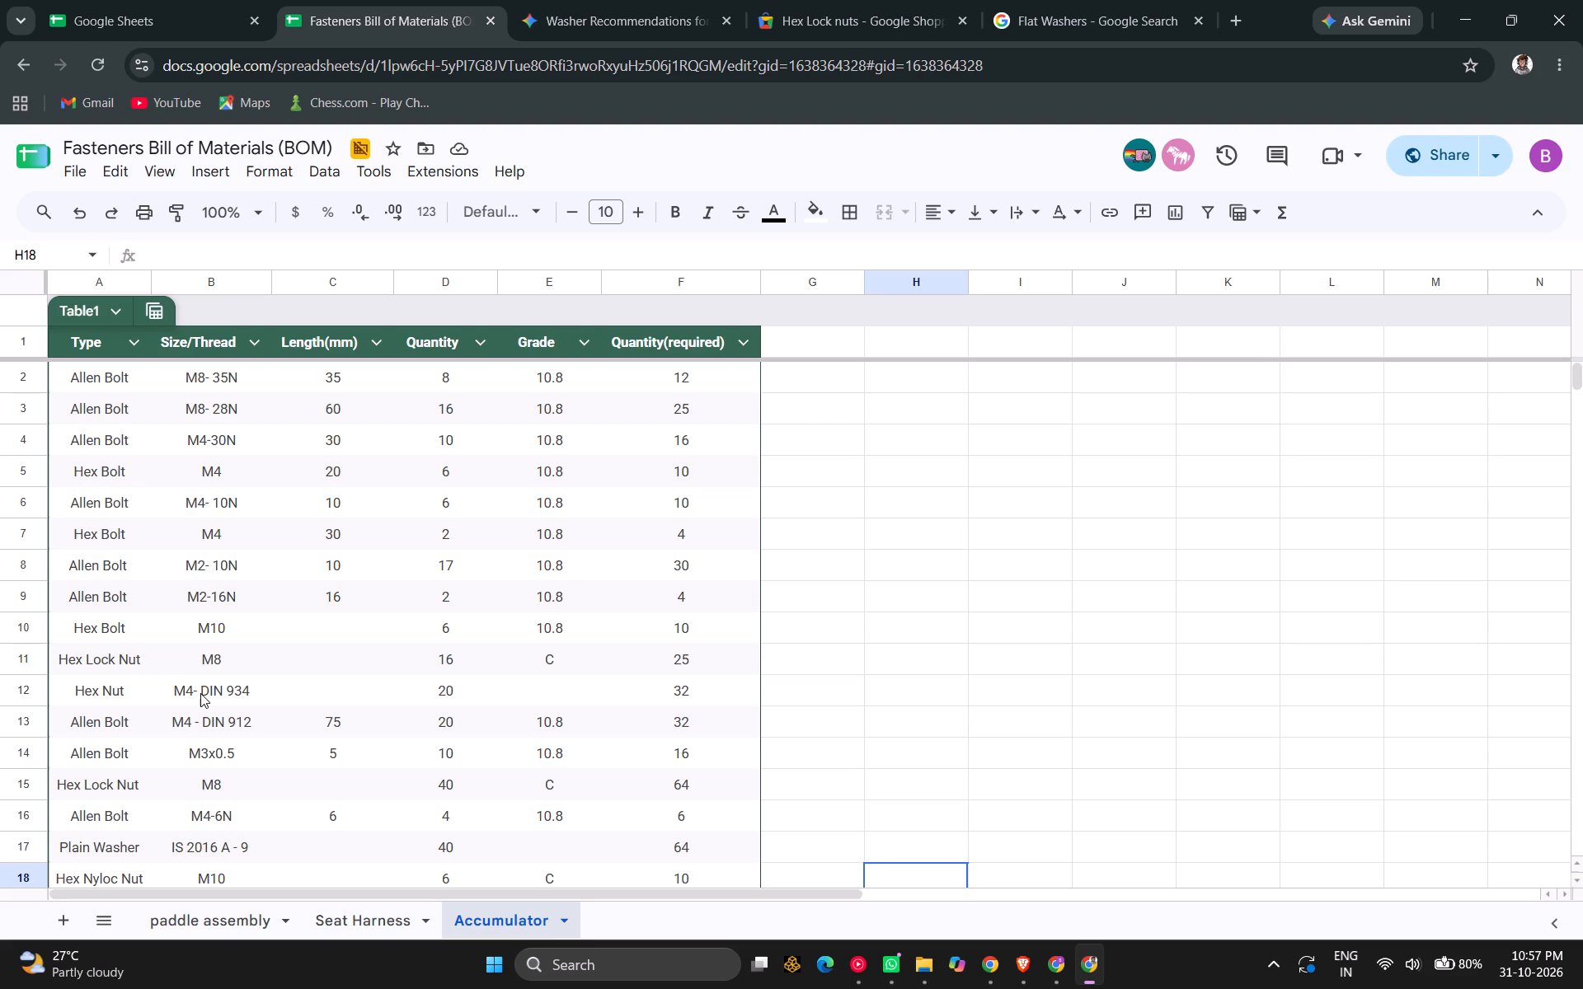
Copy "Hex Nut" from cell A12 of the Accumulator sheet and search Google for it.
triple_click(117, 687)
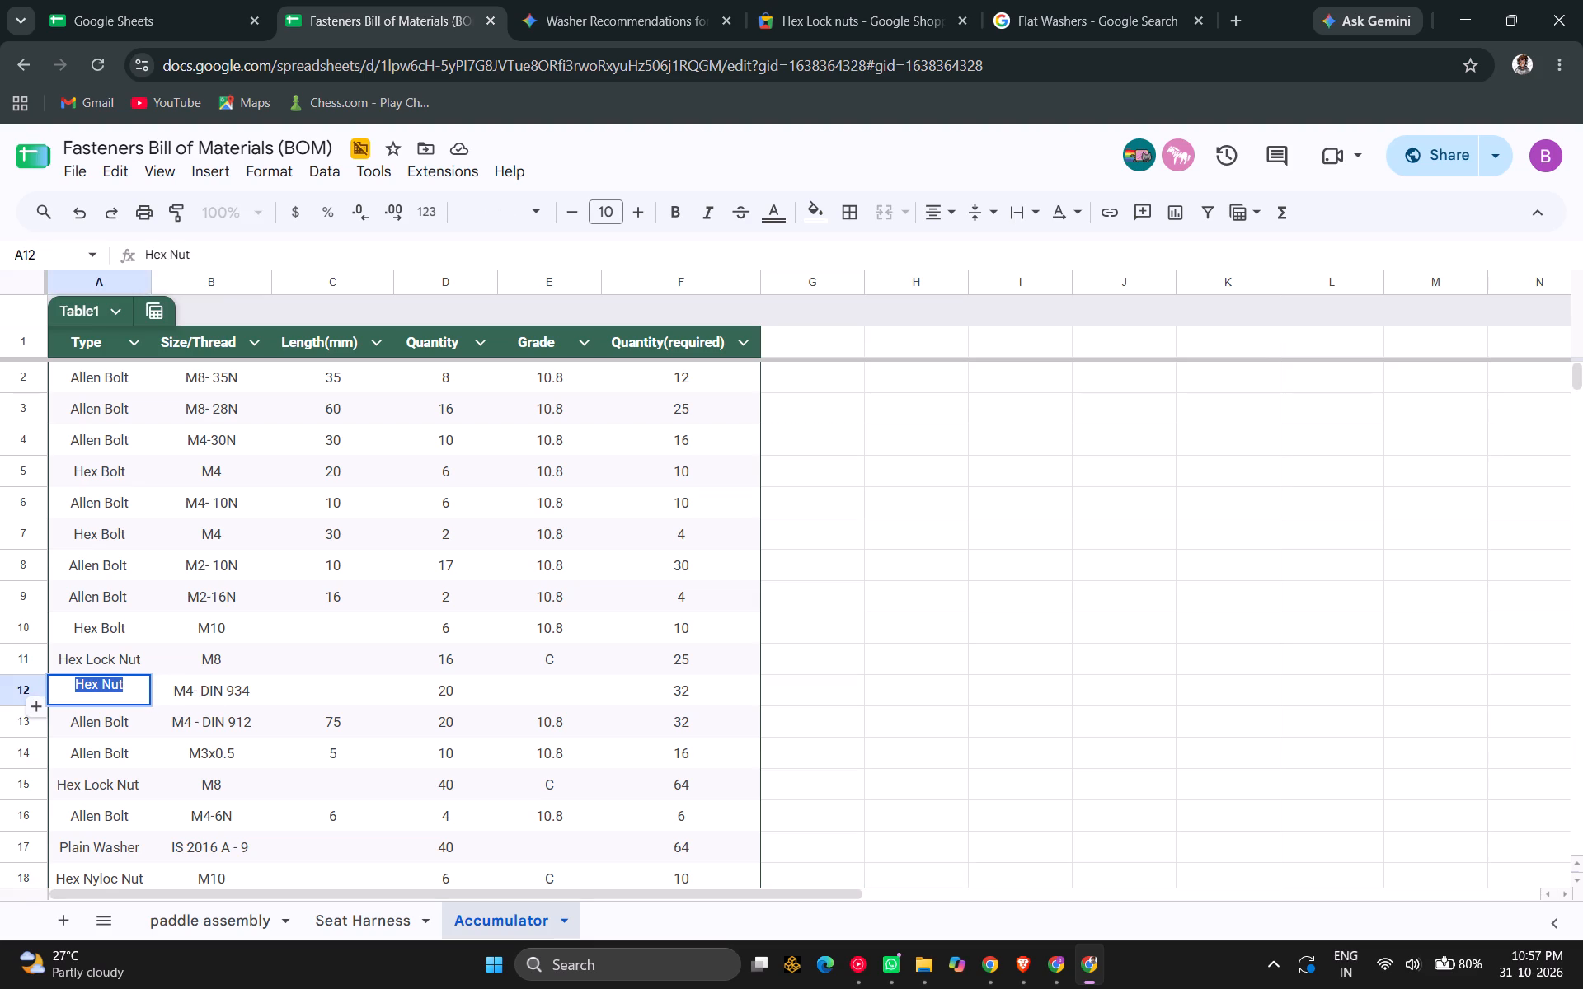
key(ctrl+c)
key(ctrl+c)
click(1188, 0)
drag(402, 188, 157, 183)
key(ctrl+v)
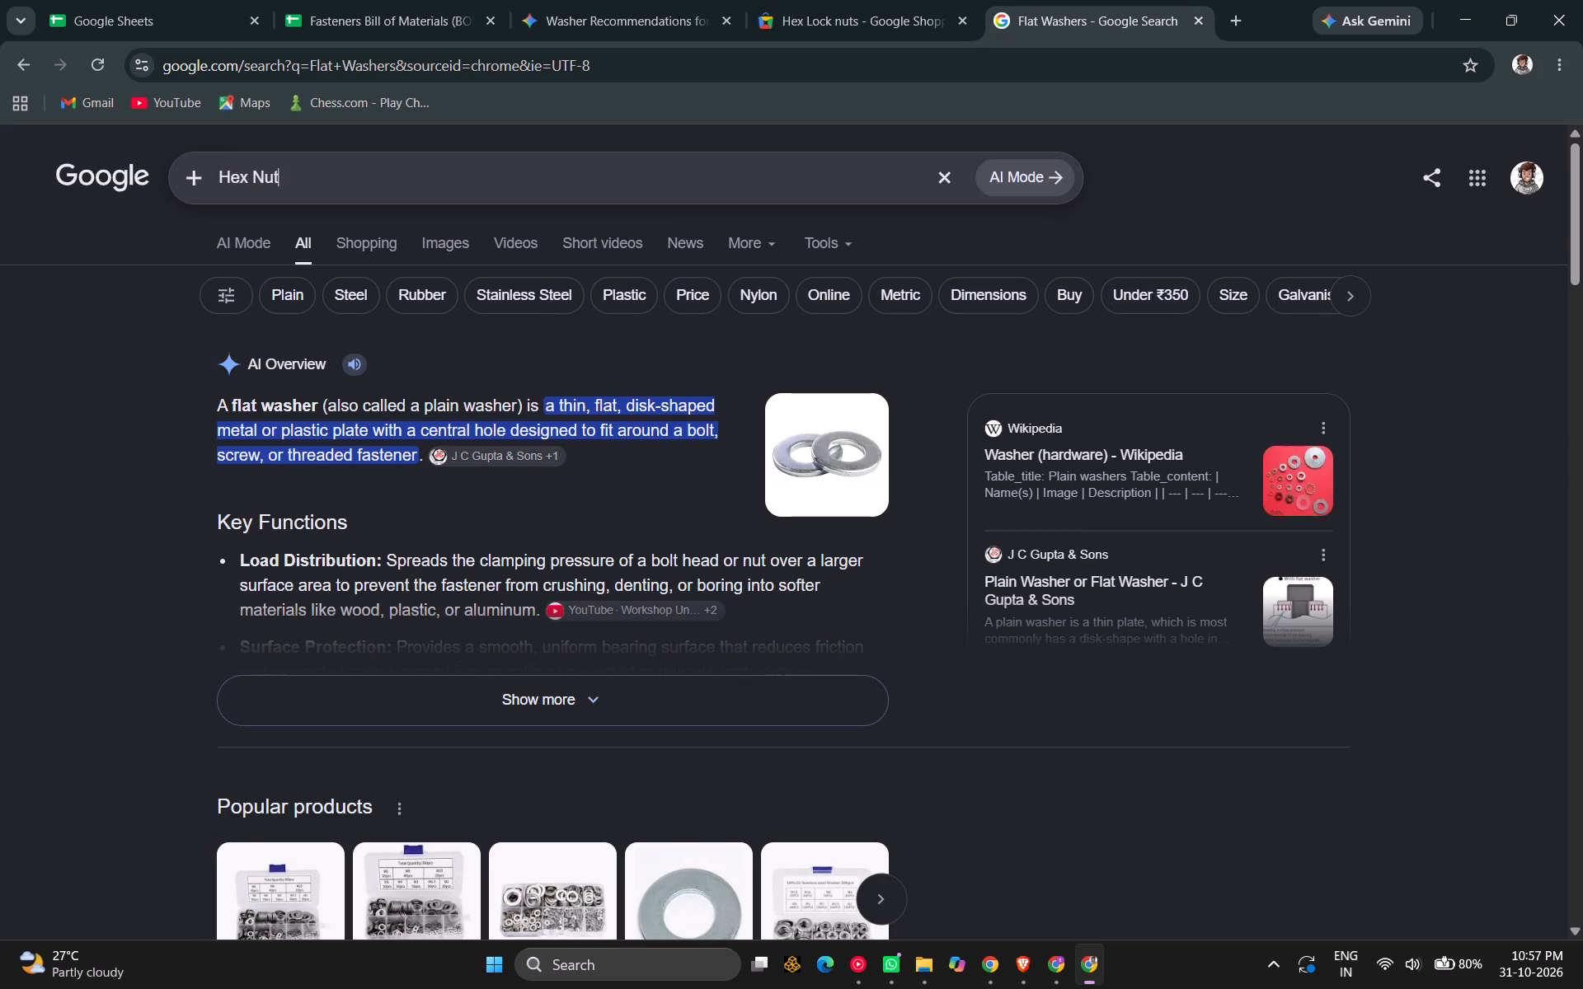
key(Return)
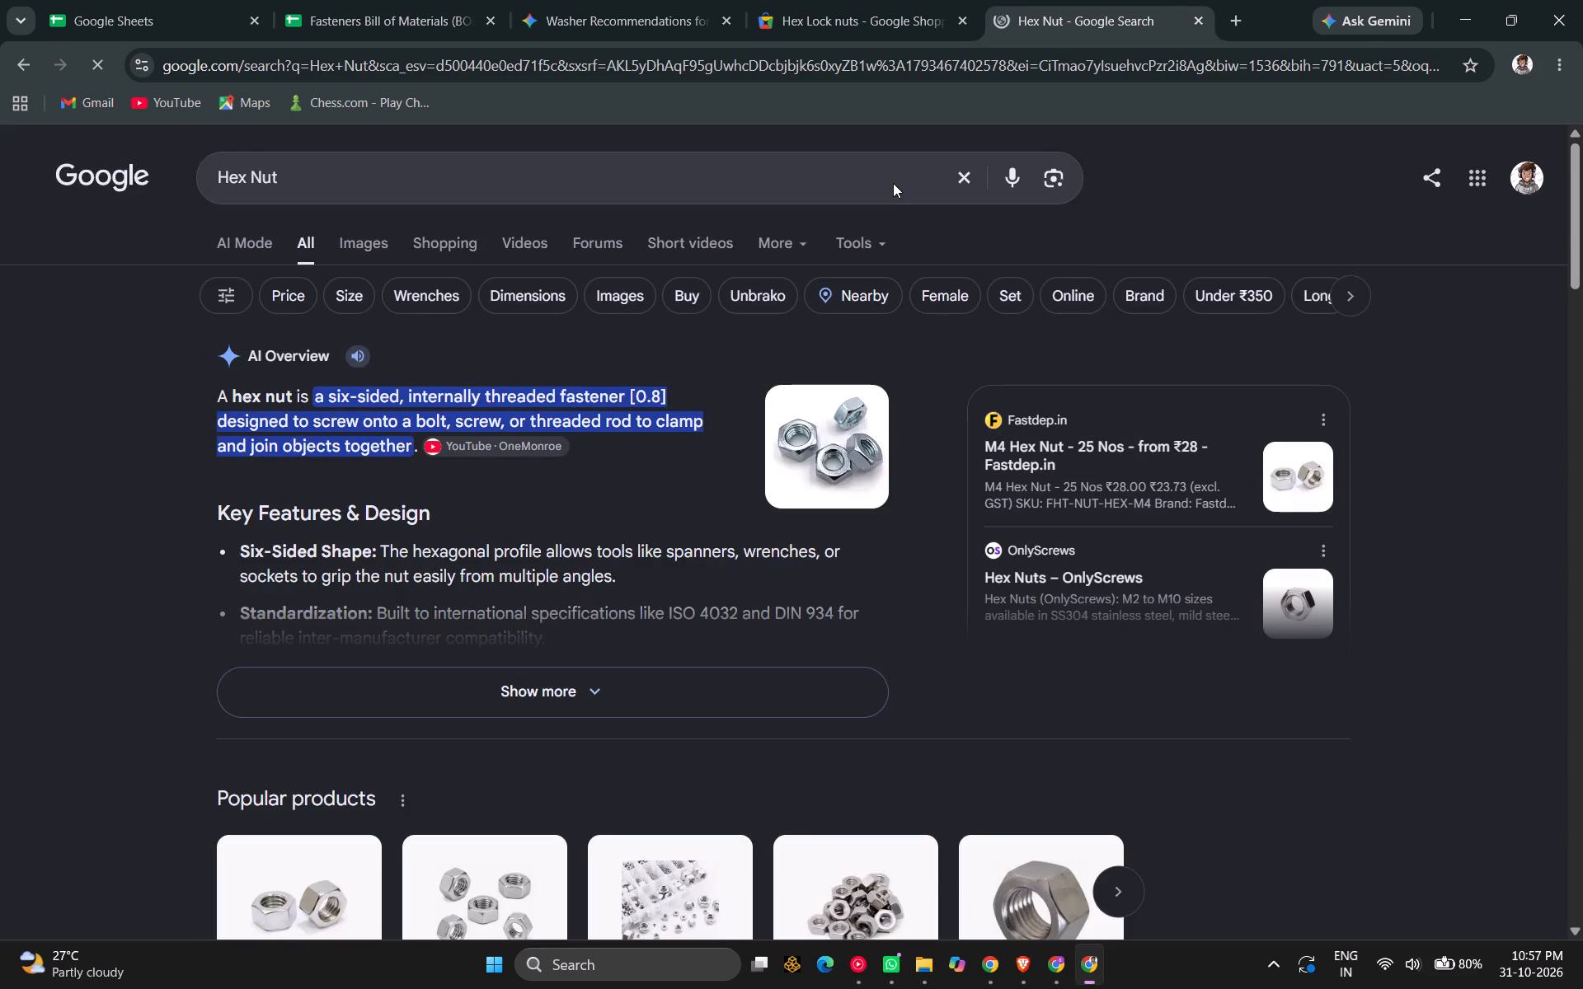
Look at the hex nut preview picture and the image results, and close the search page.
click(804, 455)
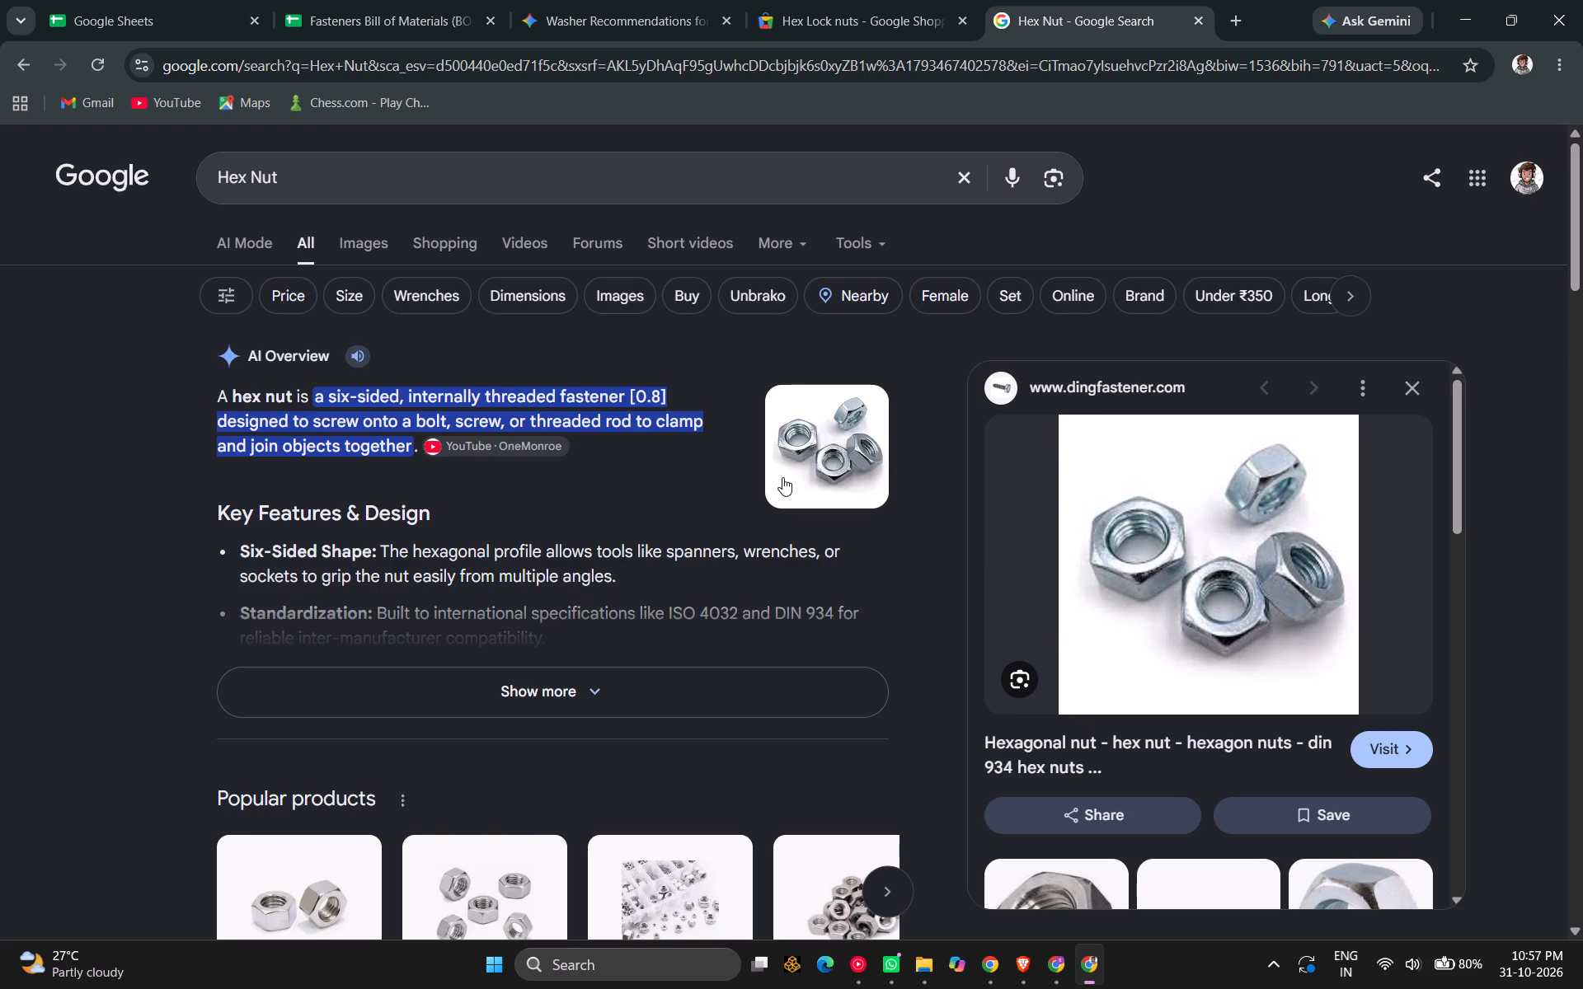
click(362, 263)
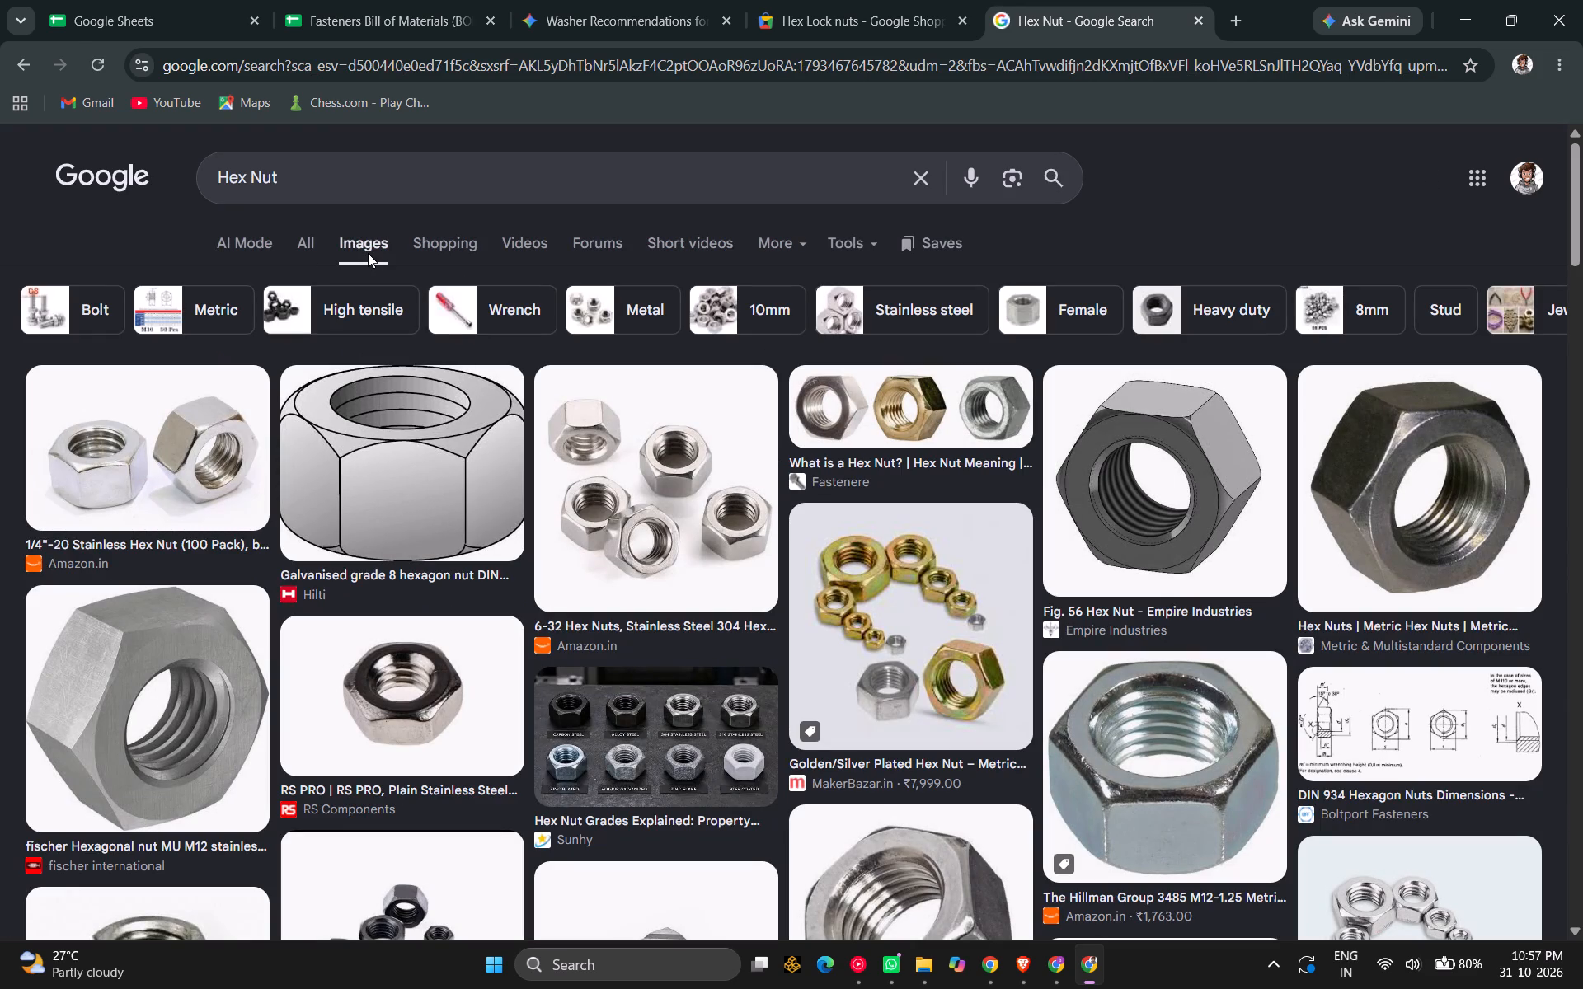
click(1200, 19)
Check the Accumulator and Seat Harness sheets of the Fasteners Bill of Materials and return to the paddle assembly sheet.
click(435, 0)
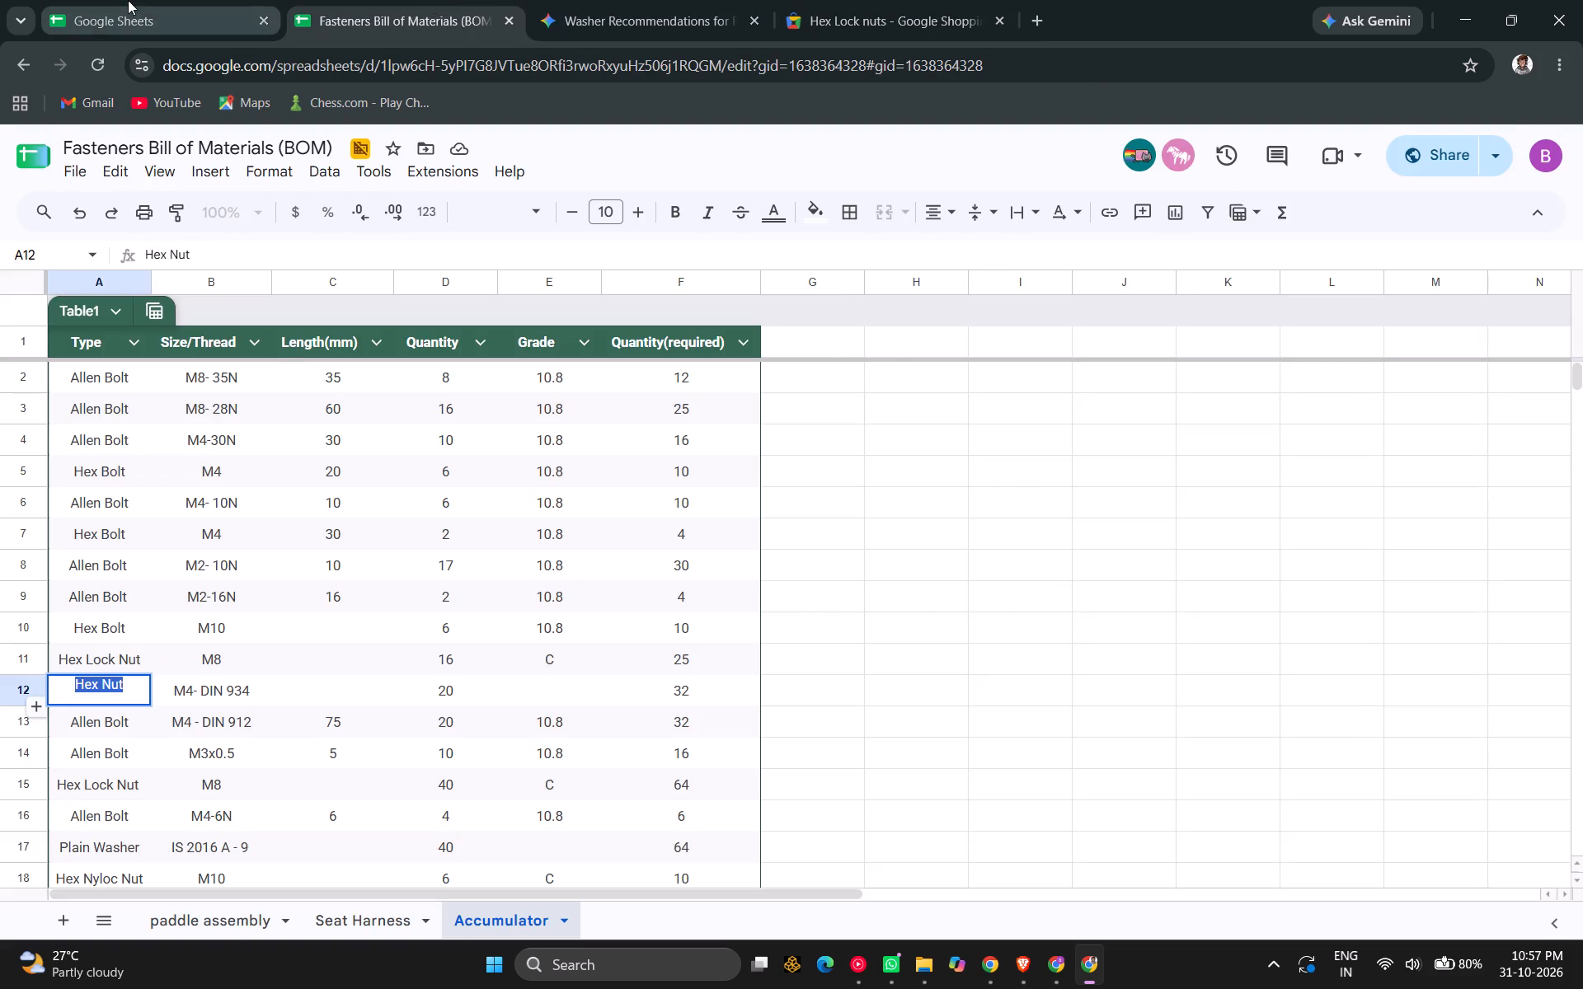
click(128, 0)
click(343, 0)
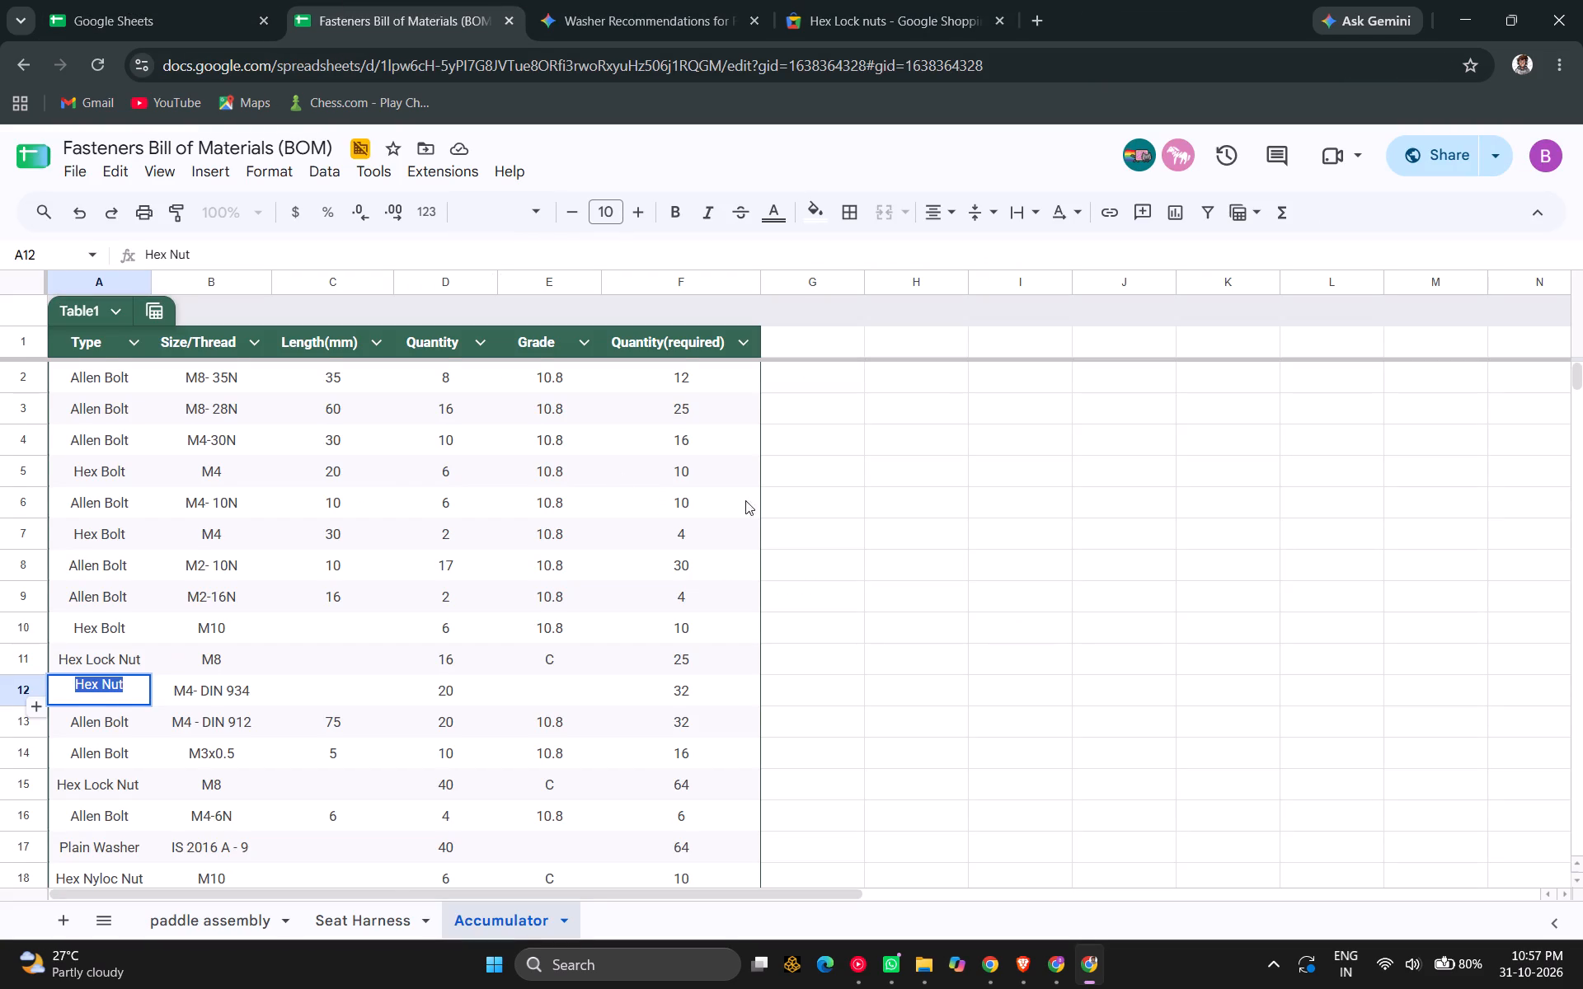
scroll(794, 512, down, 1)
click(969, 701)
click(331, 915)
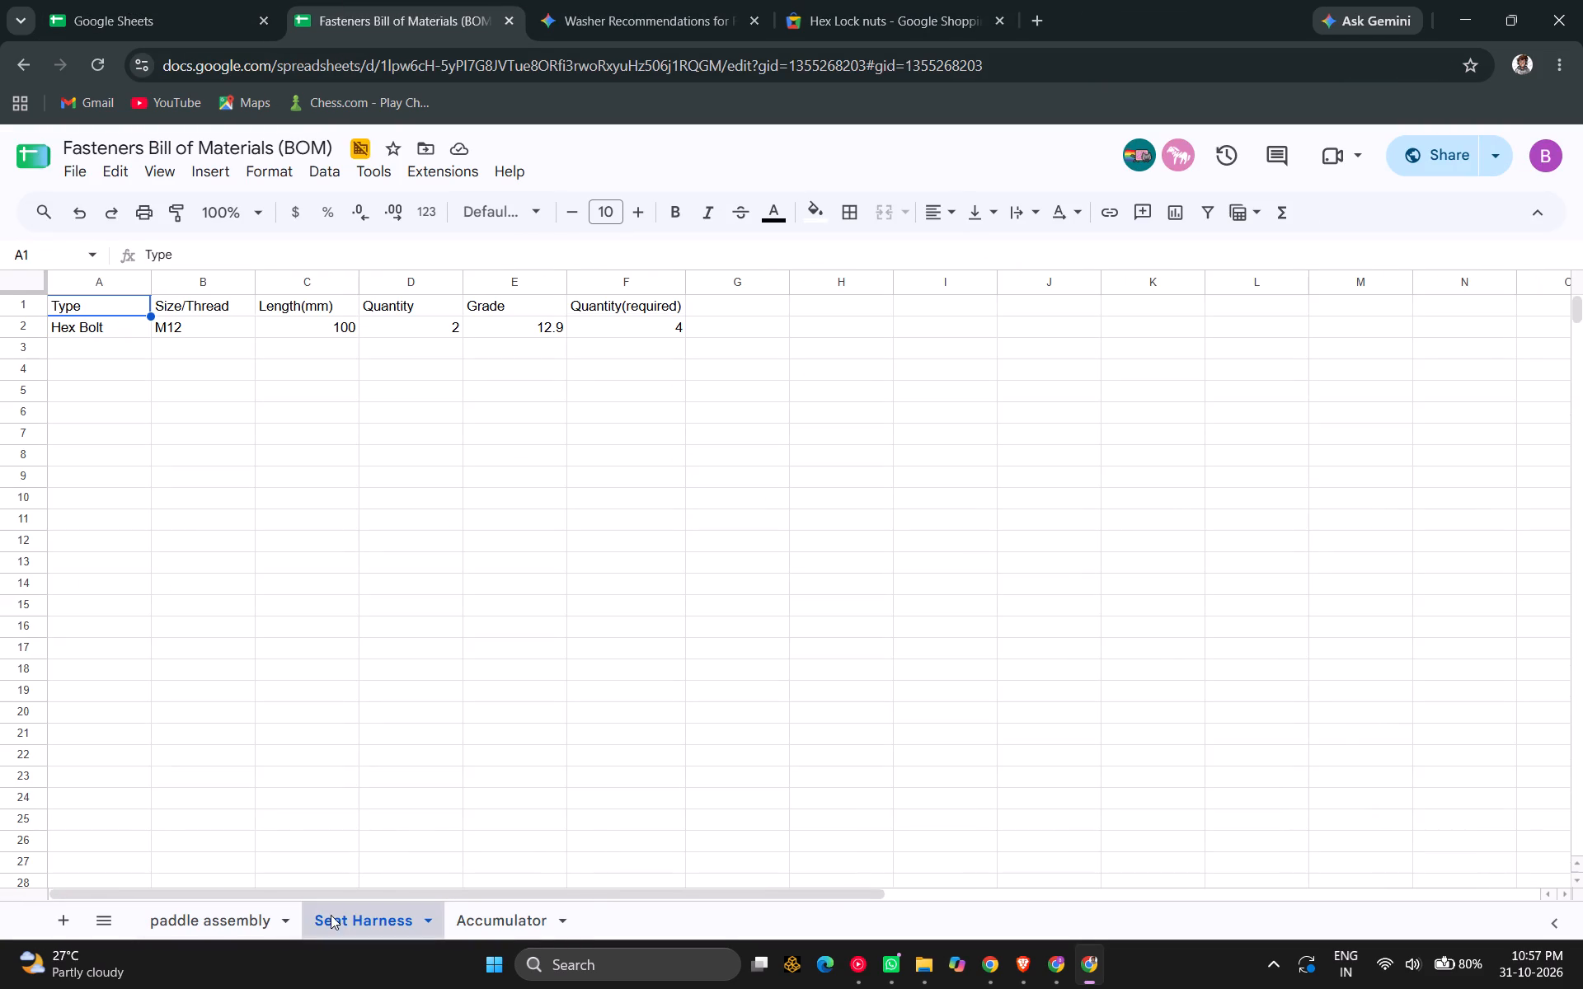
click(237, 908)
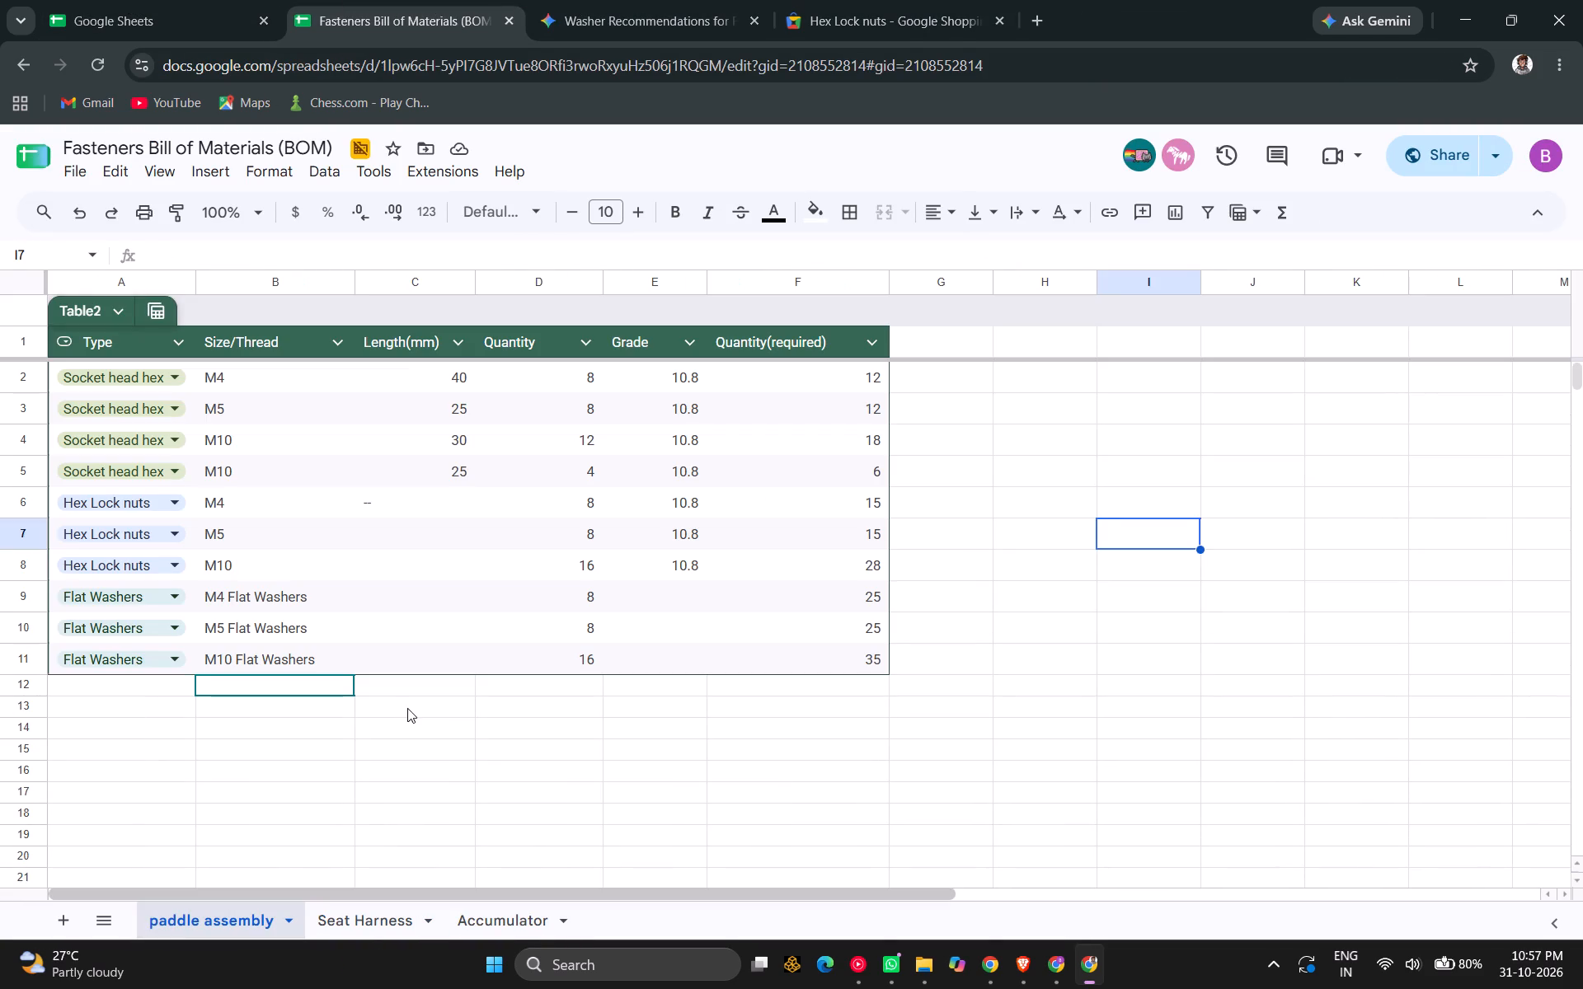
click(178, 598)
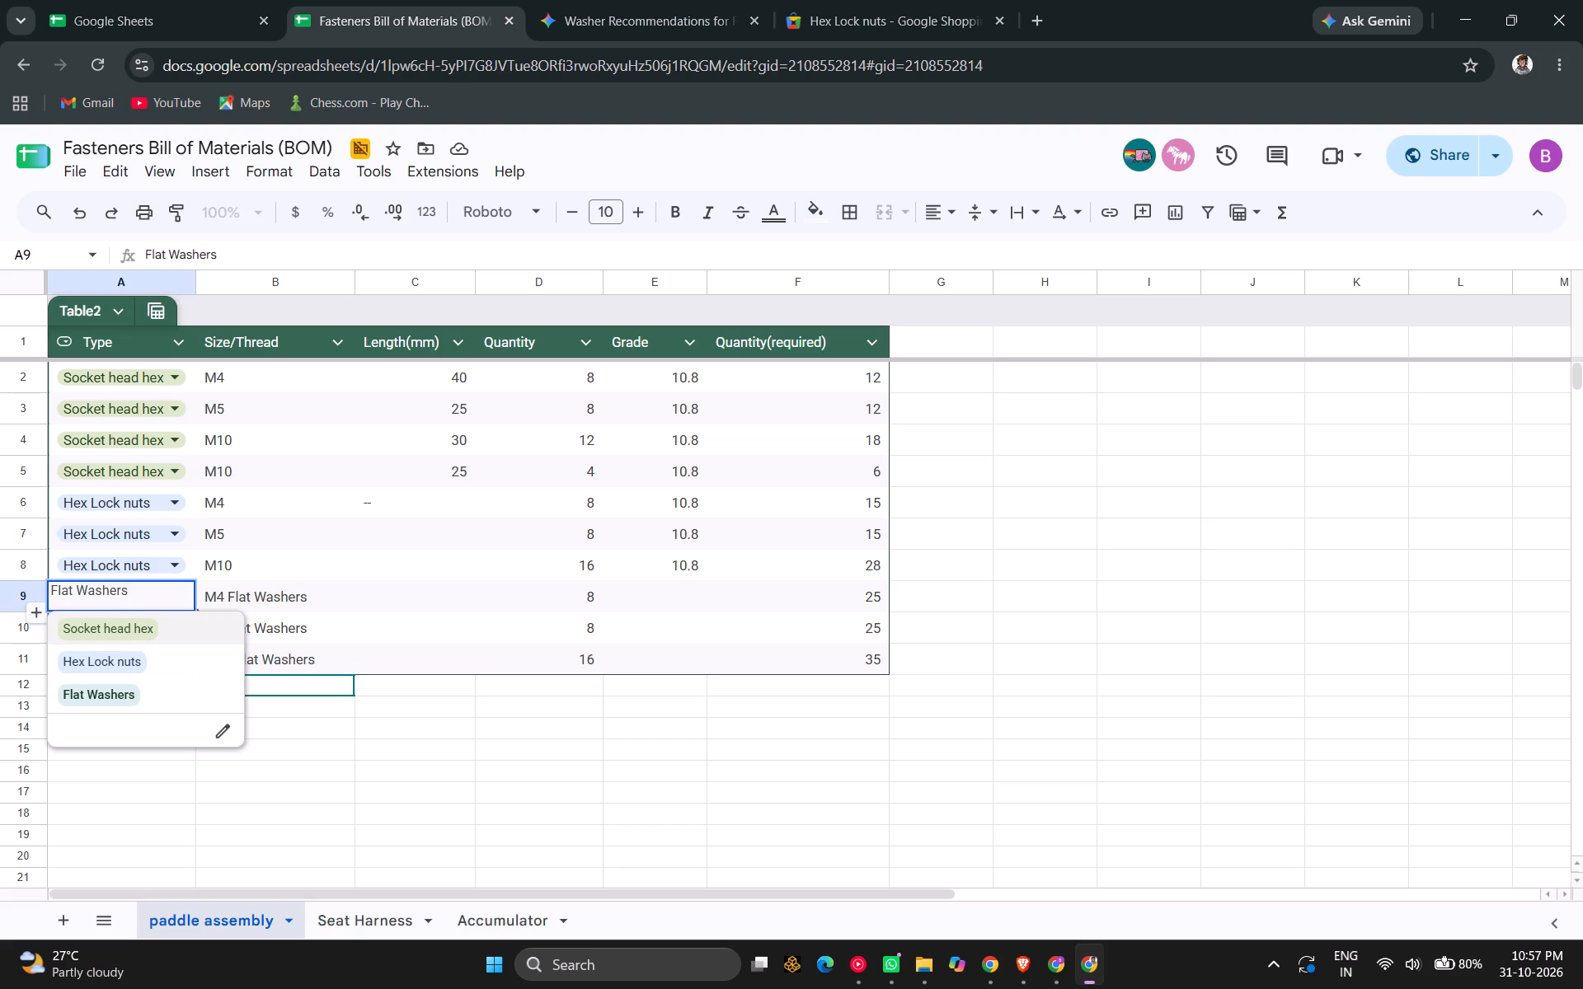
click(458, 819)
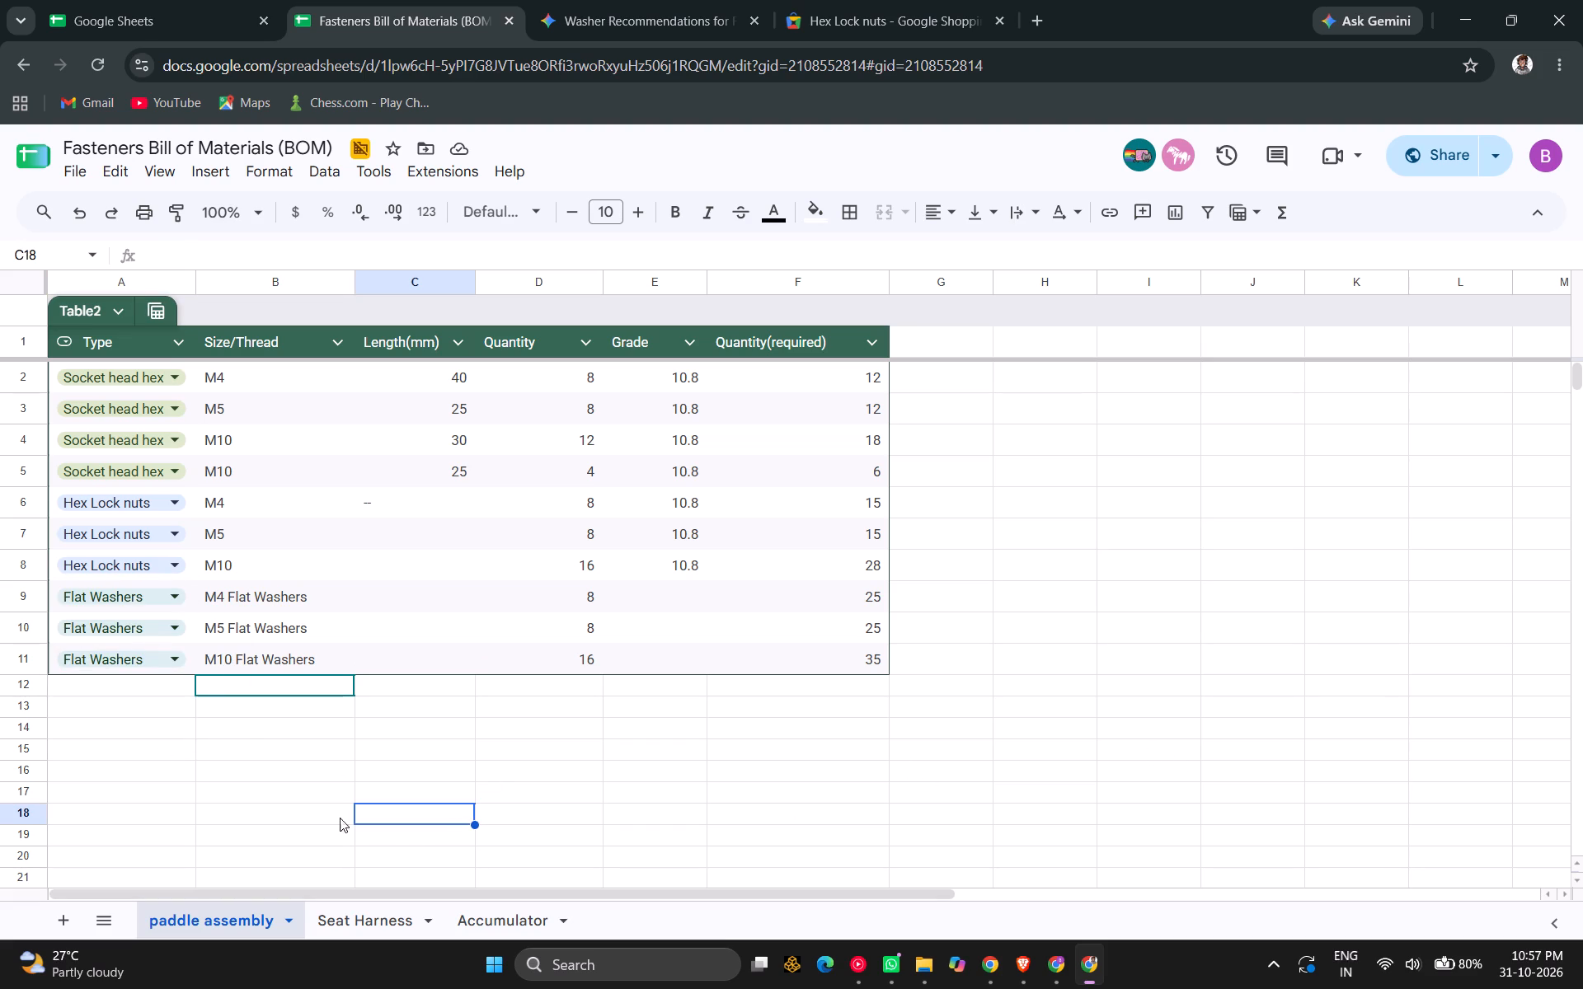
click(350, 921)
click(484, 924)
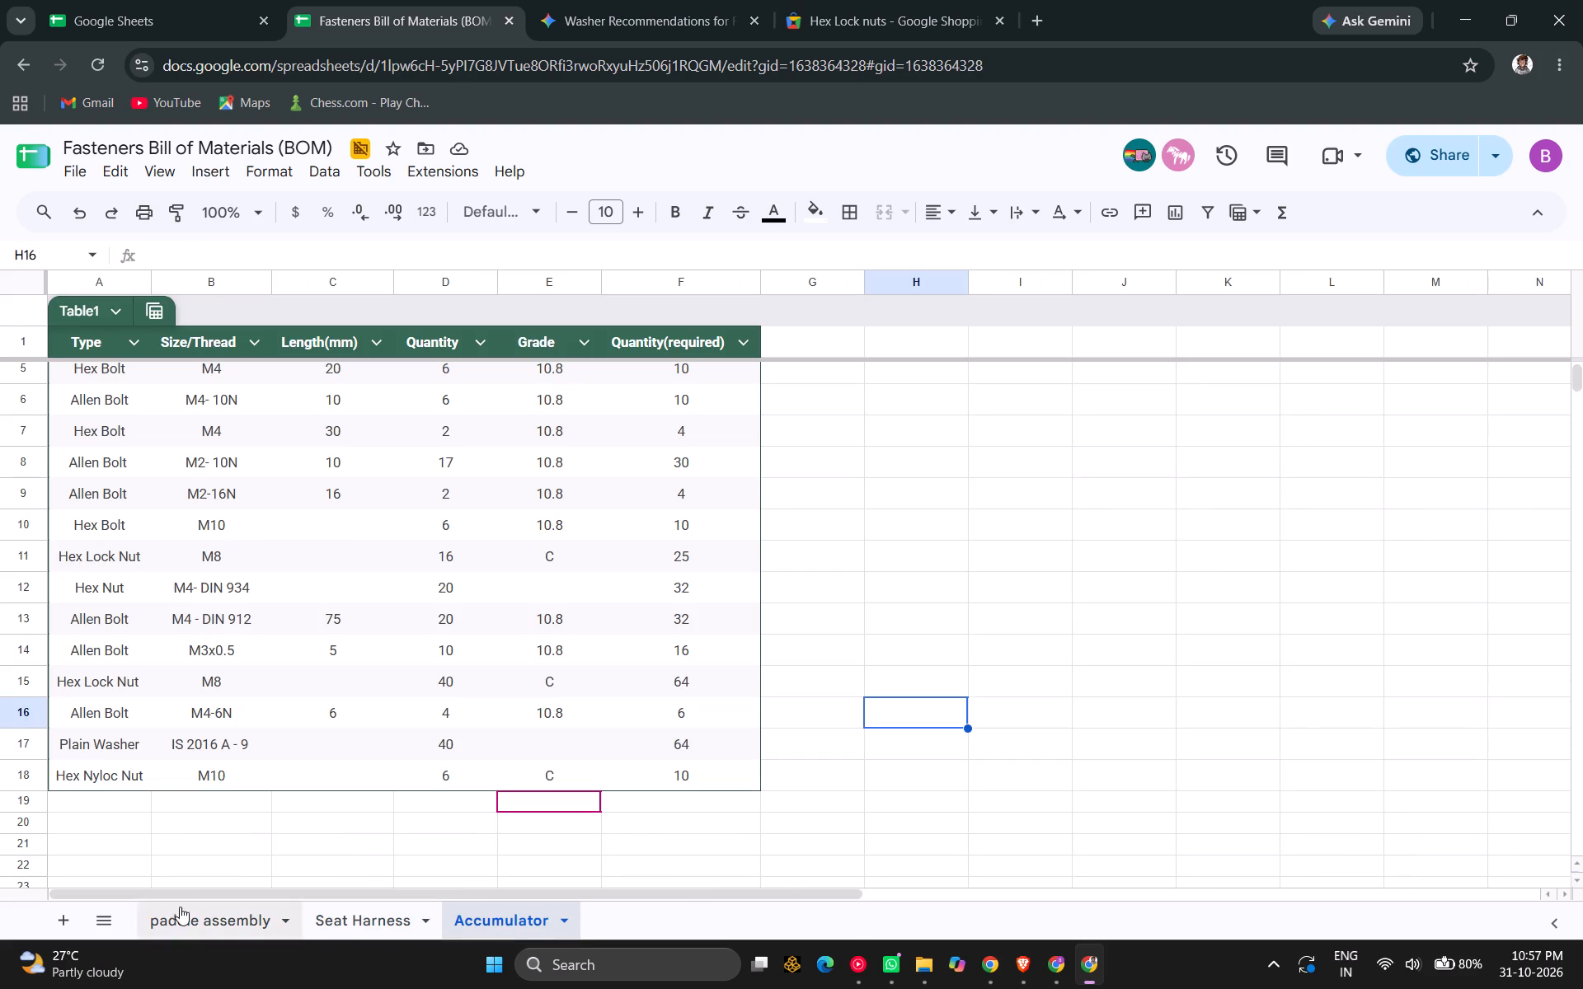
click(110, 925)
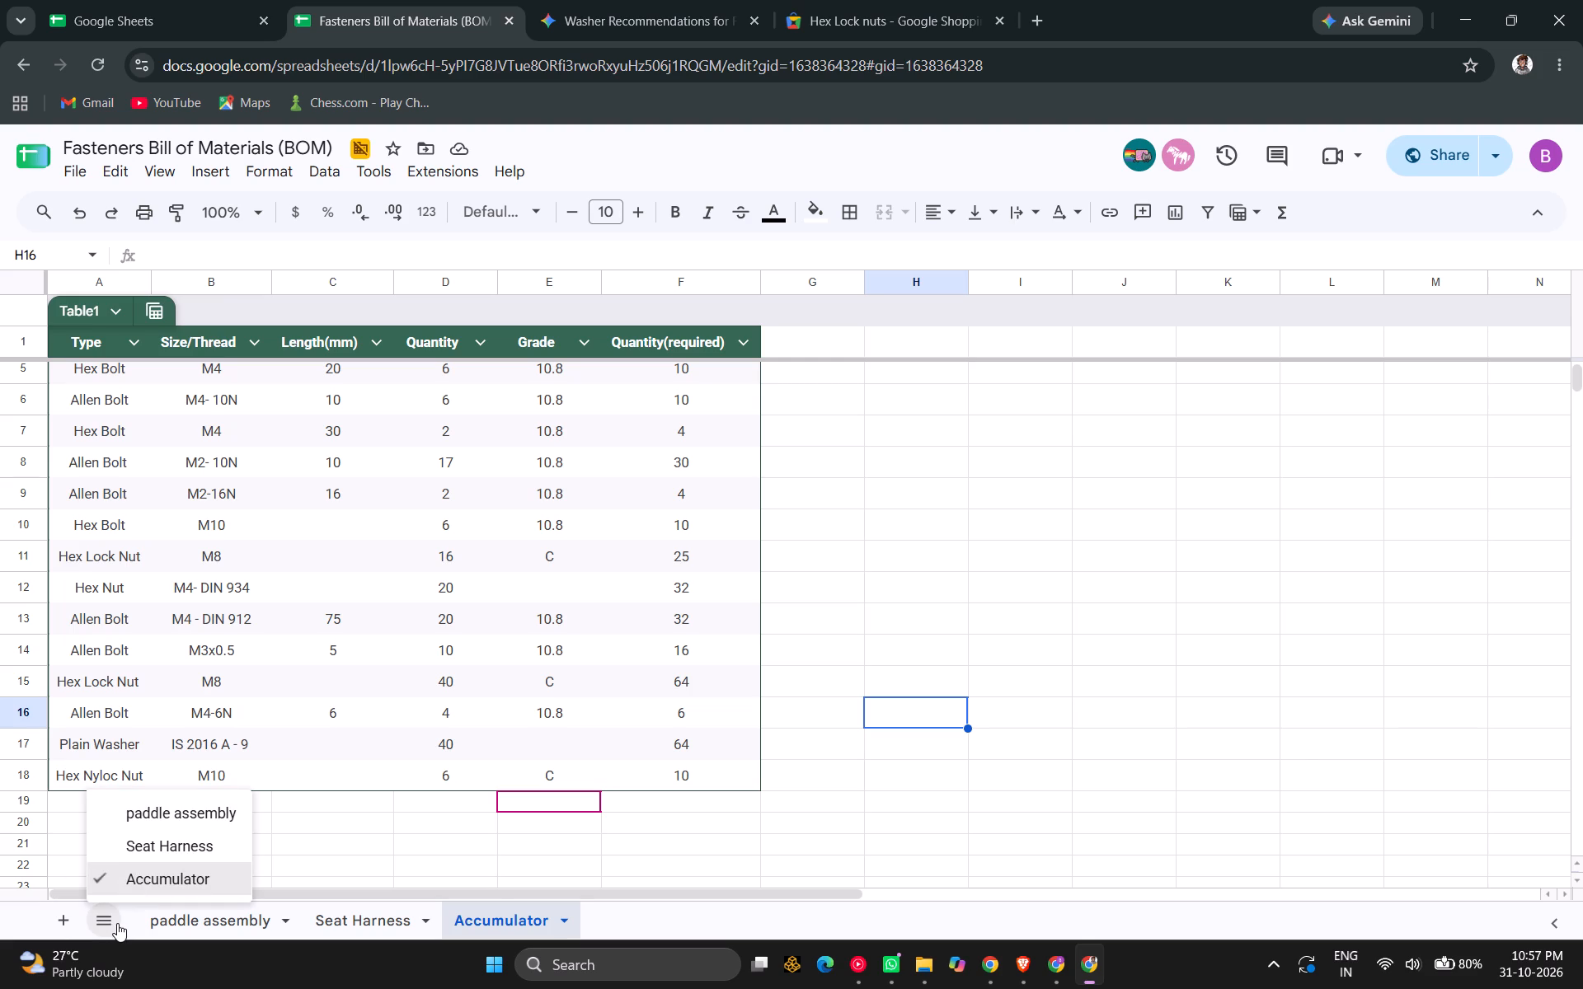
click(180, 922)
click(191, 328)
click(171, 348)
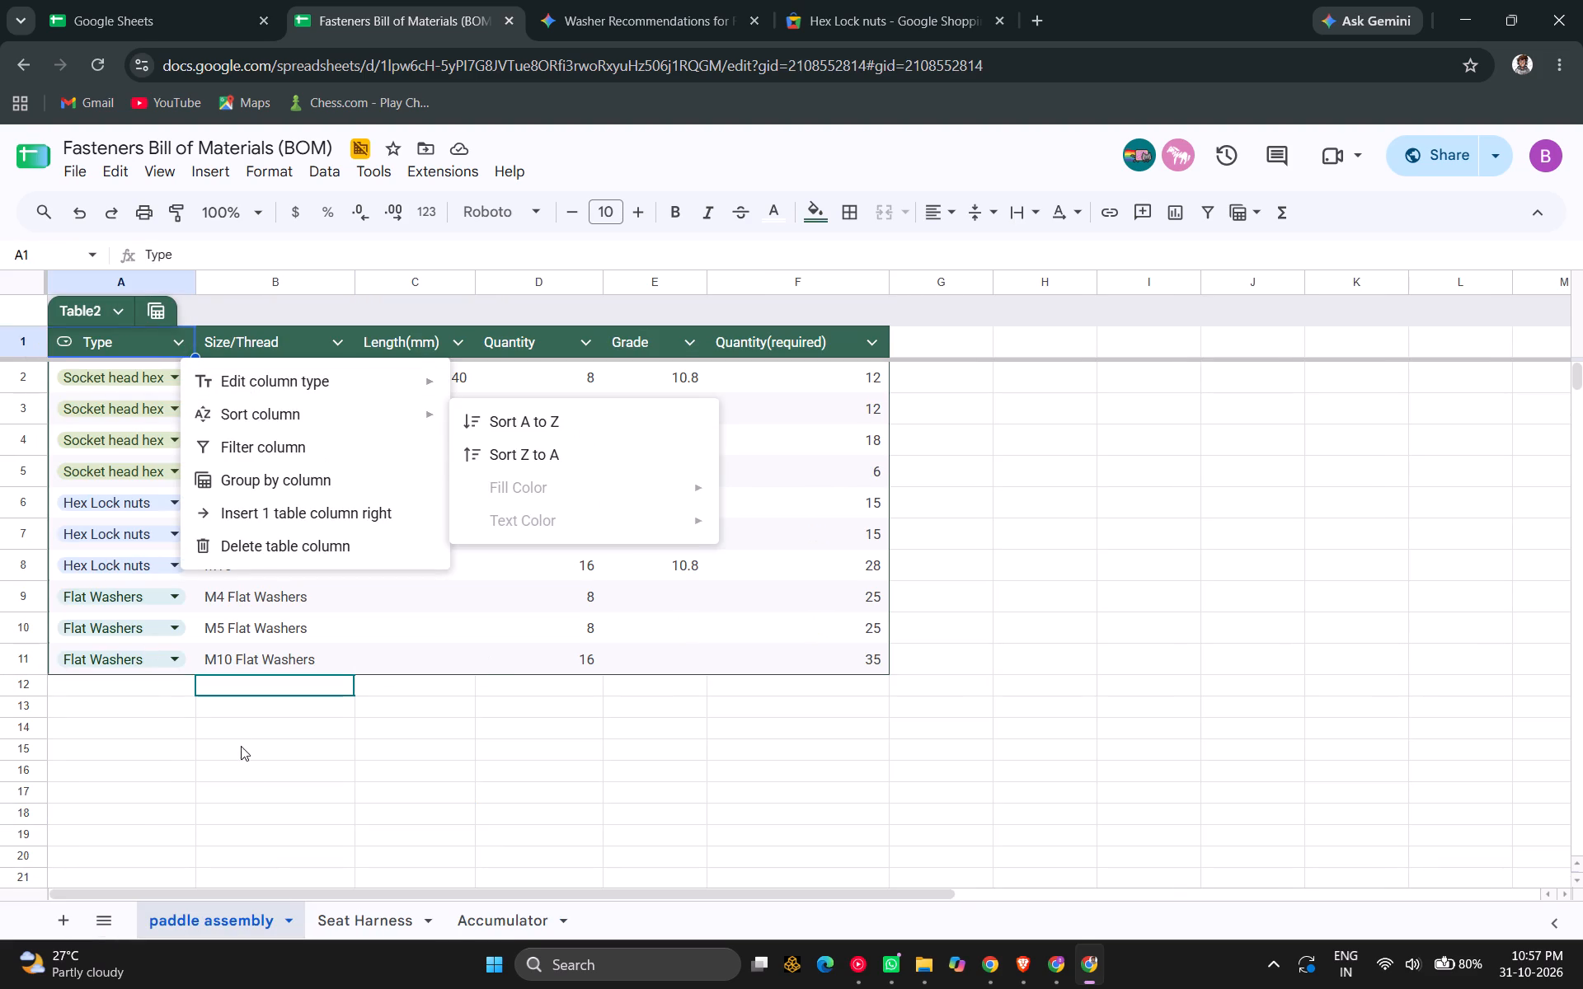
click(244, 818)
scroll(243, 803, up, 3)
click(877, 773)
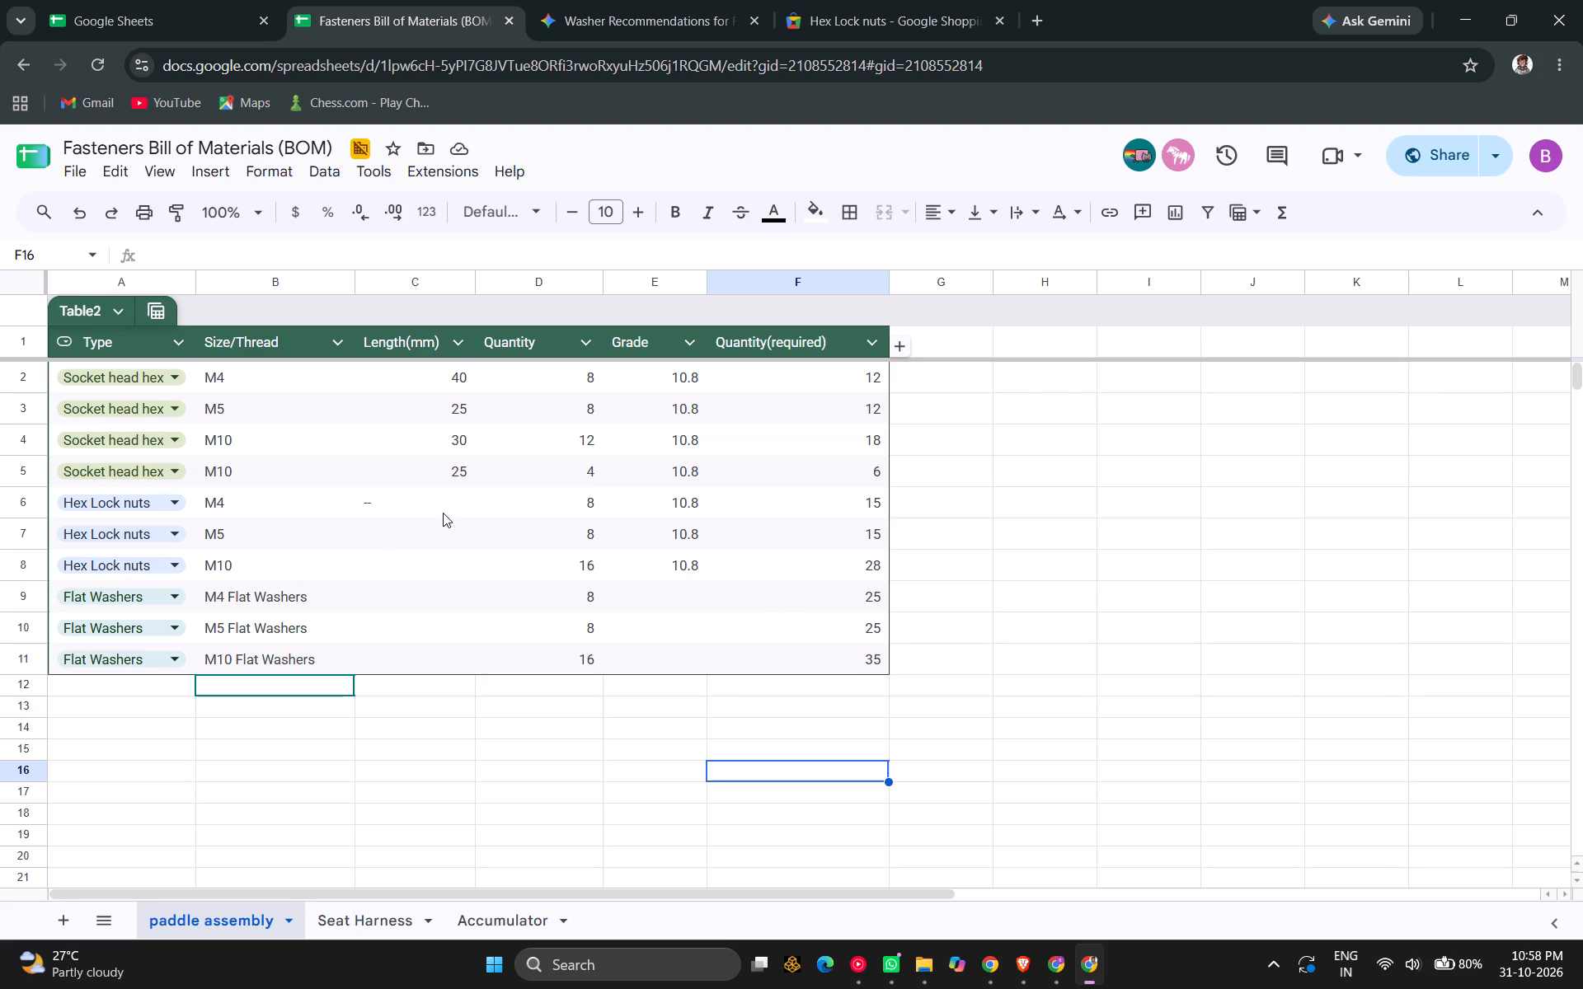
Enter "--" as the length for the M5 and M10 hex lock nuts and all three flat washer rows (C7 to C11).
double_click(389, 545)
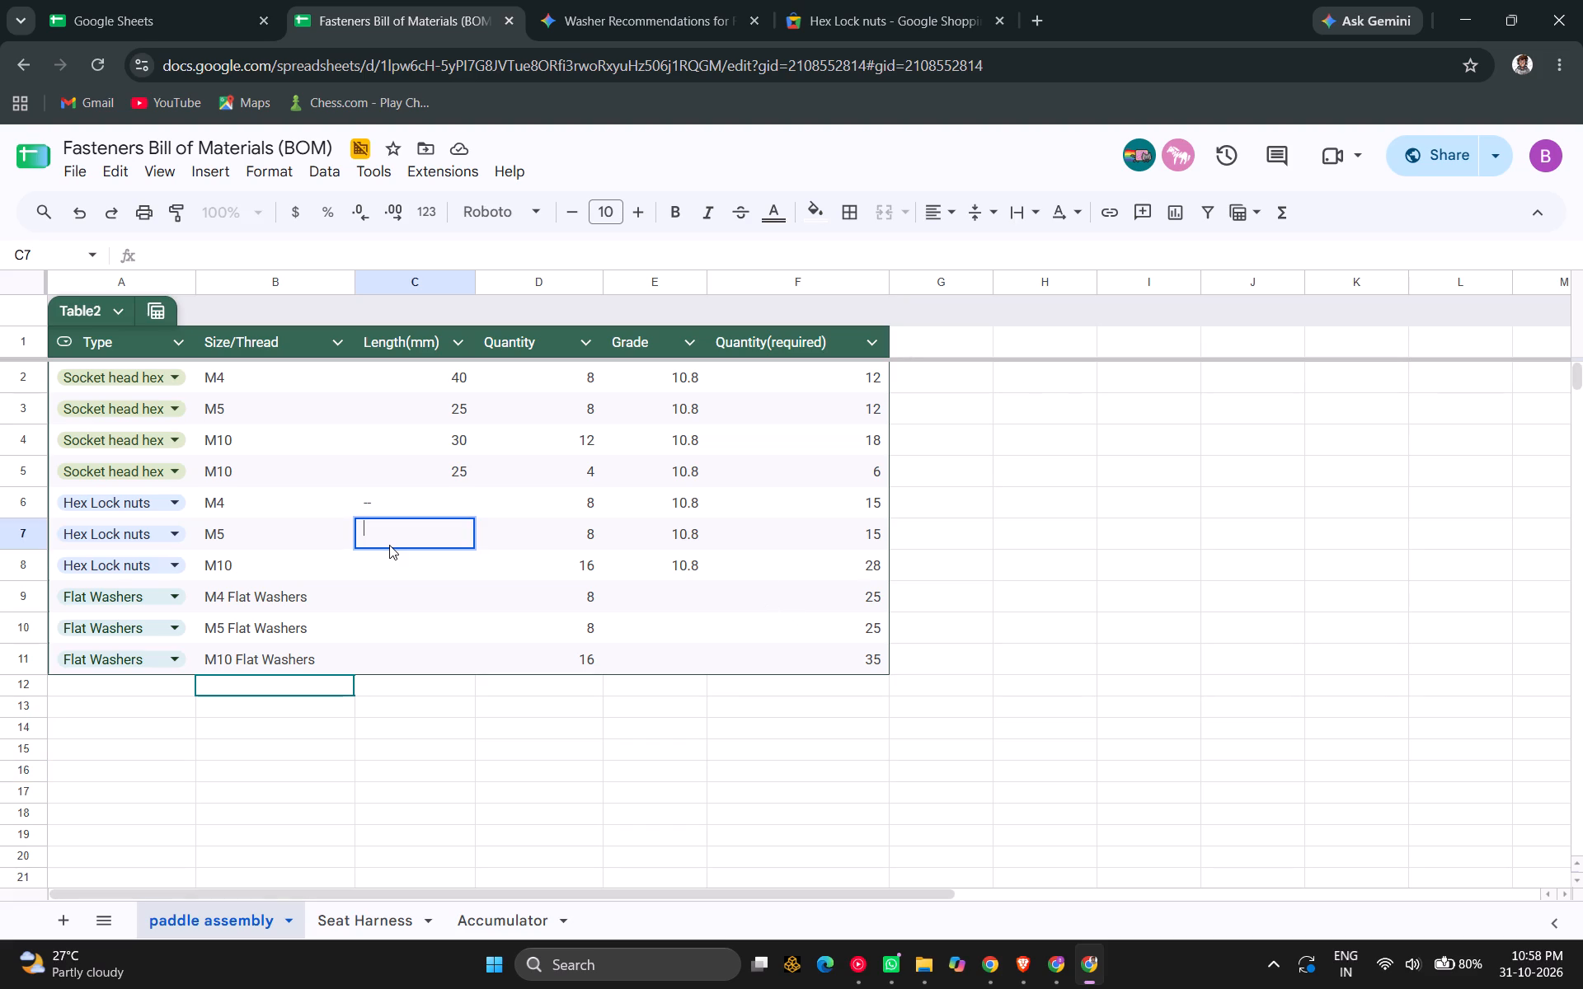
key(minus)
key(minus)
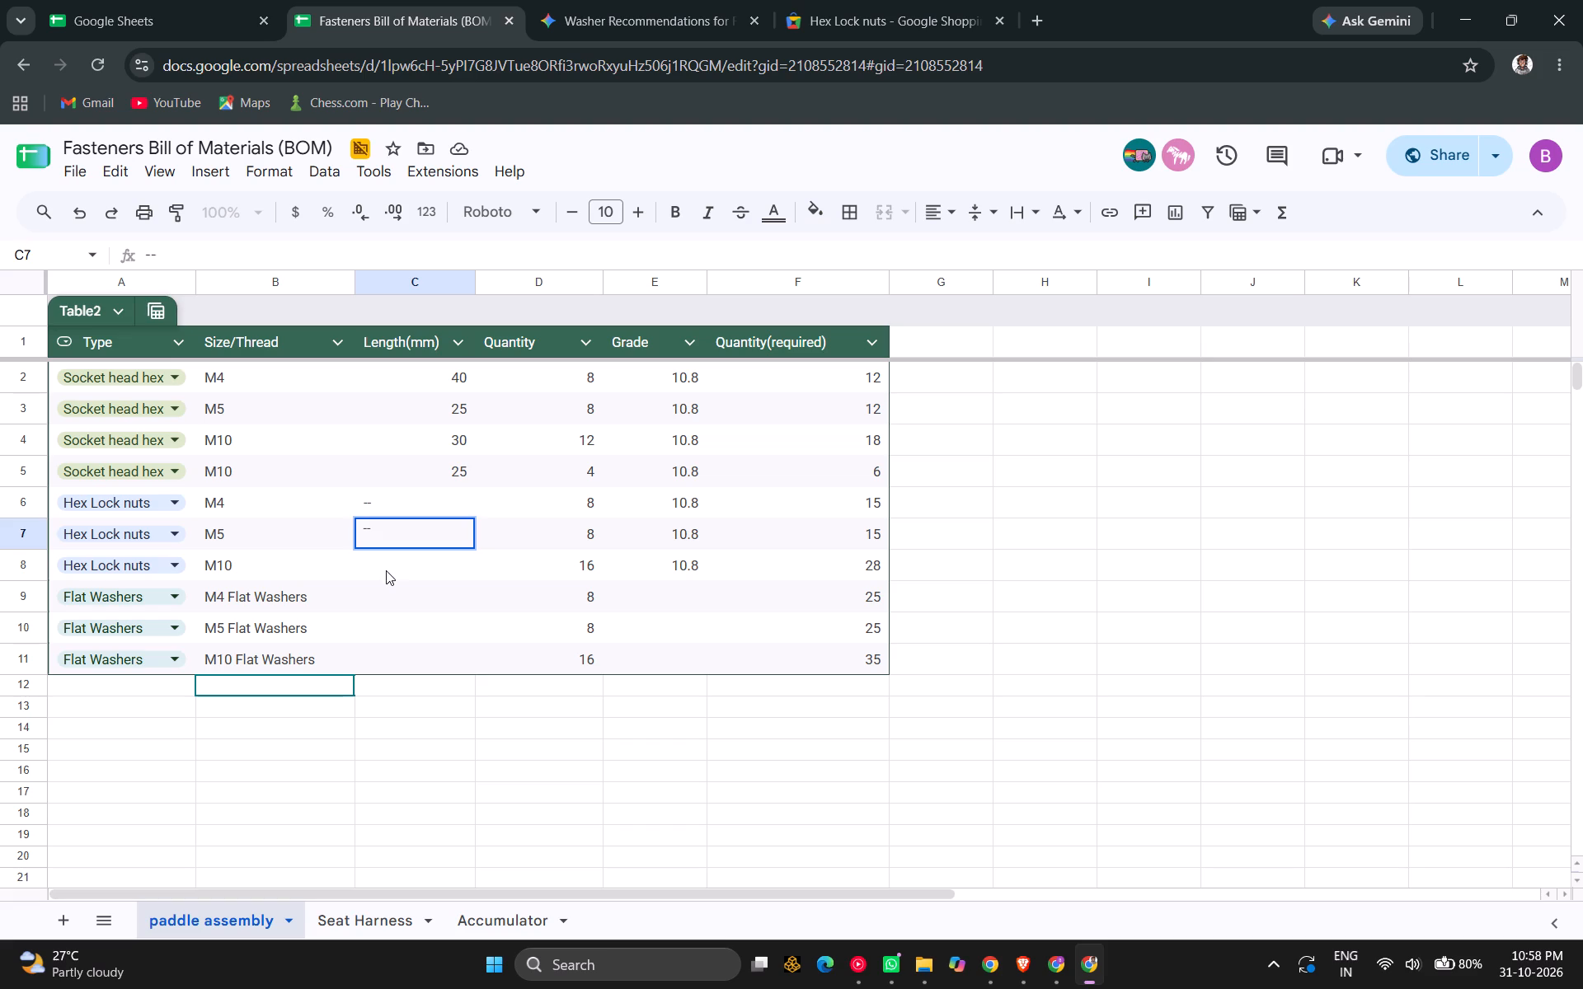
double_click(386, 567)
key(minus)
key(minus)
double_click(389, 600)
text(--)
double_click(394, 630)
key(minus)
key(minus)
double_click(395, 663)
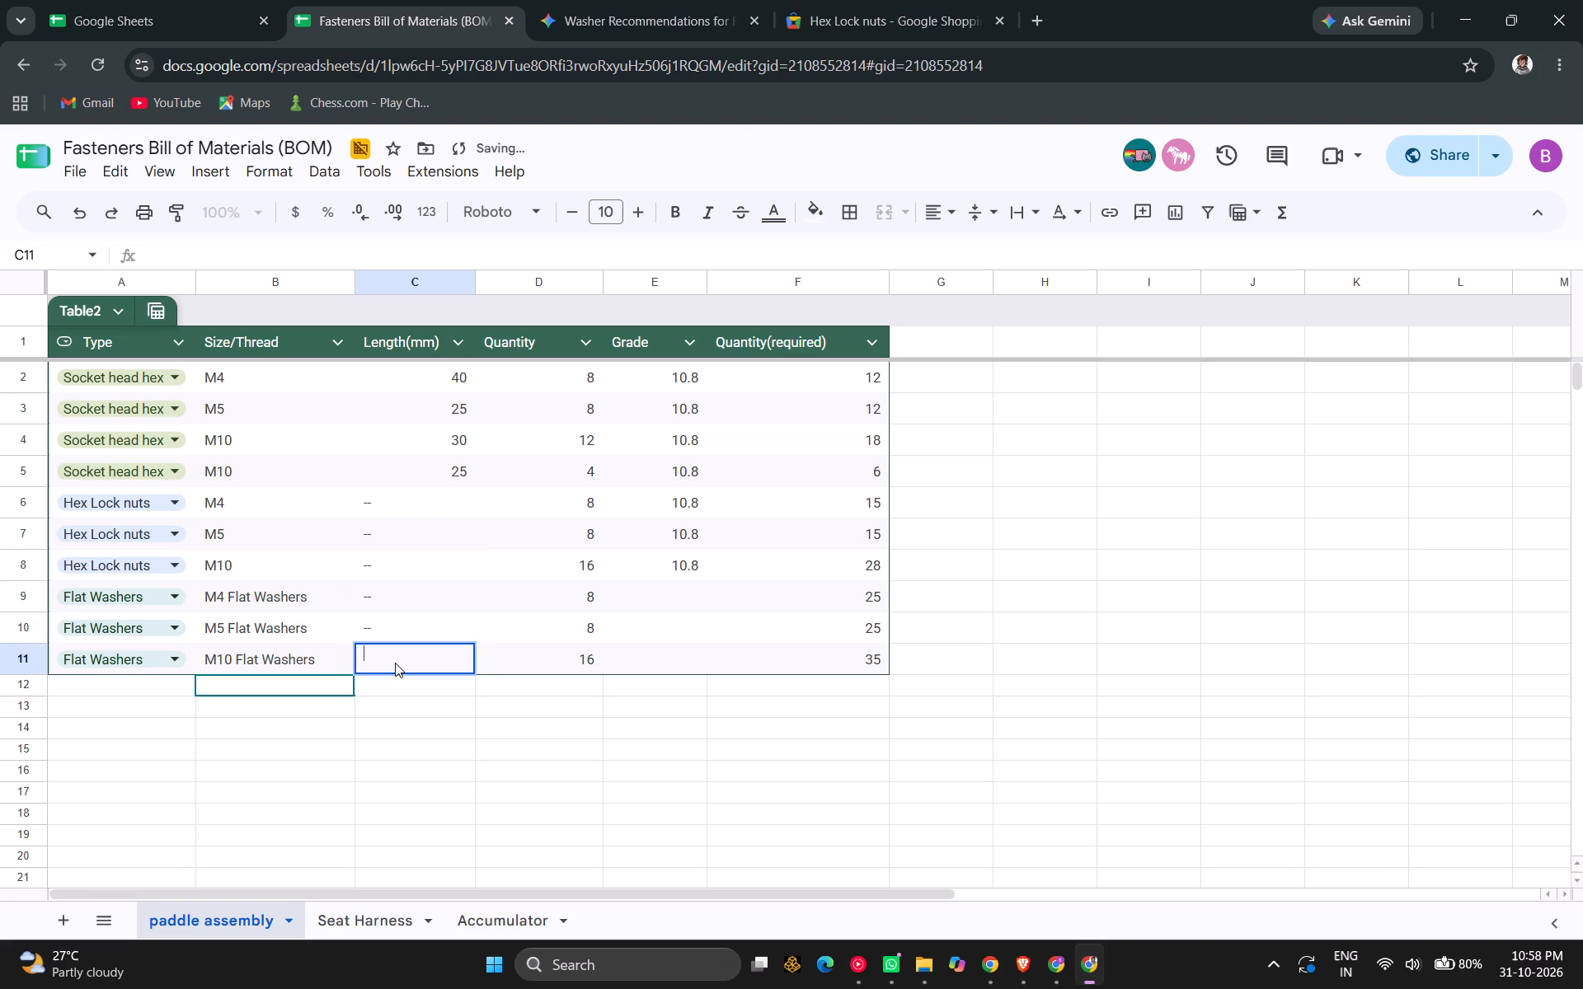
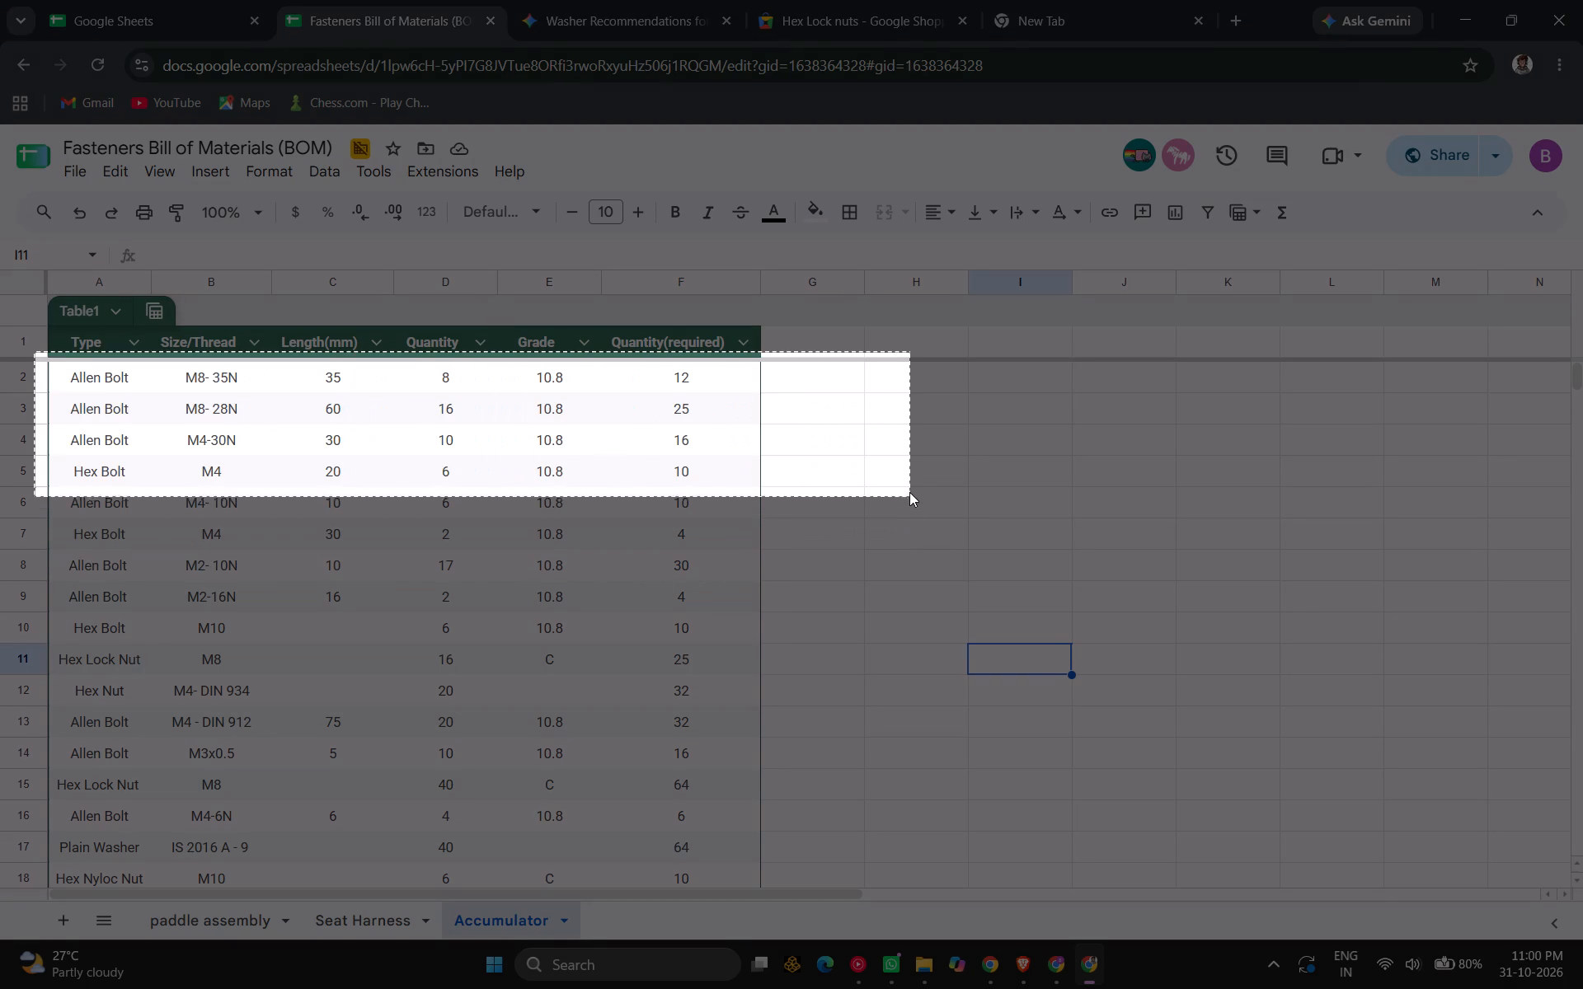
drag(909, 492, 907, 448)
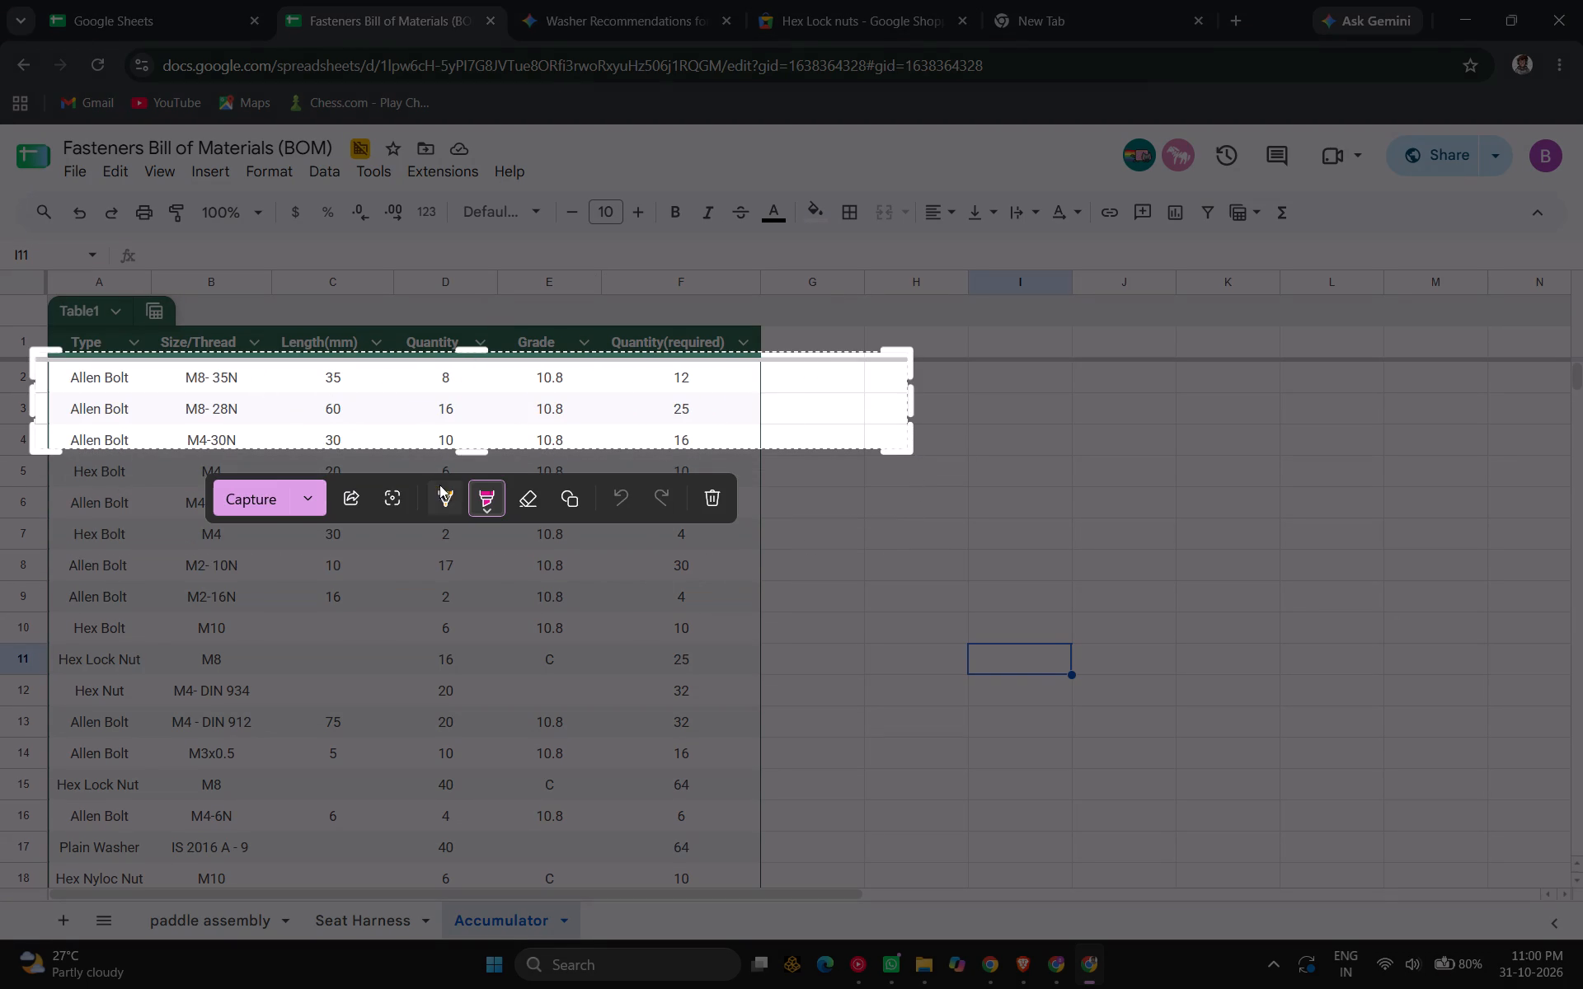
click(449, 497)
click(64, 396)
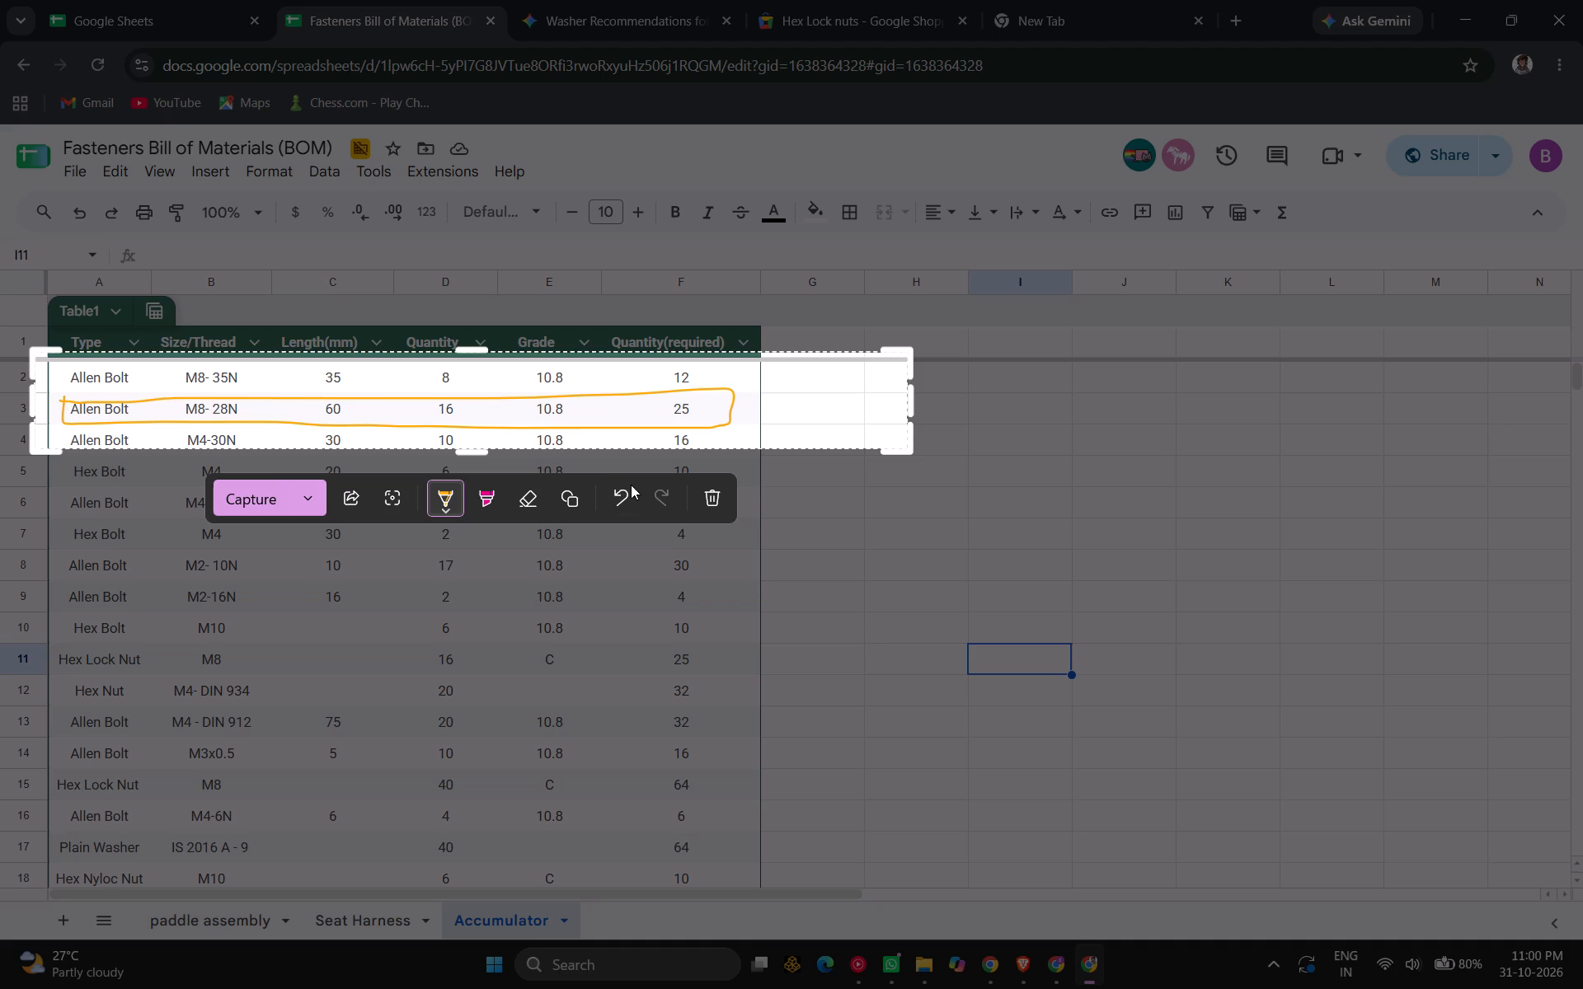
key(ctrl+c)
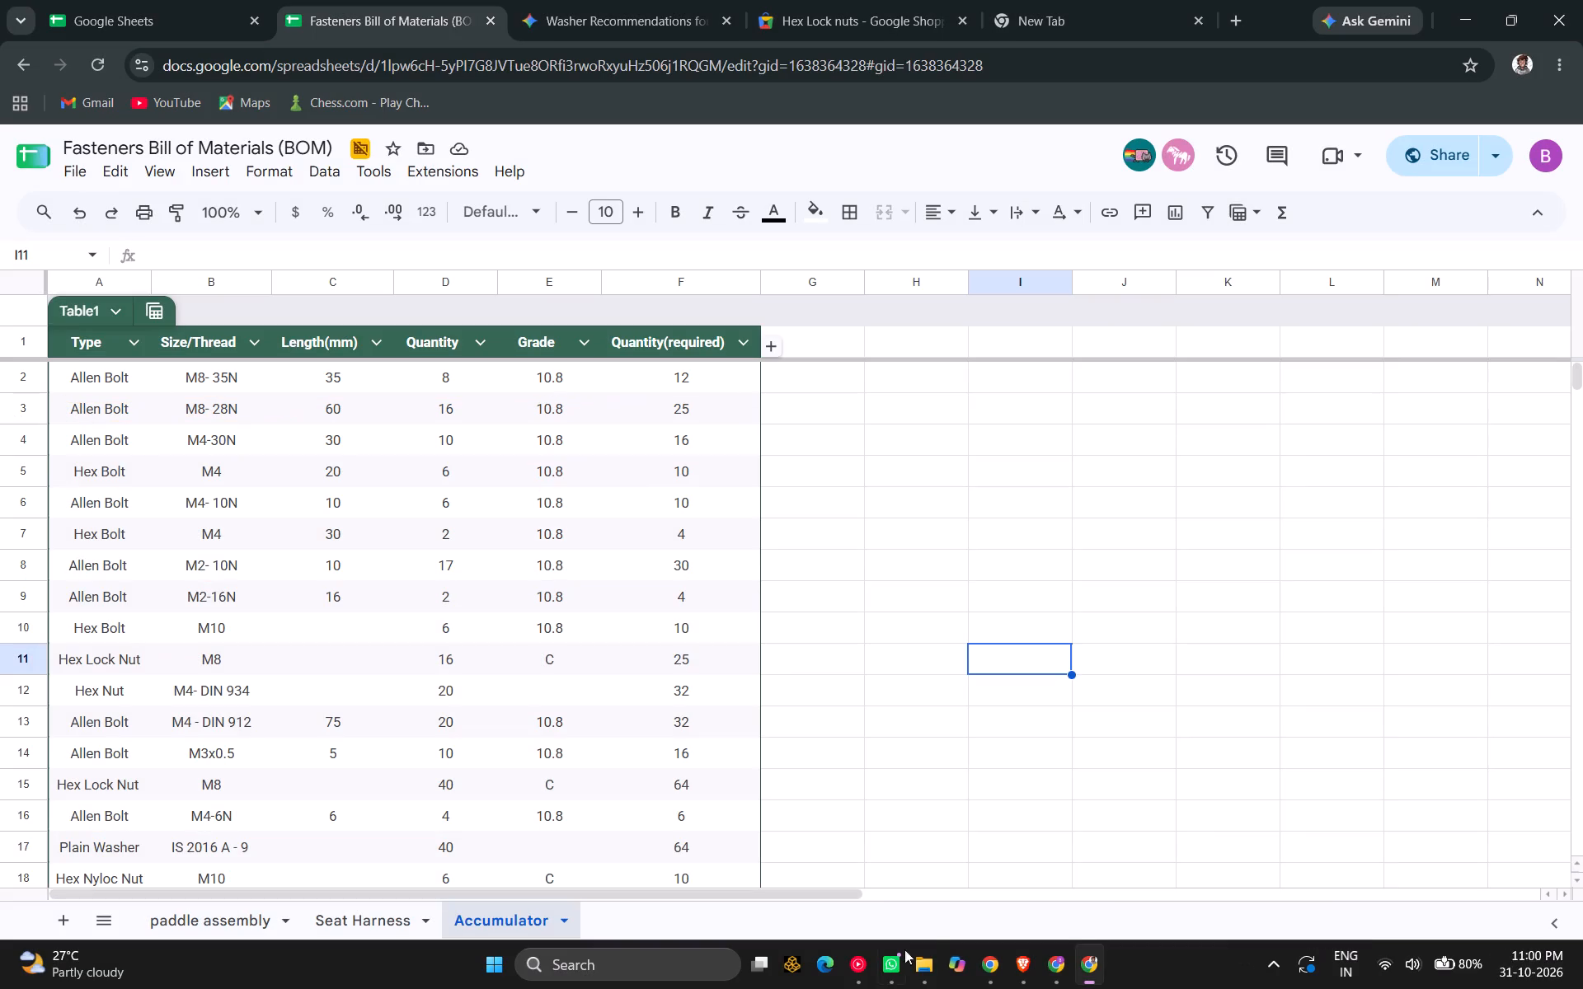
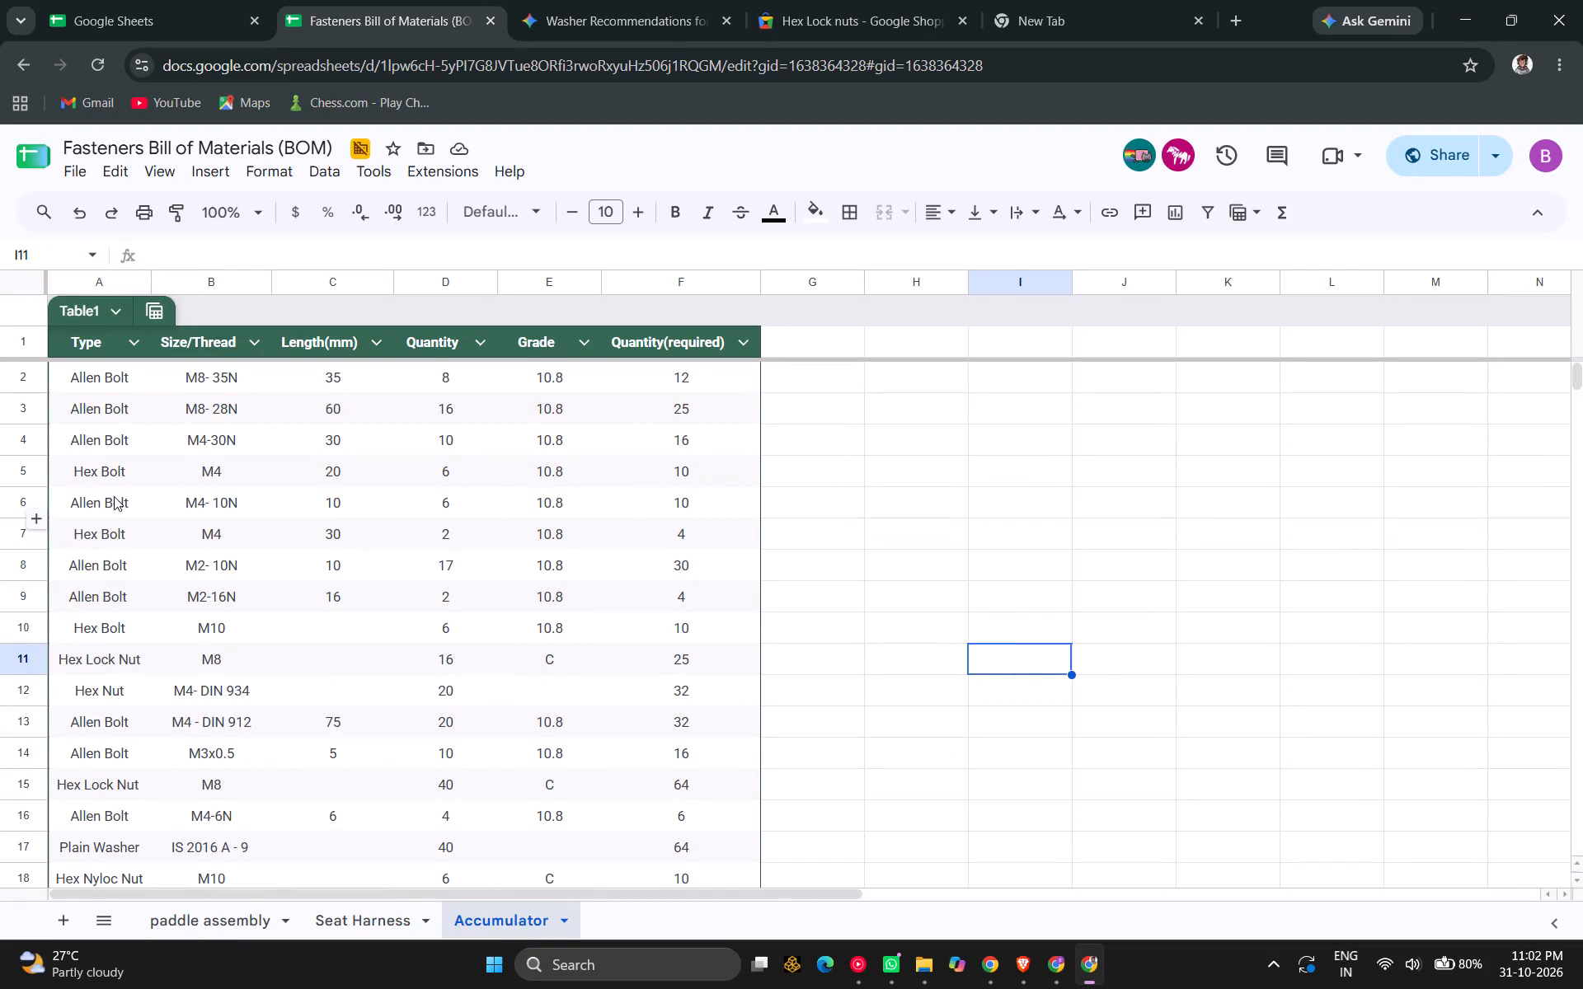
Search Google for the text "Allen Bolt" taken from the Type cell of row 2 in the Accumulator table.
double_click(122, 377)
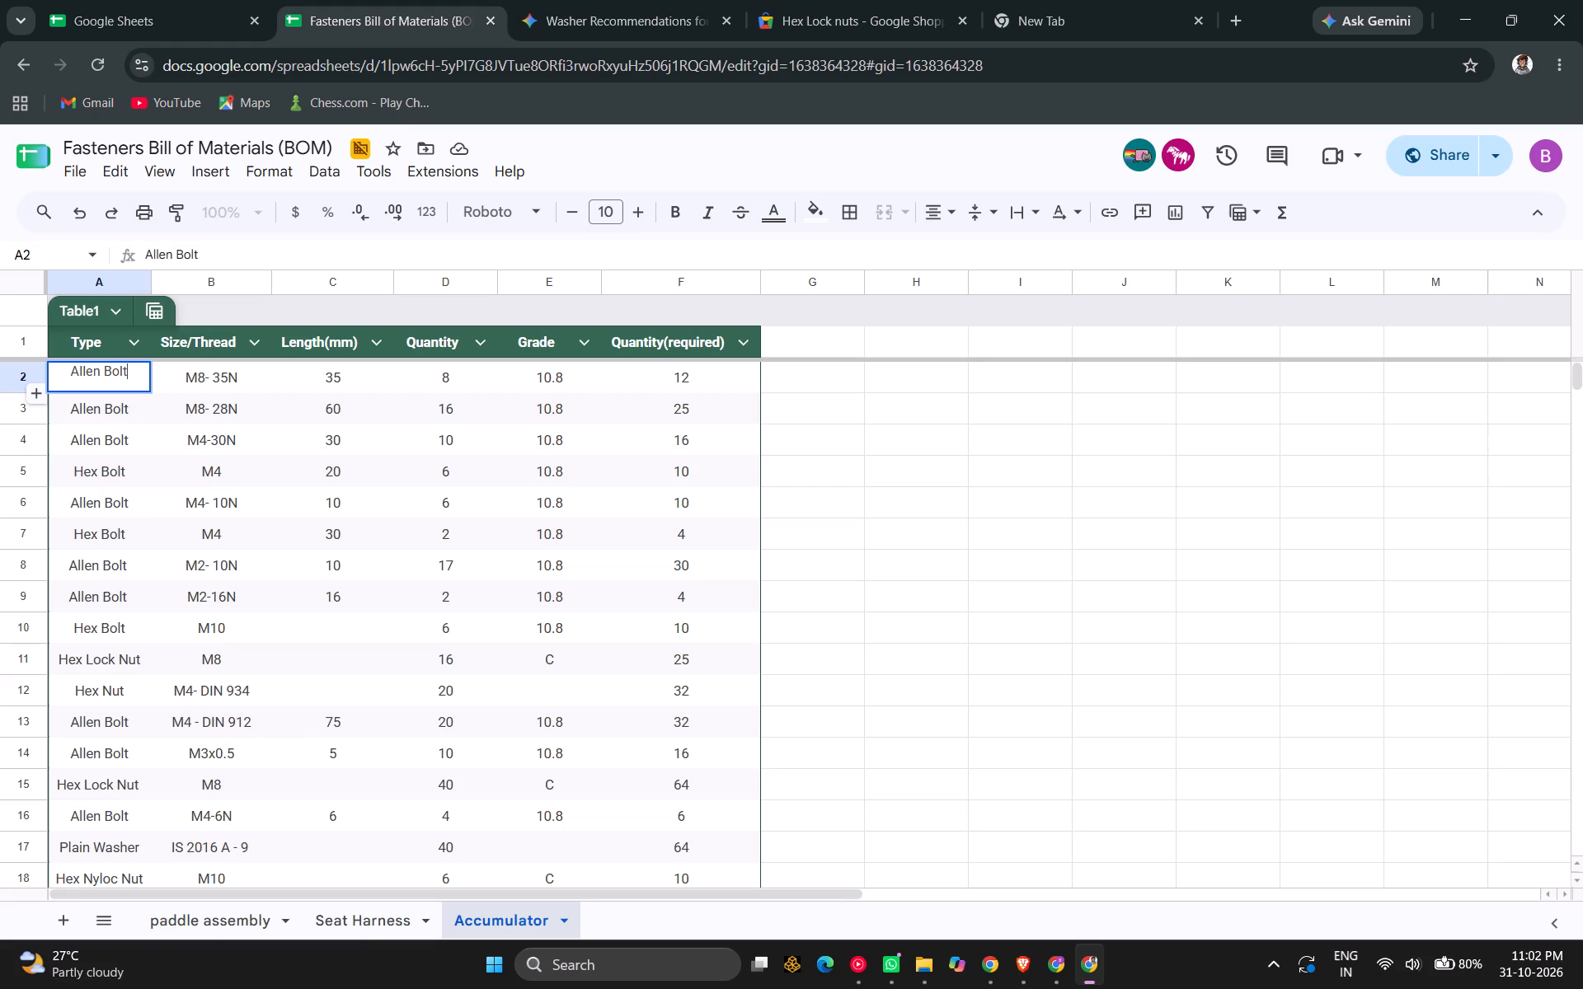
drag(126, 373, 51, 359)
drag(81, 377, 1055, 45)
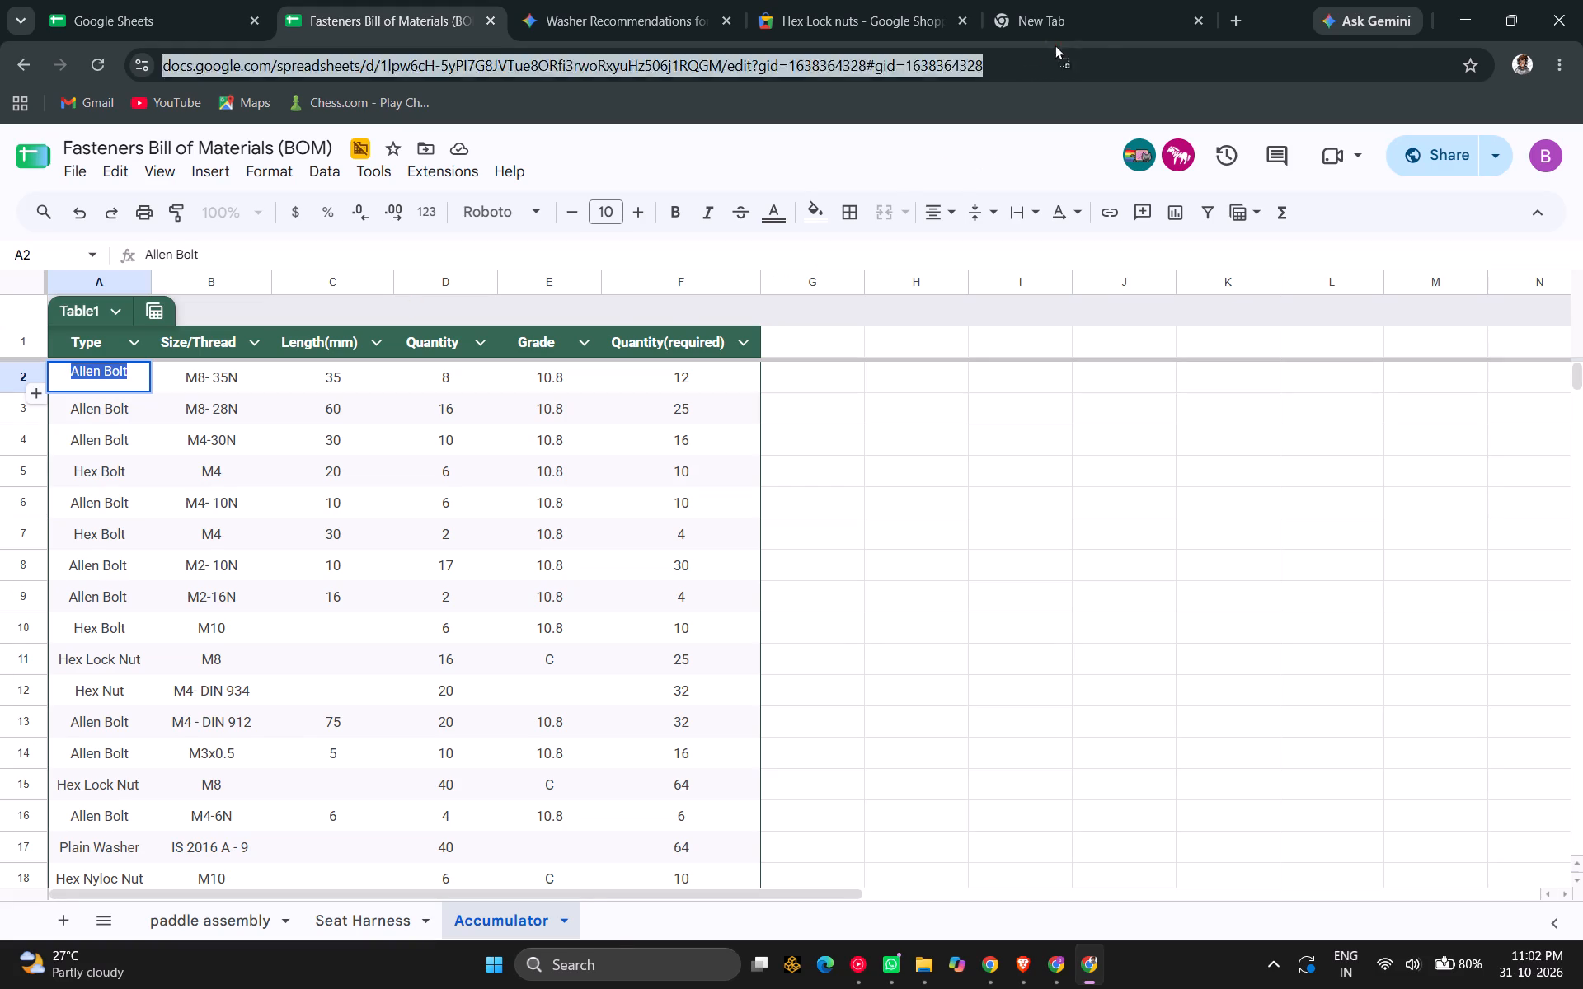
drag(1055, 45, 1073, 0)
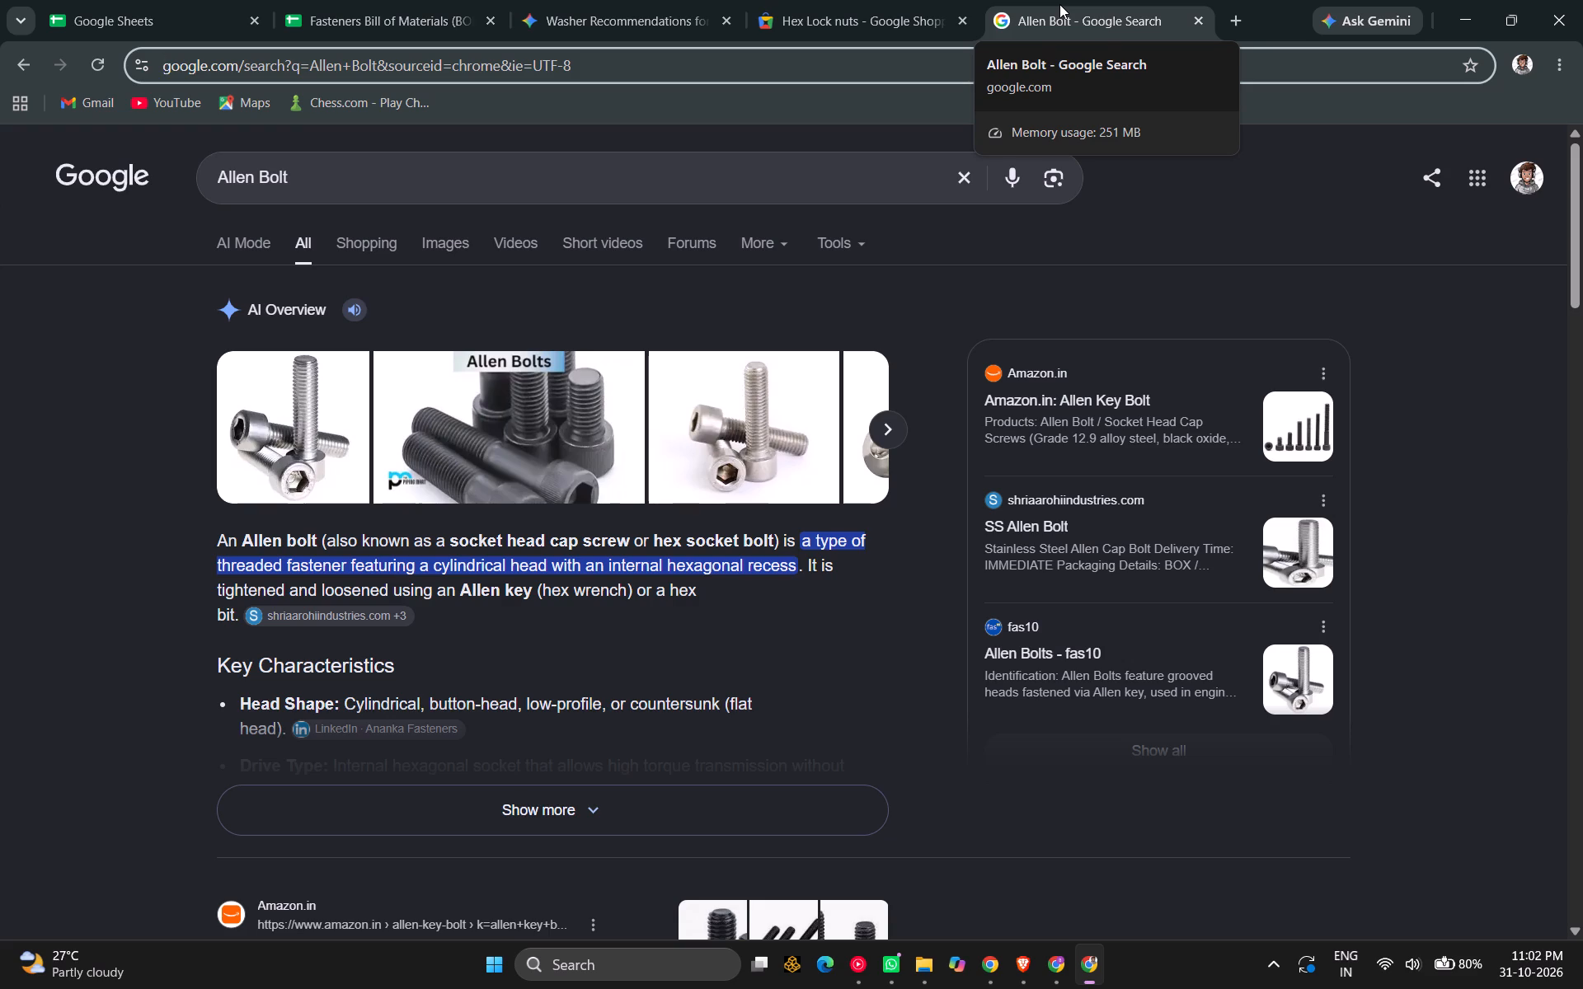
Search Google for the text "M4 - DIN 912" taken from the Size/Thread cell of row 13 in the Accumulator table.
click(330, 0)
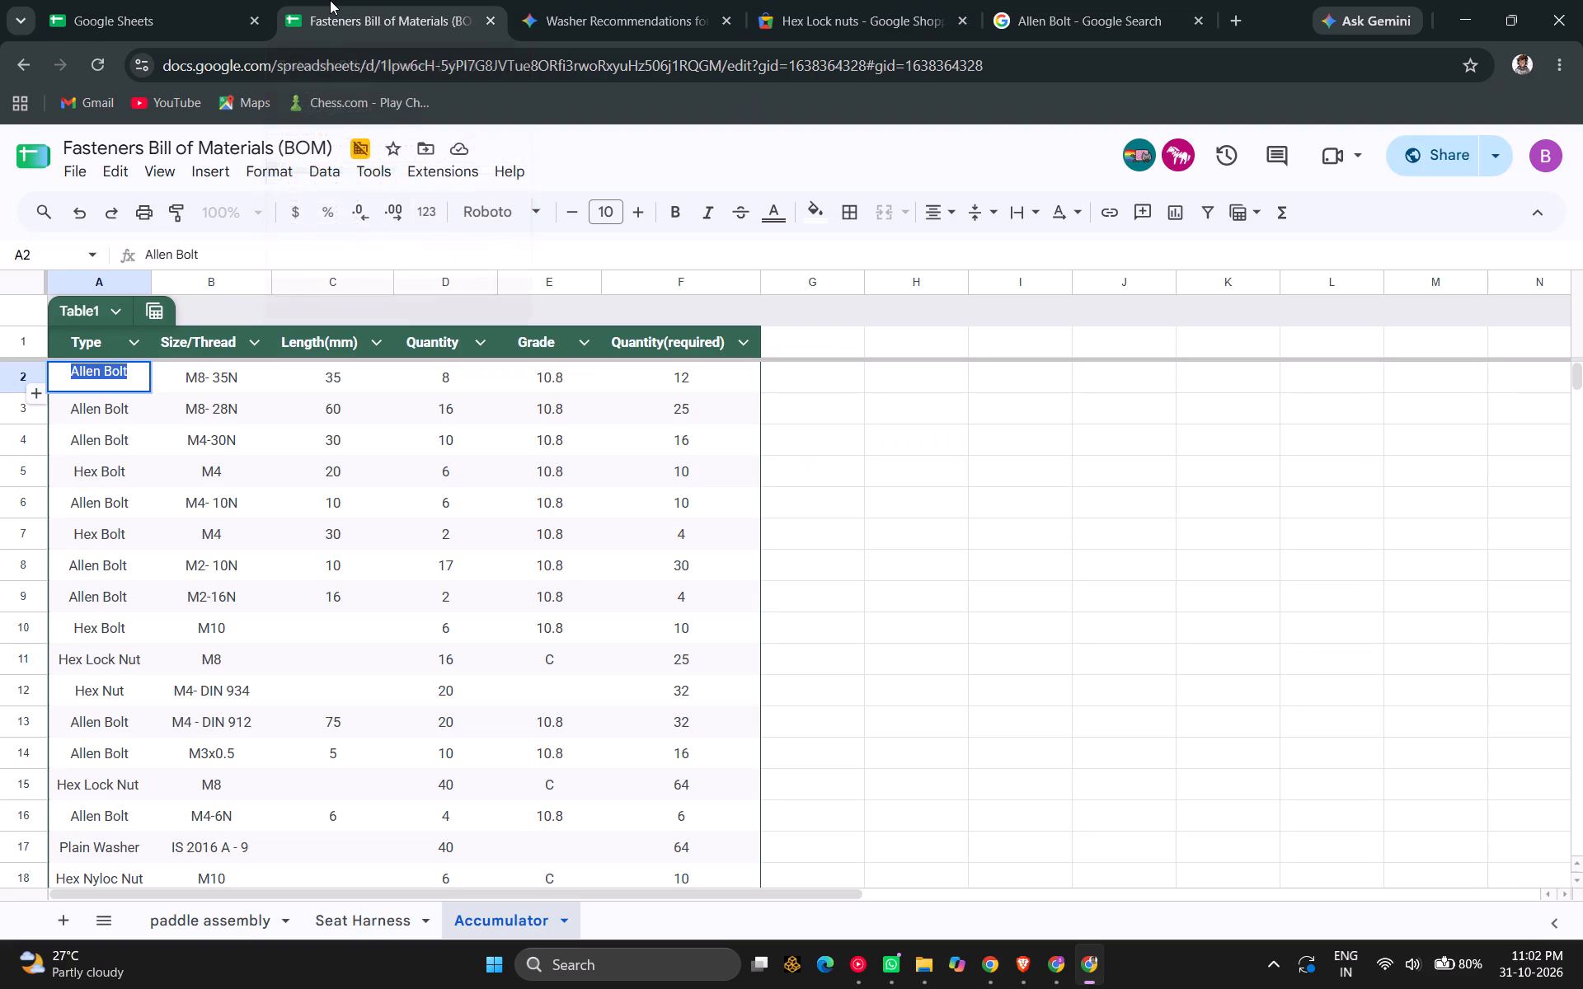
scroll(946, 605, down, 1)
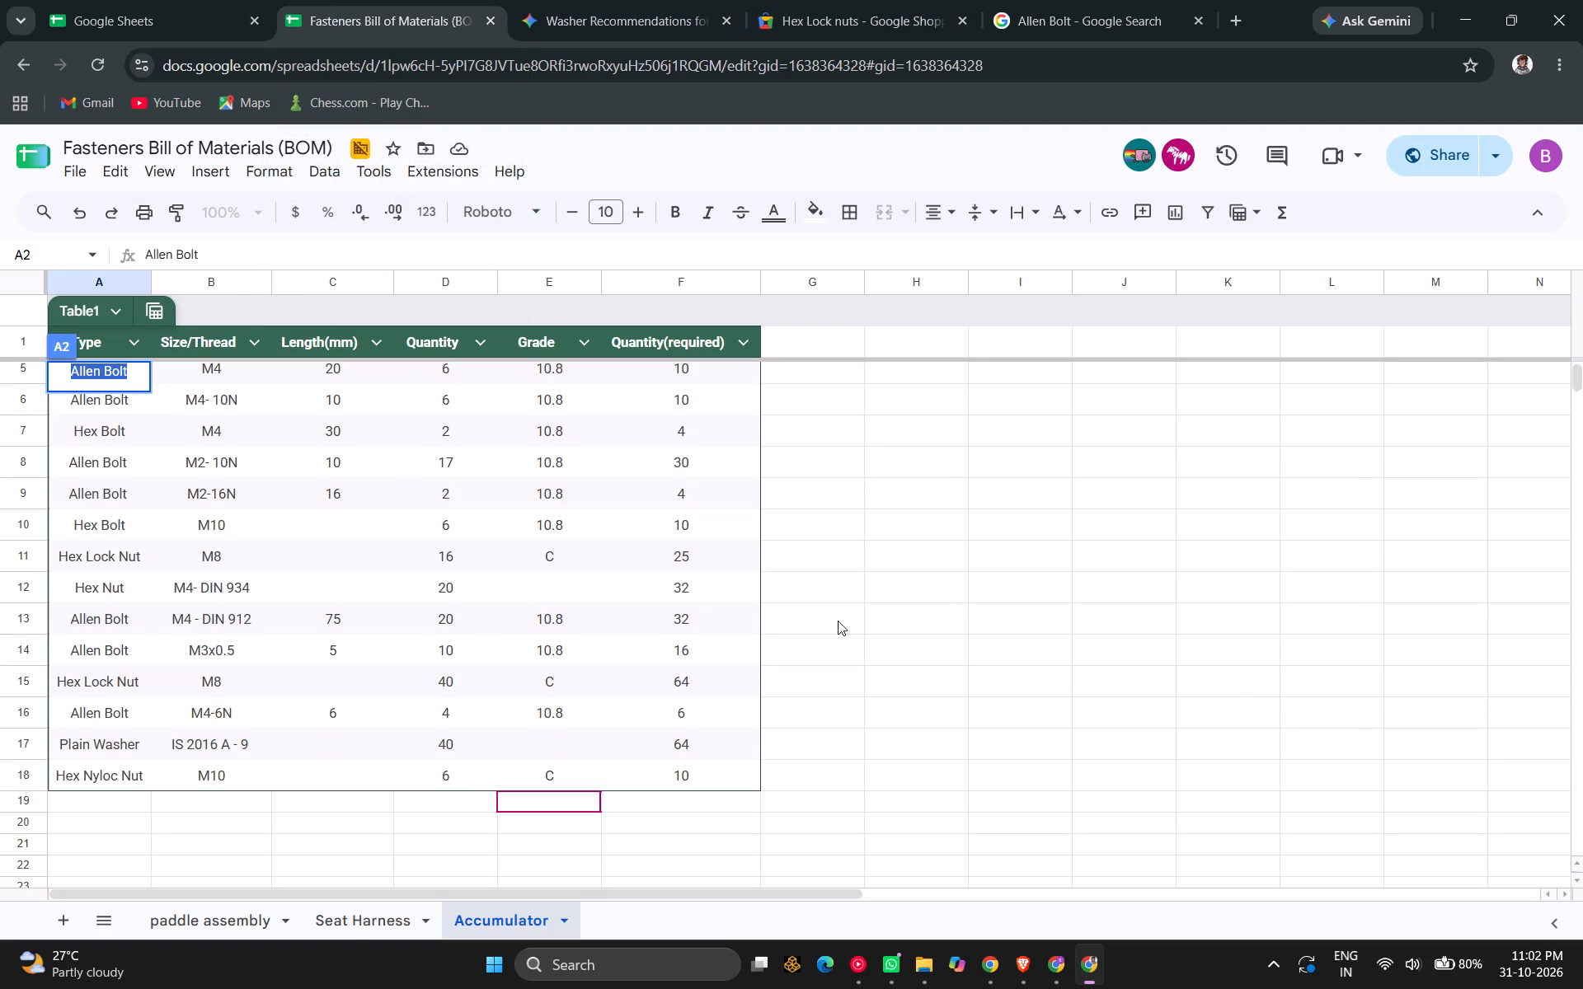
double_click(233, 625)
drag(258, 617, 210, 617)
double_click(211, 617)
drag(250, 618, 184, 616)
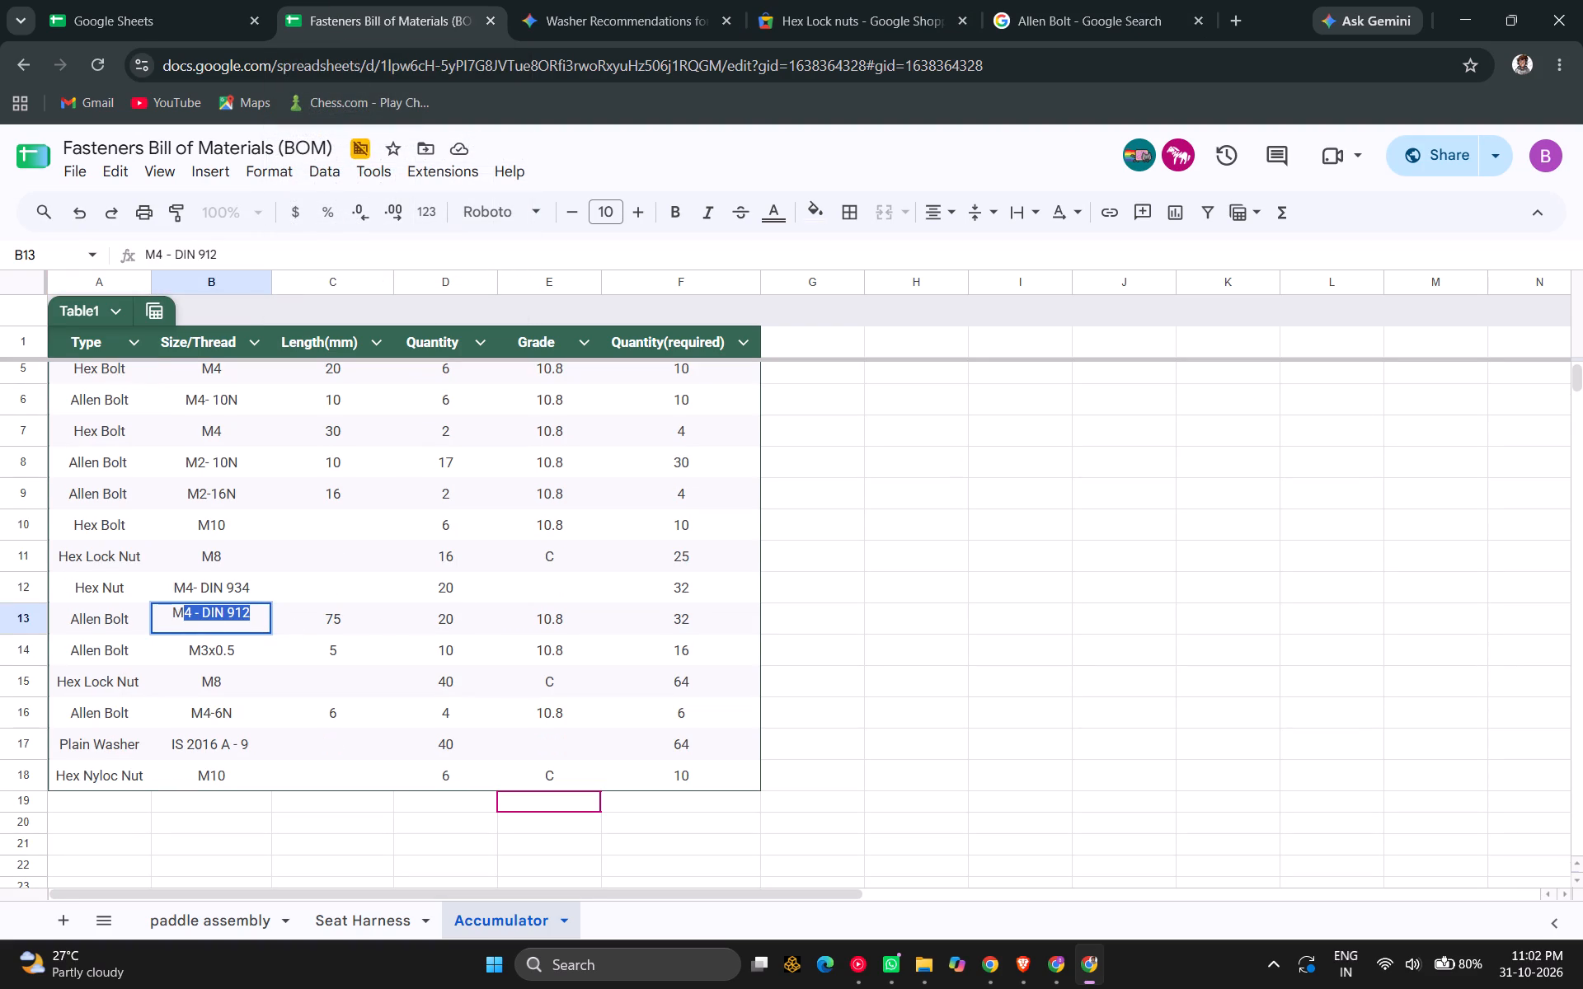
drag(184, 616, 164, 616)
drag(204, 616, 669, 74)
drag(669, 74, 1164, 0)
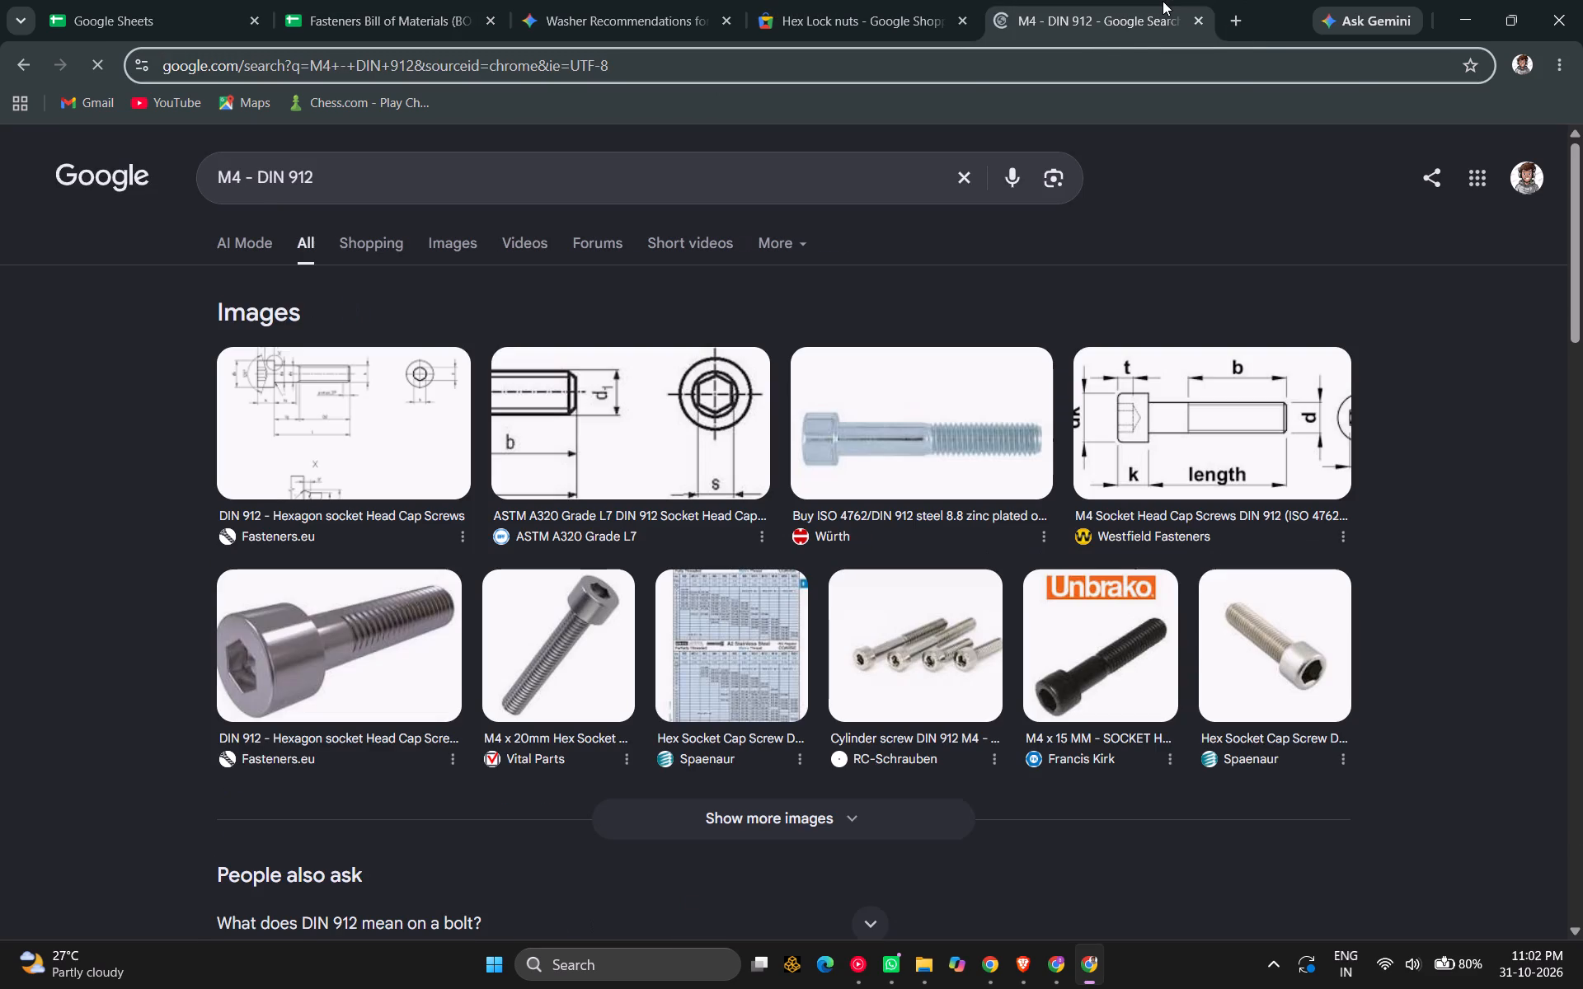
Examine the Fasteners.eu DIN 912 drawing and read the full answer to "What does DIN 912 mean on a bolt?".
click(392, 401)
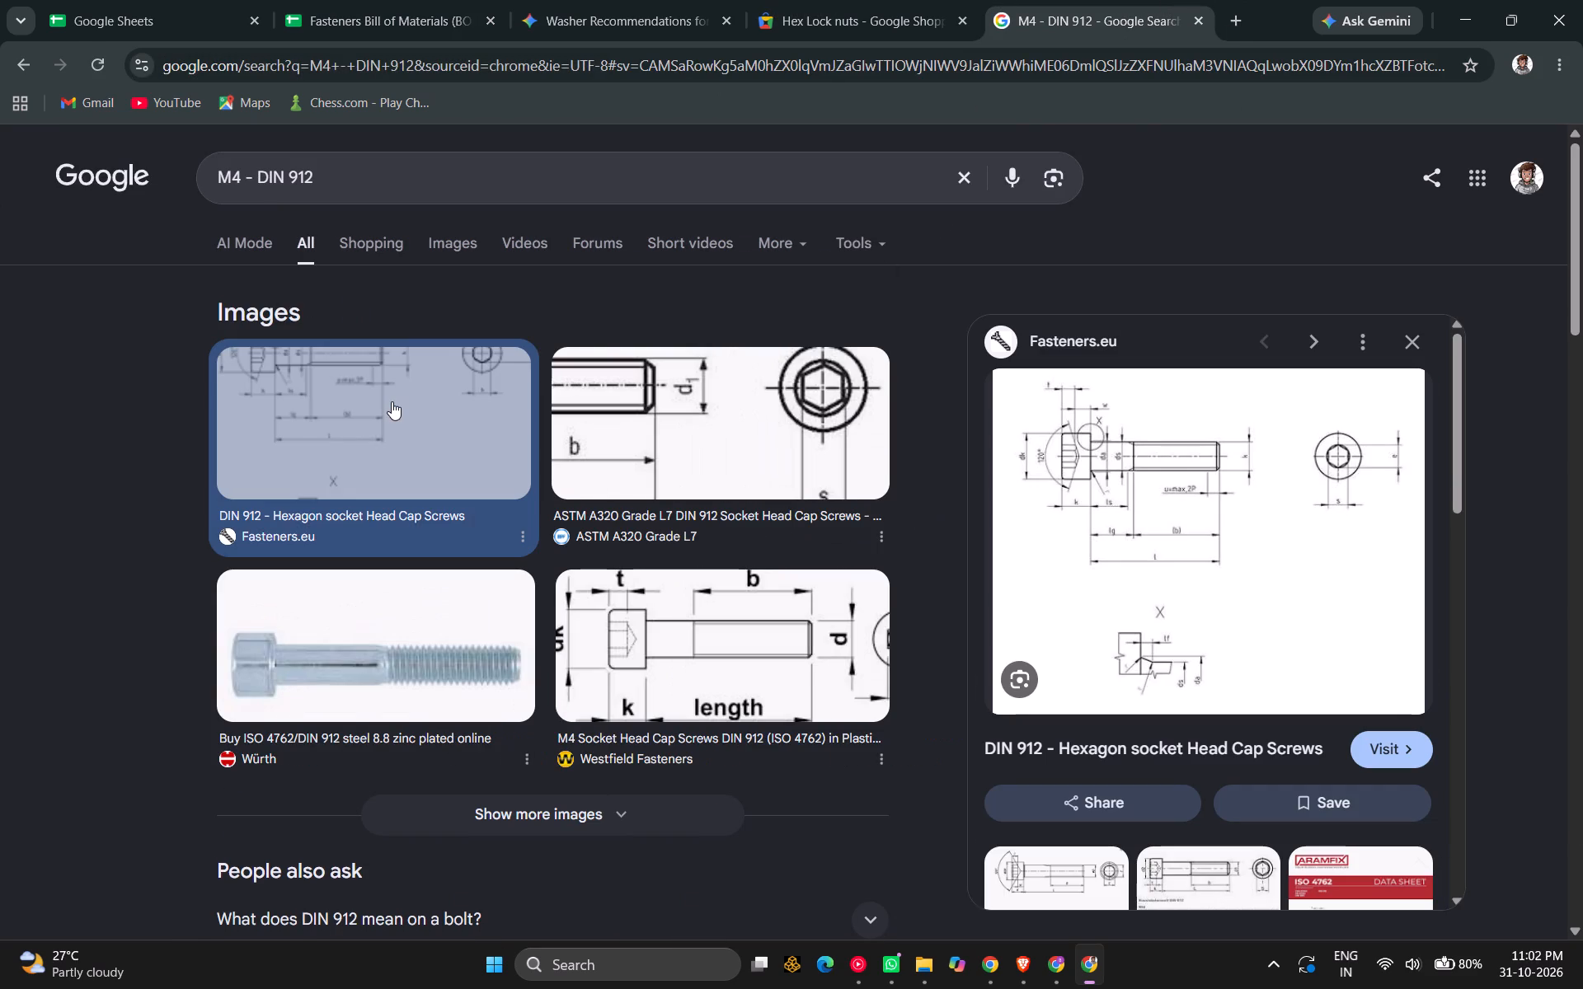
scroll(514, 659, down, 3)
click(508, 616)
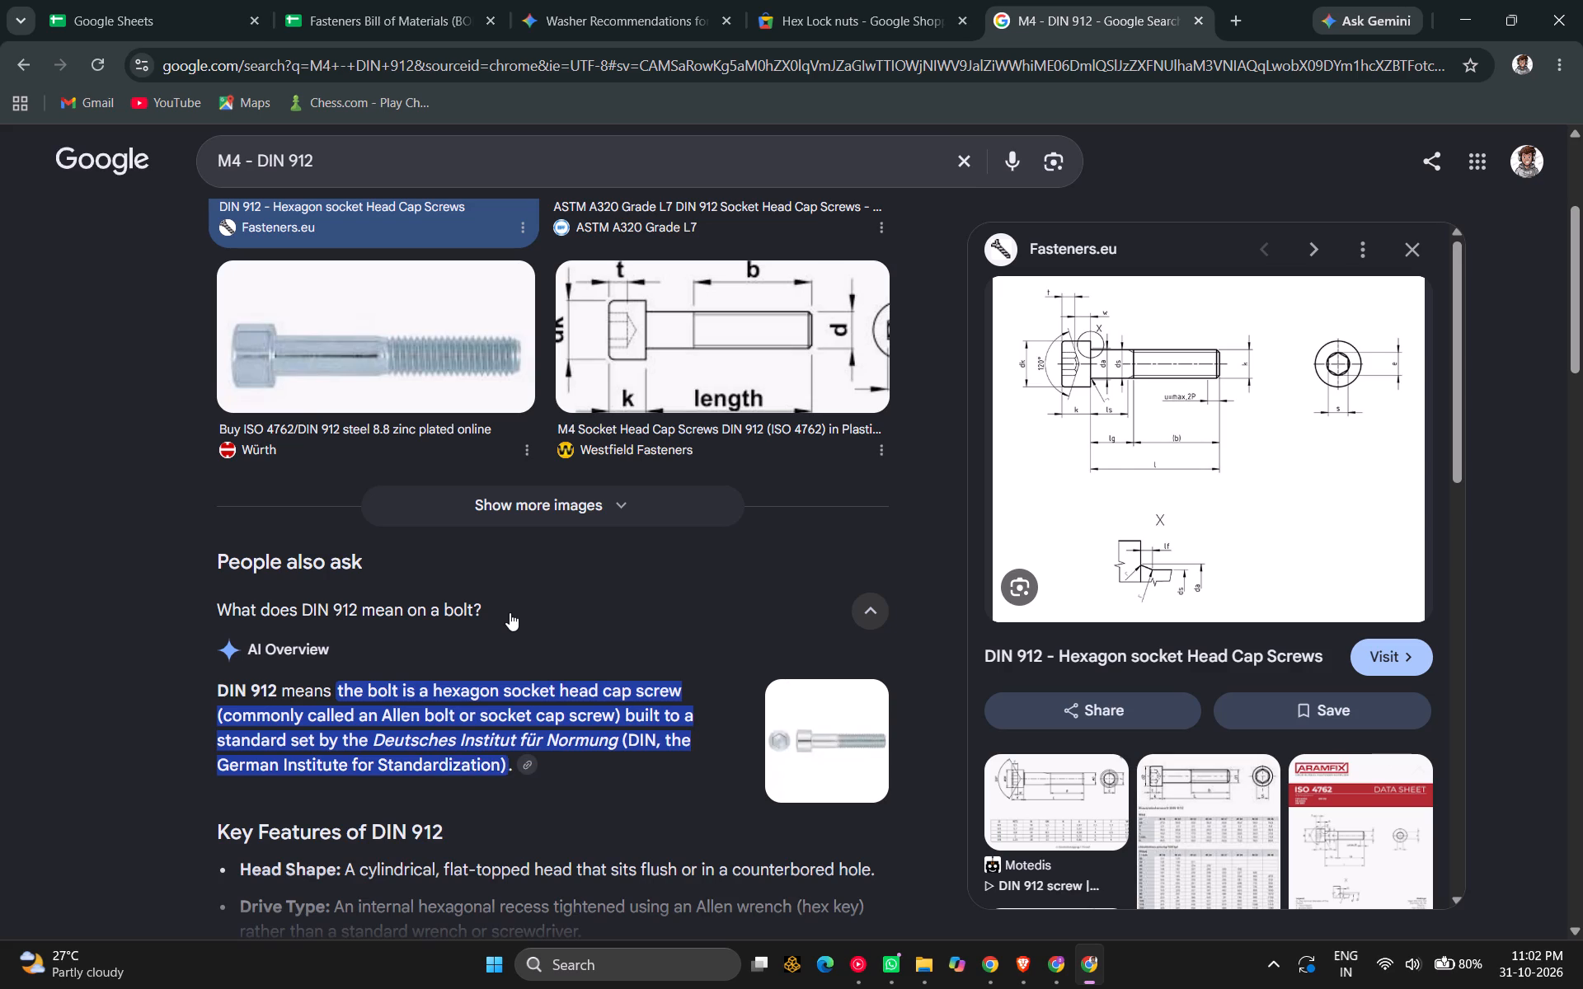
scroll(510, 613, down, 1)
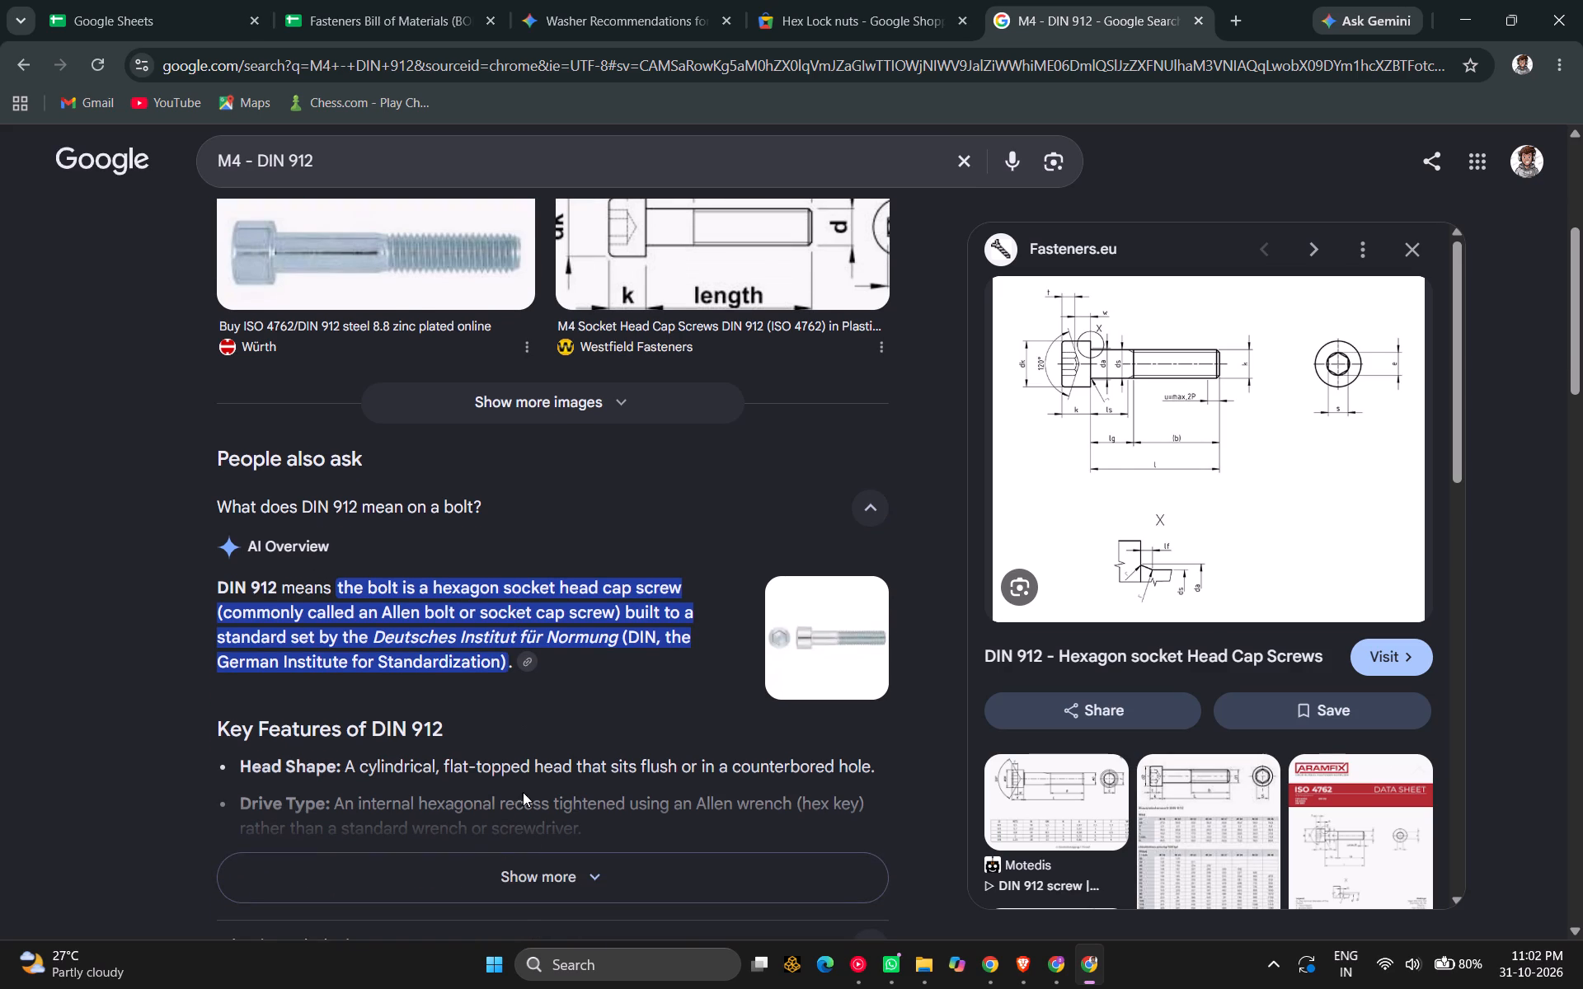
click(521, 893)
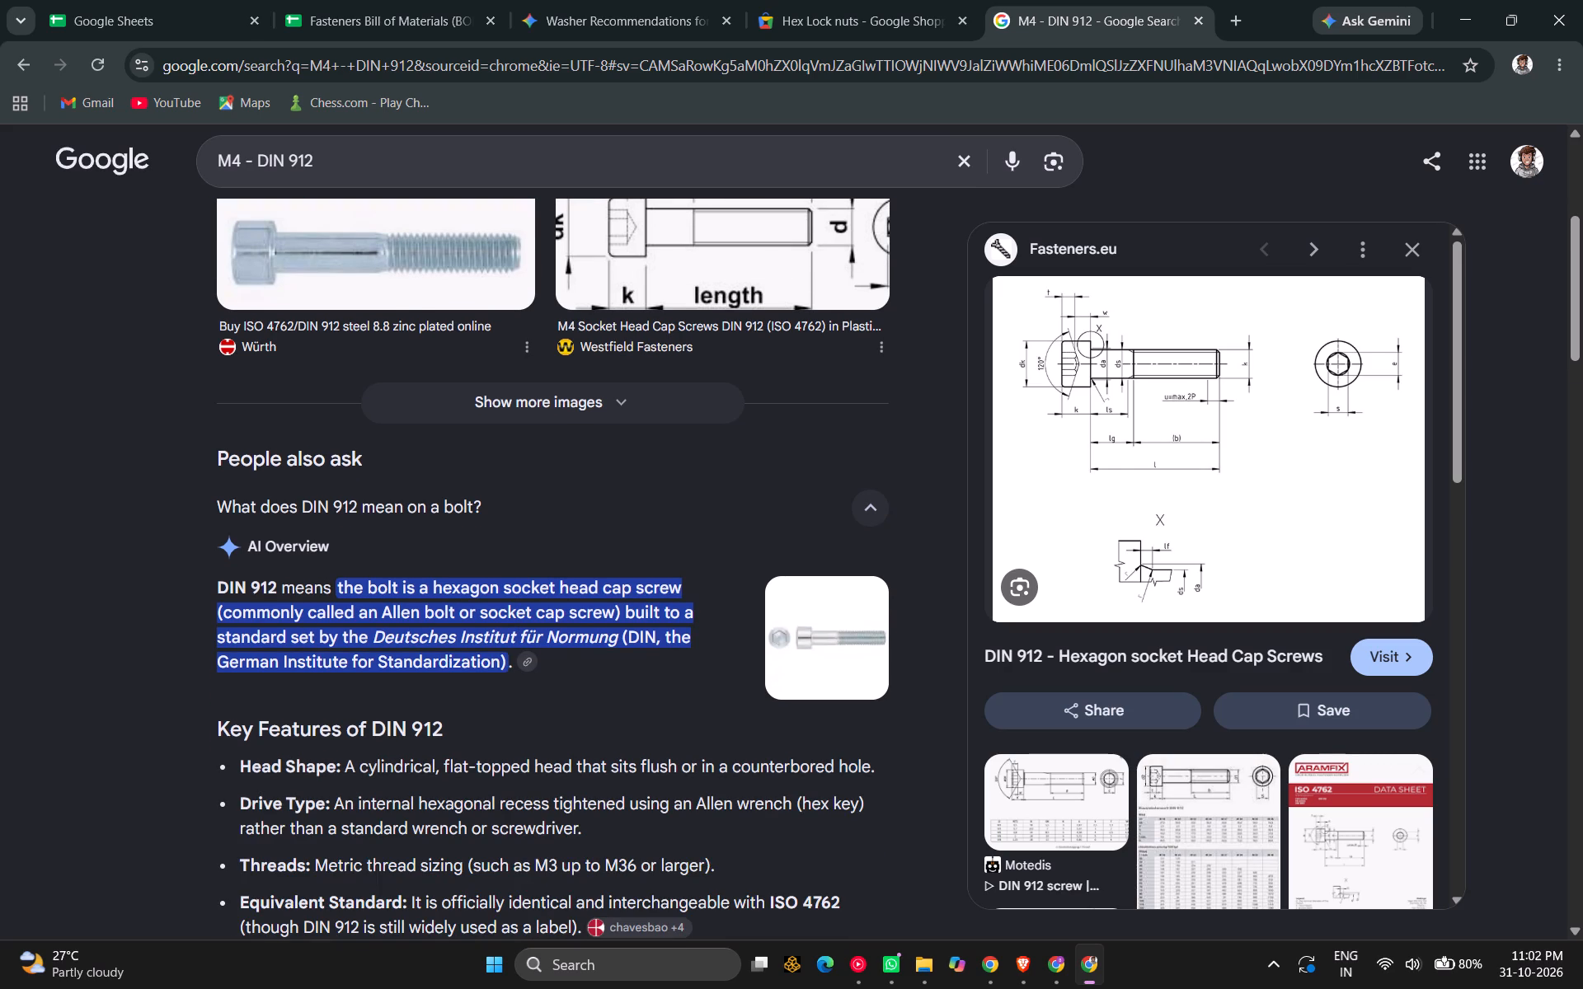
scroll(528, 831, down, 2)
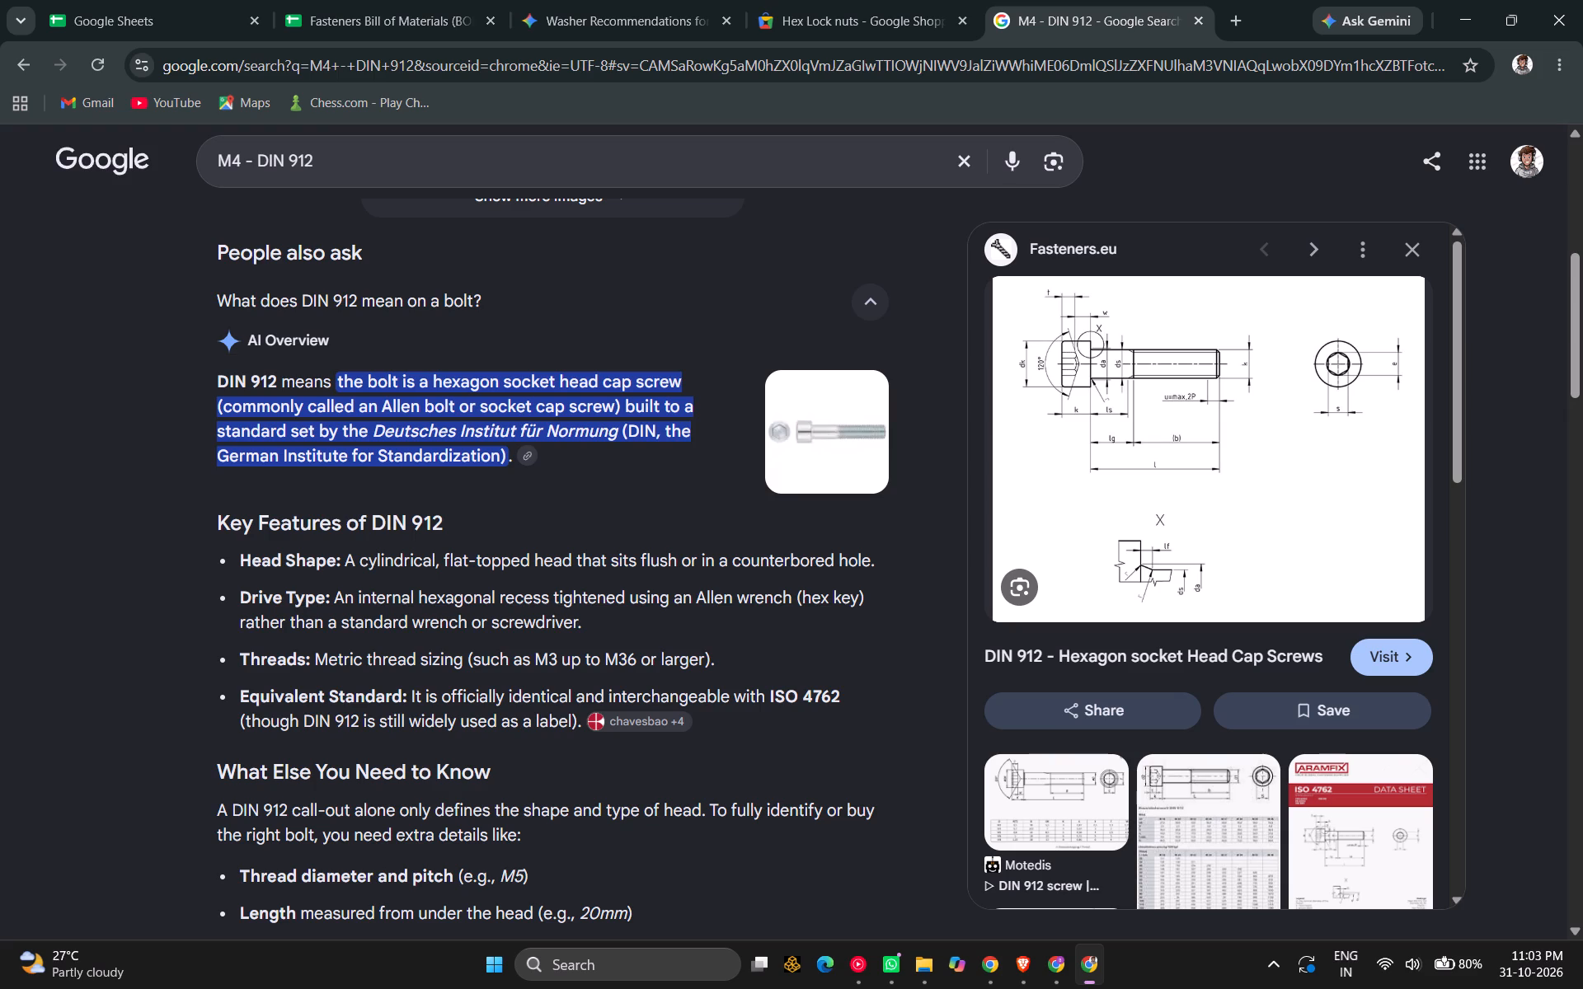
scroll(535, 809, down, 1)
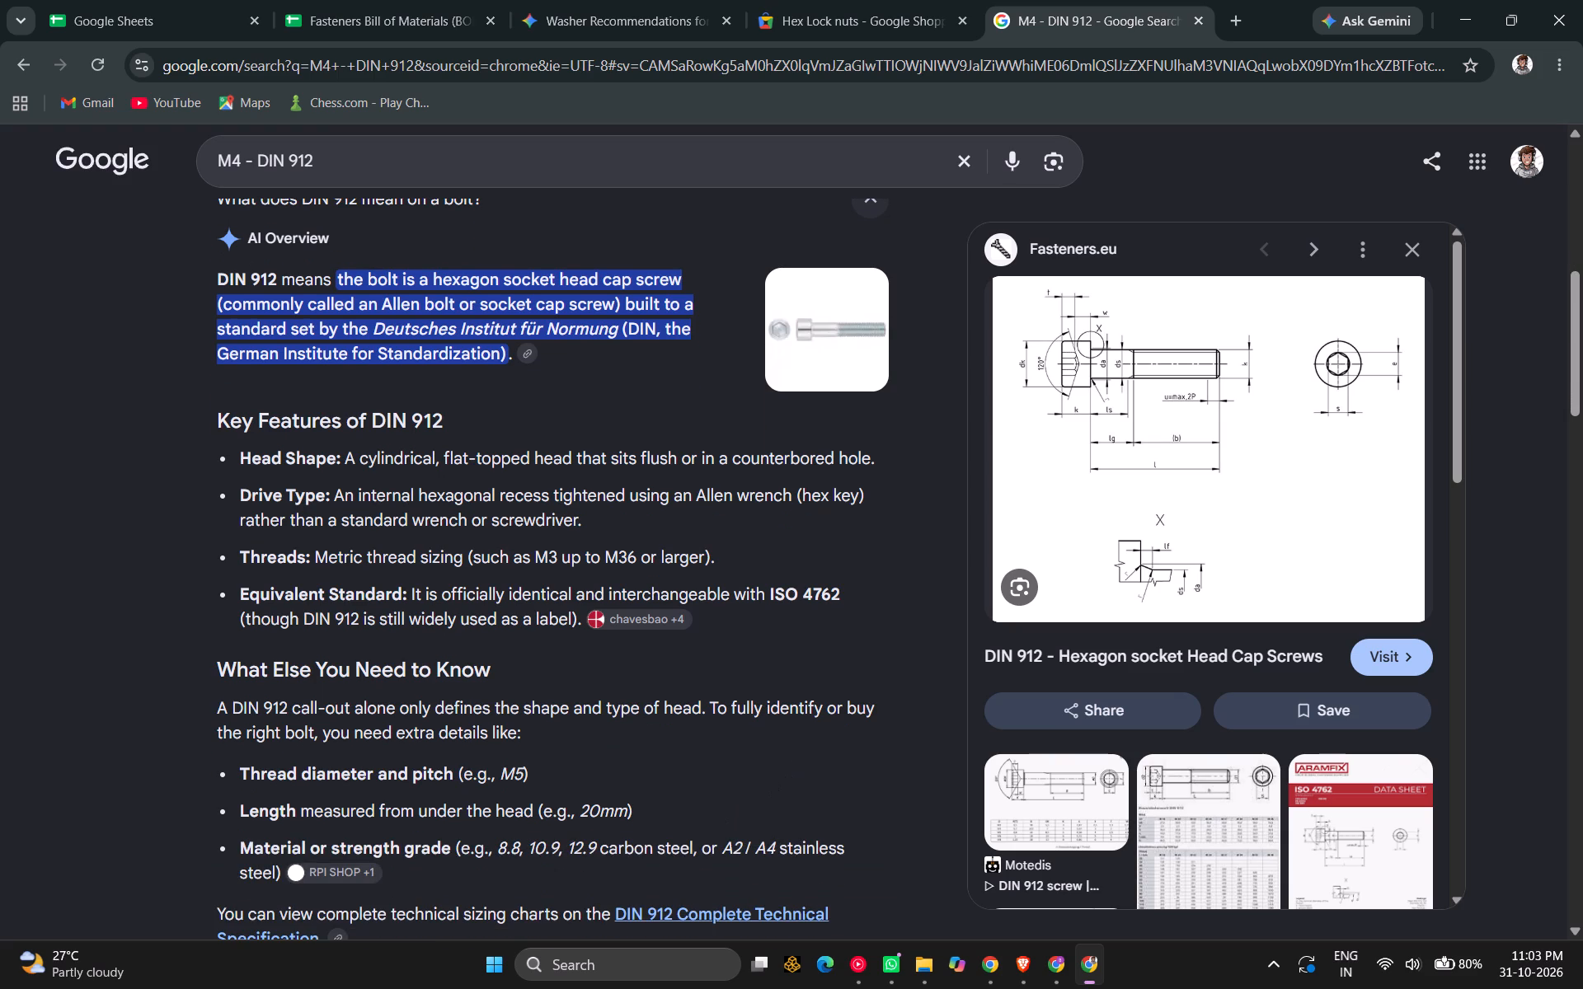
Copy the search text "M4 - DIN 912", submit it in the Gemini washer recommendations chat, and switch back to the Fasteners BOM.
drag(481, 171, 122, 156)
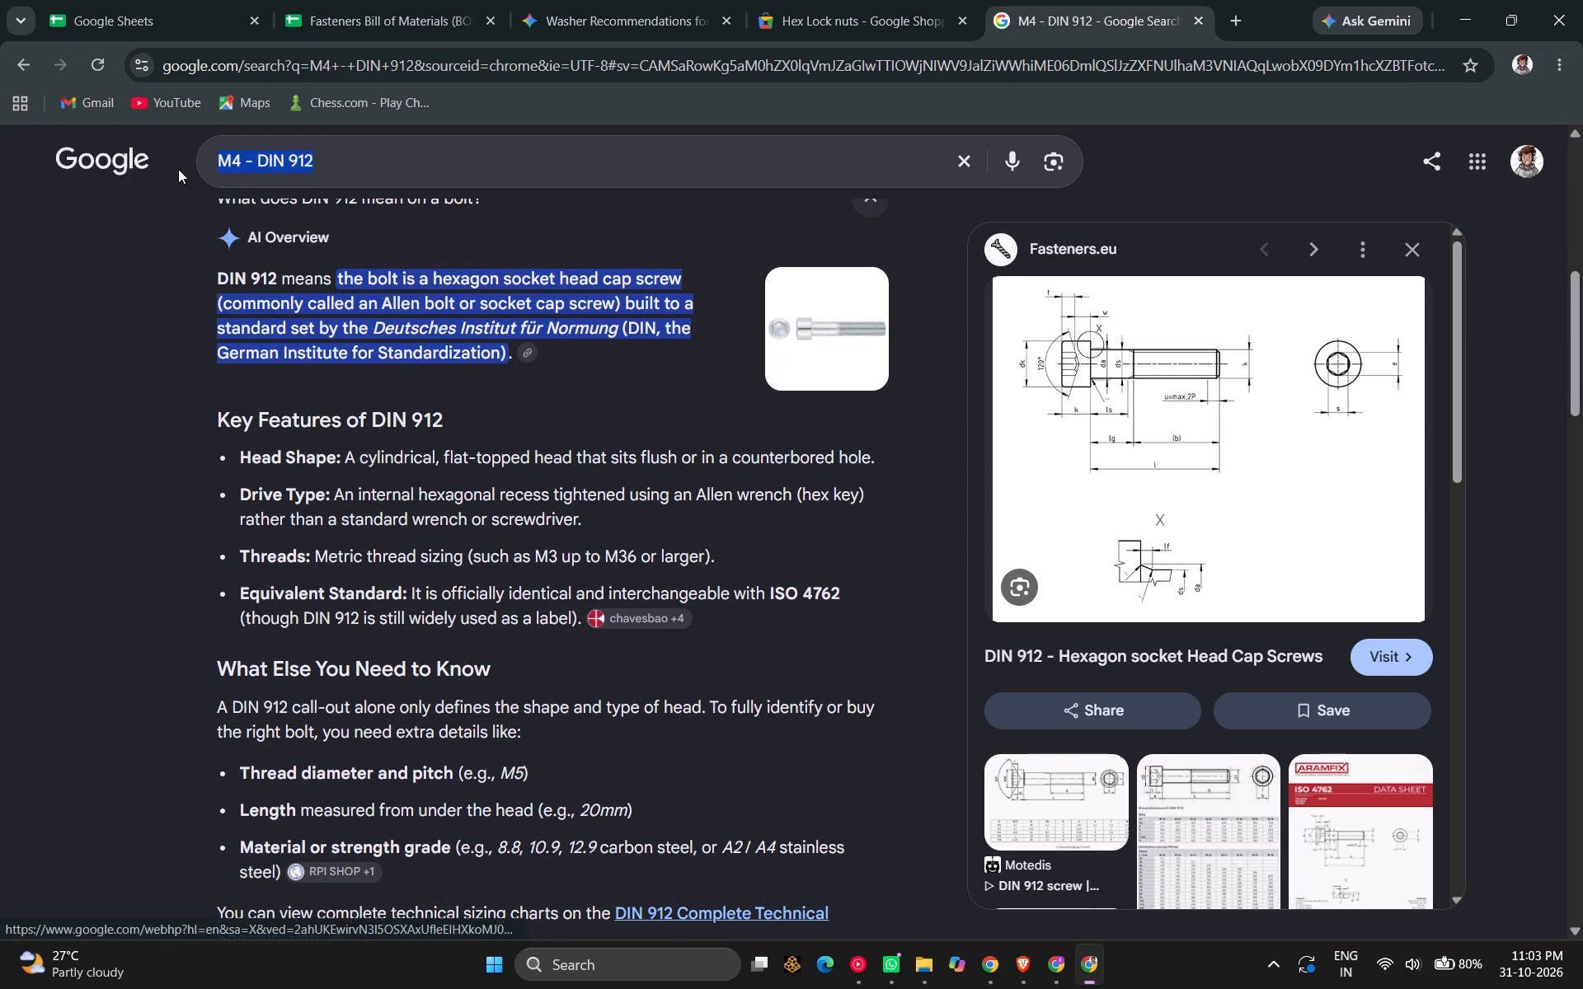
key(ctrl+c)
key(ctrl+c)
key(ctrl+c)
key(ctrl+c)
key(ctrl+c)
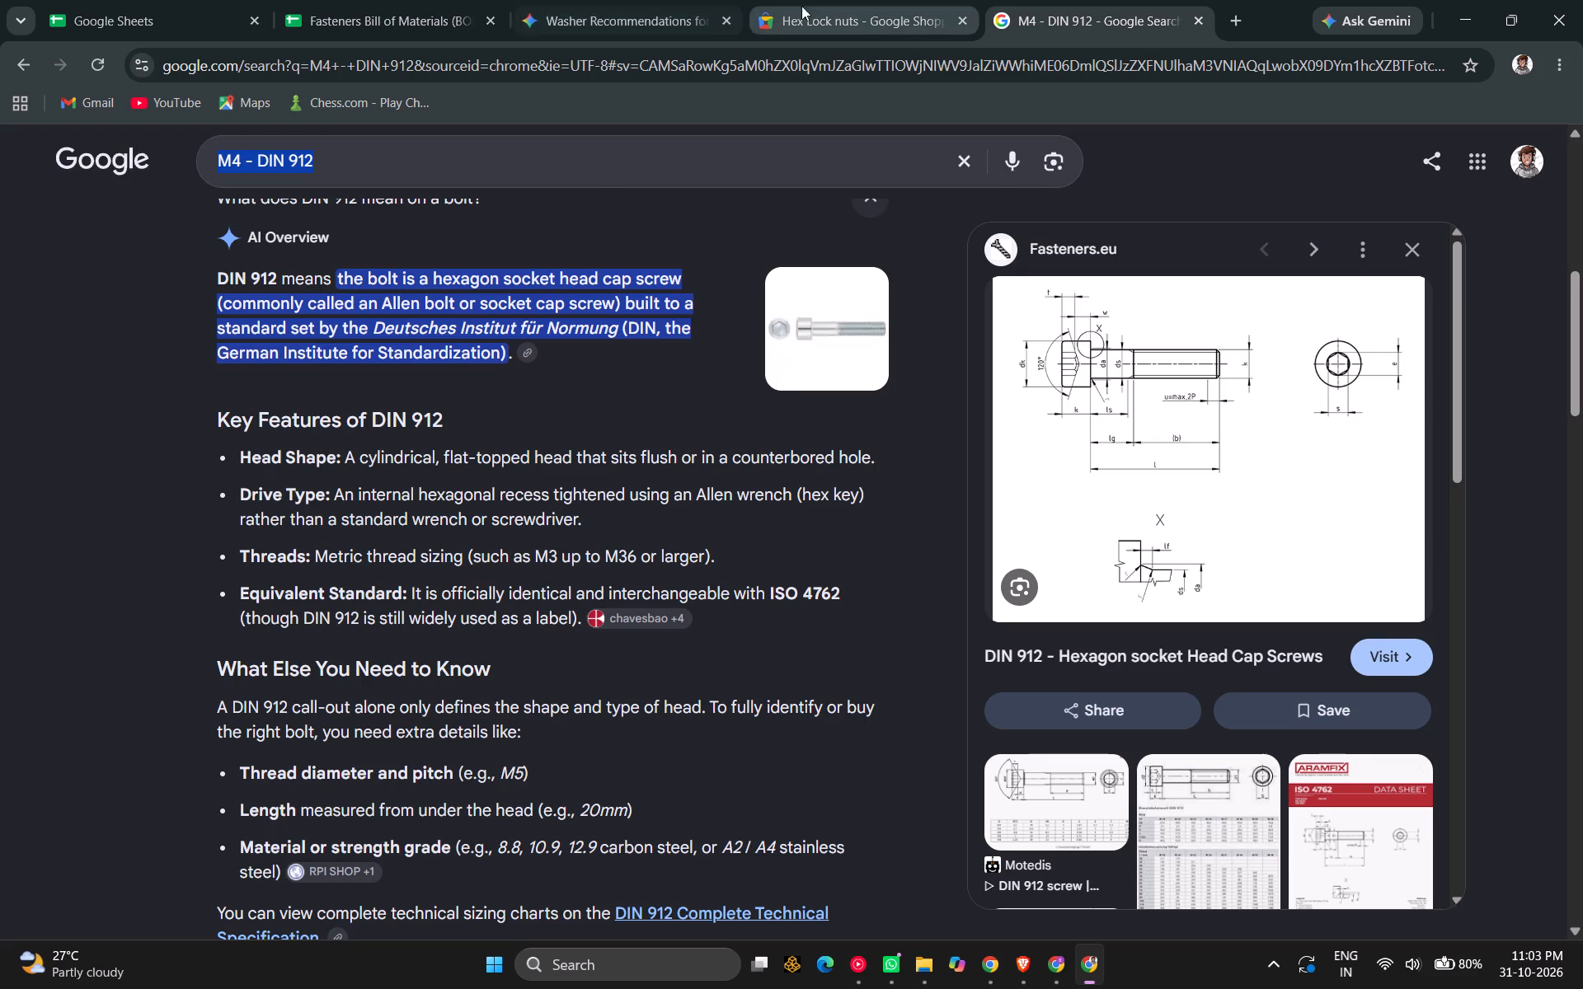
click(550, 0)
key(ctrl+v)
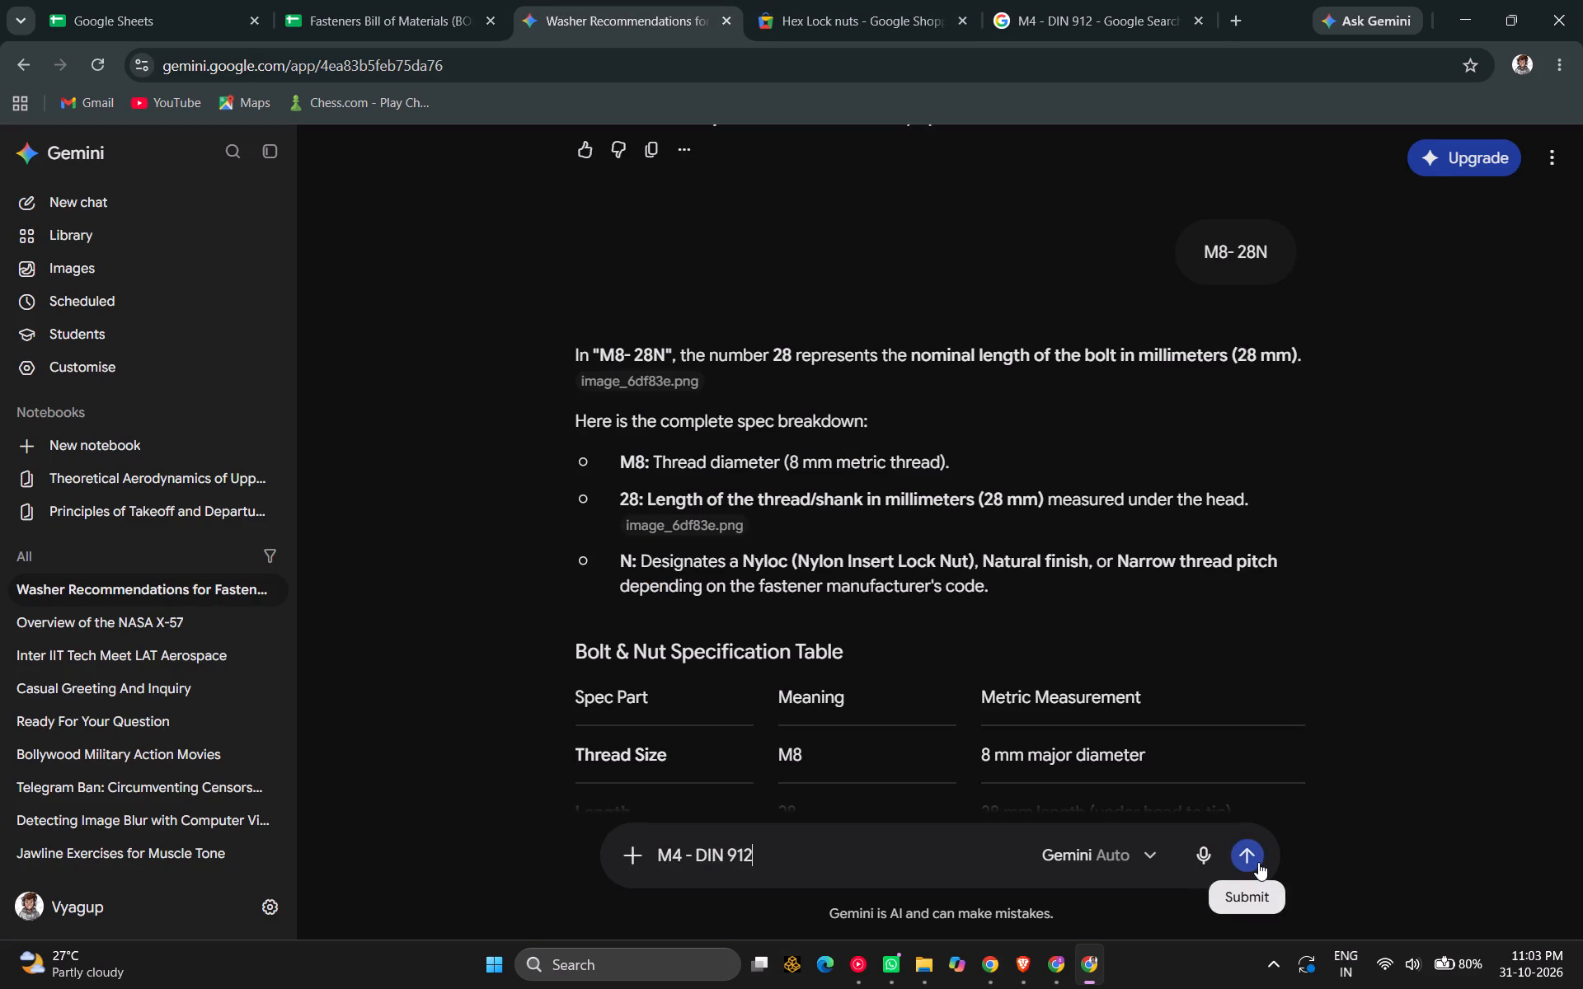
click(1258, 862)
click(323, 0)
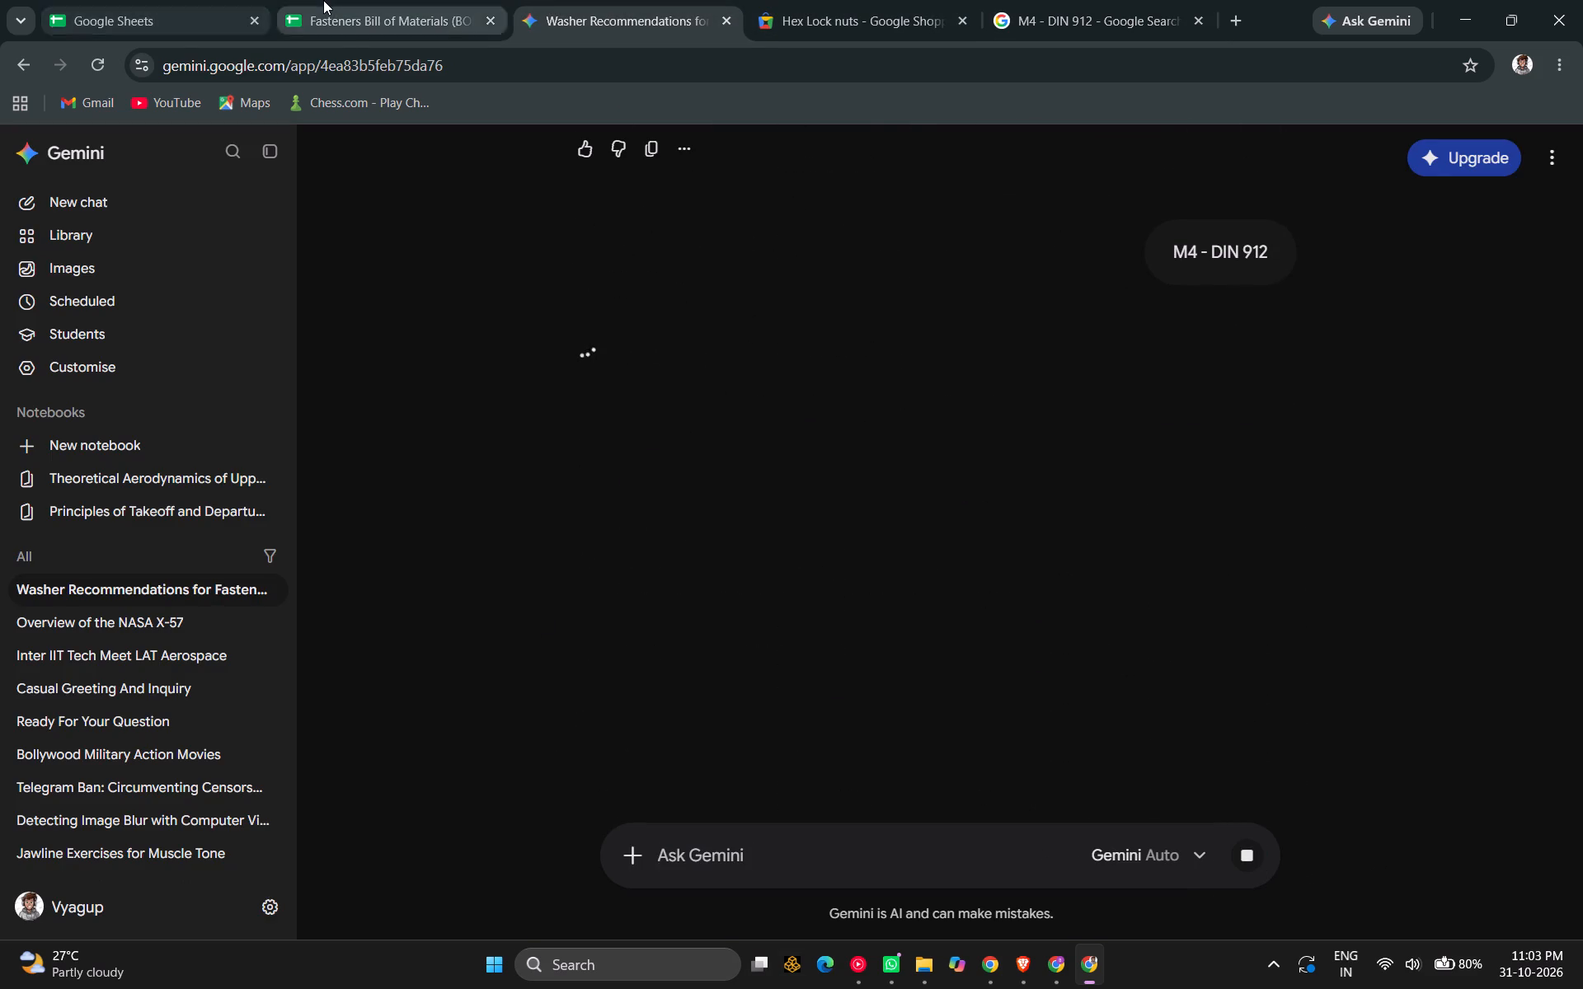
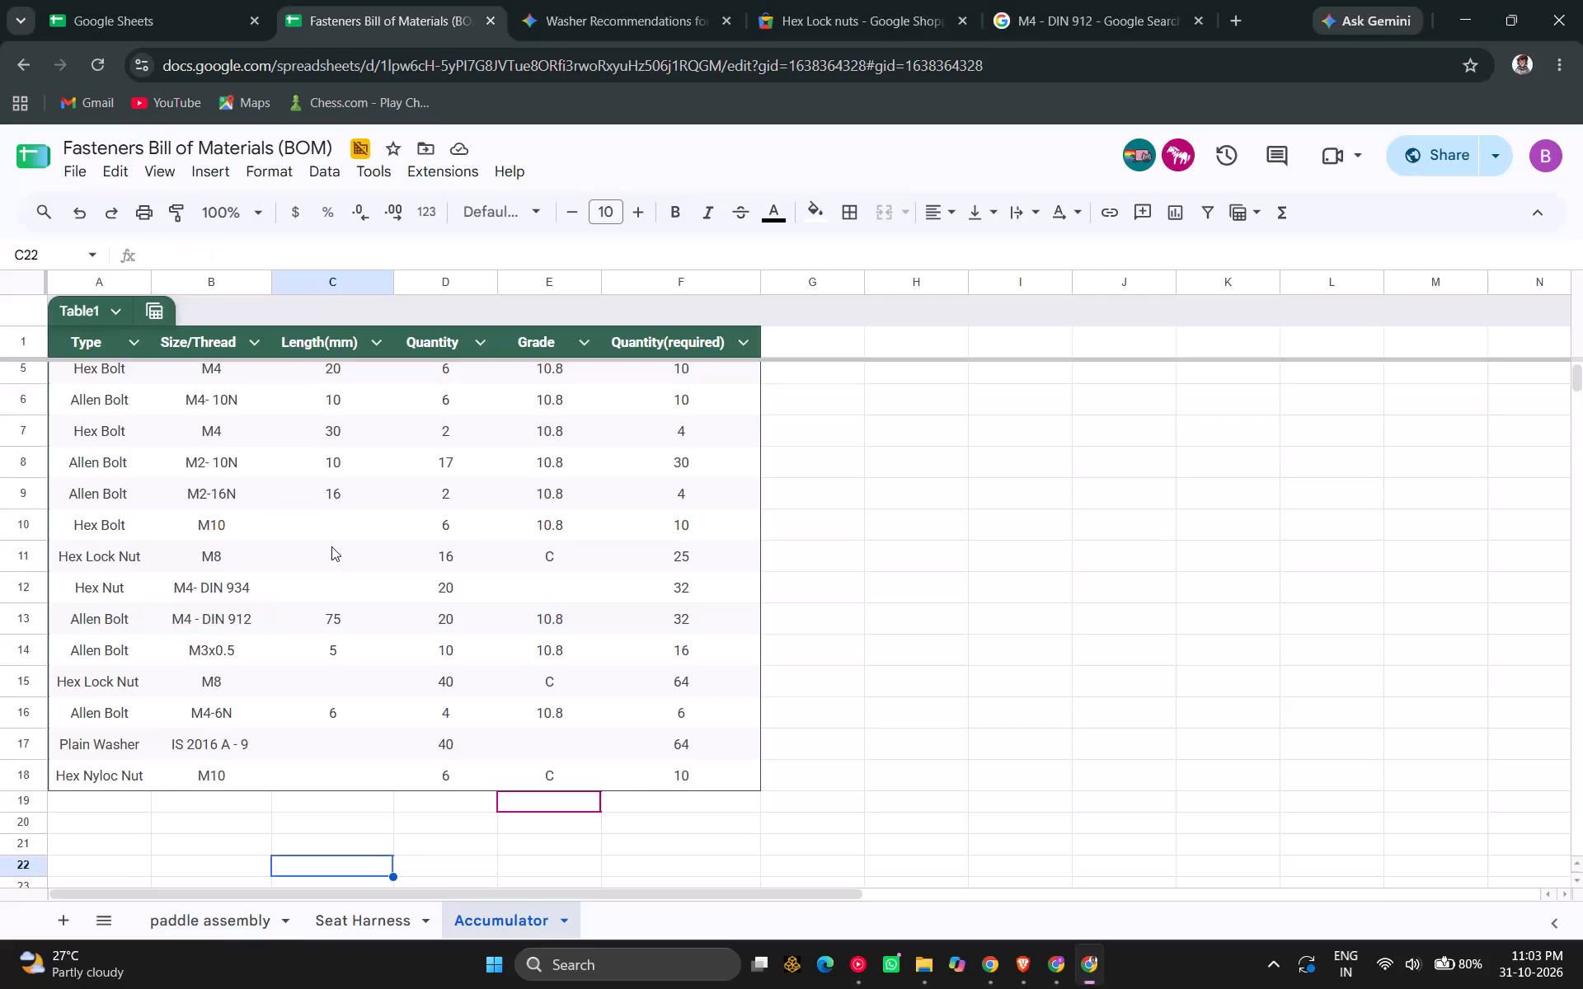
Look over the Accumulator table and examine the Type column's header options in the paddle assembly table.
scroll(331, 546, up, 4)
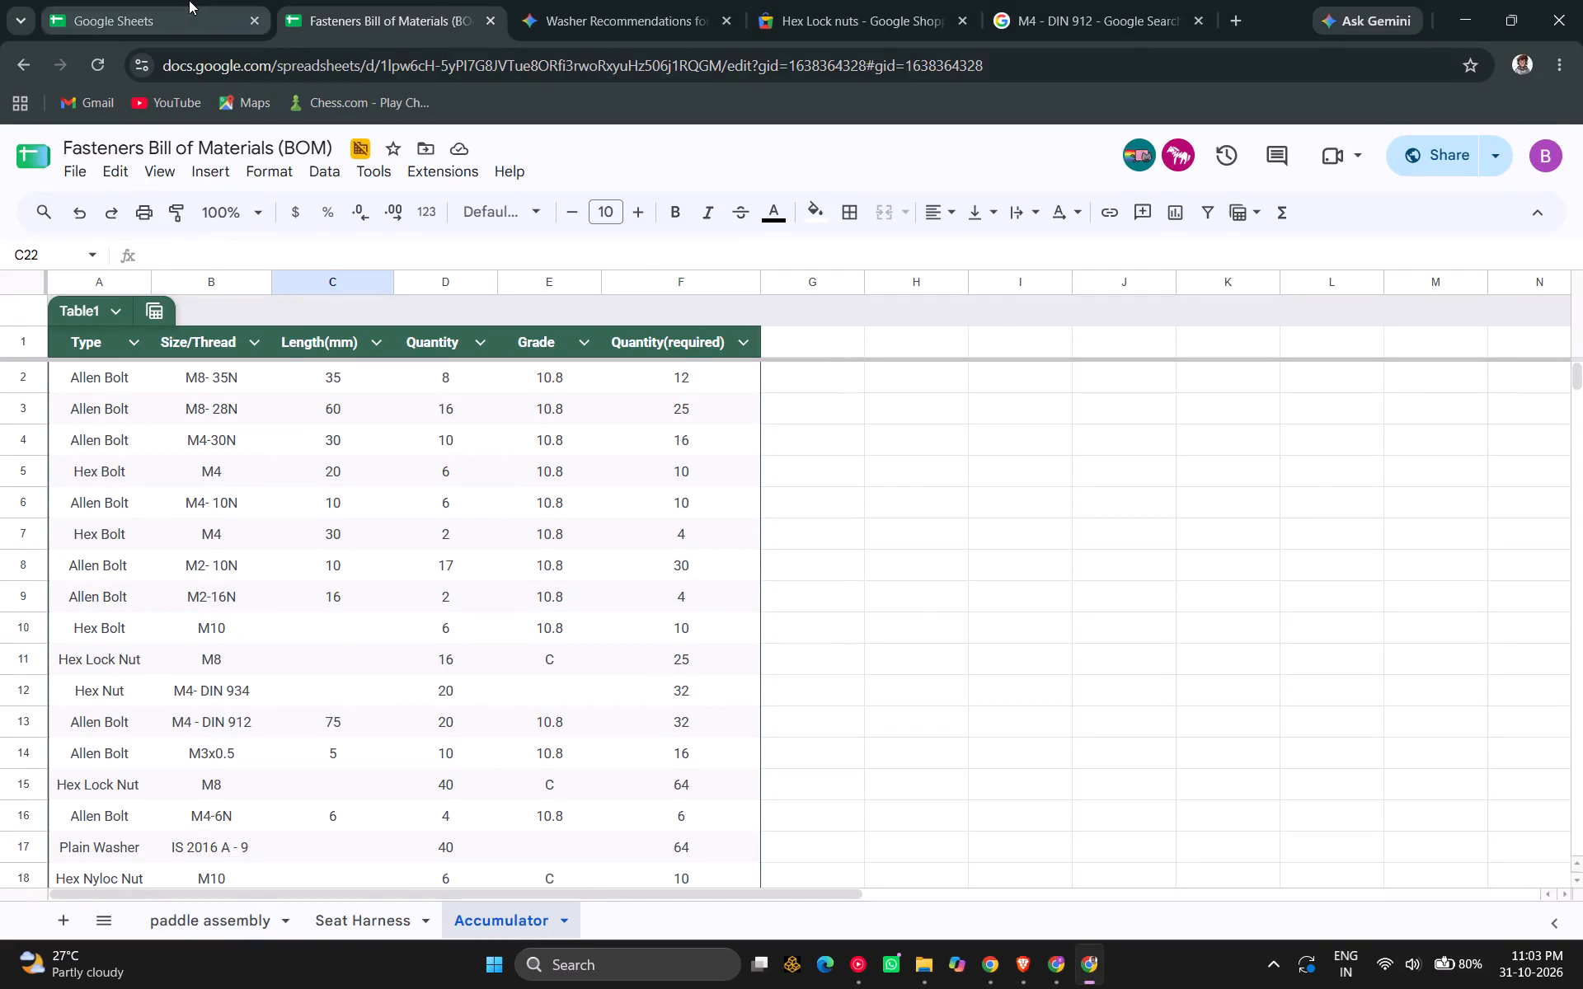
click(188, 0)
click(299, 0)
scroll(841, 575, down, 2)
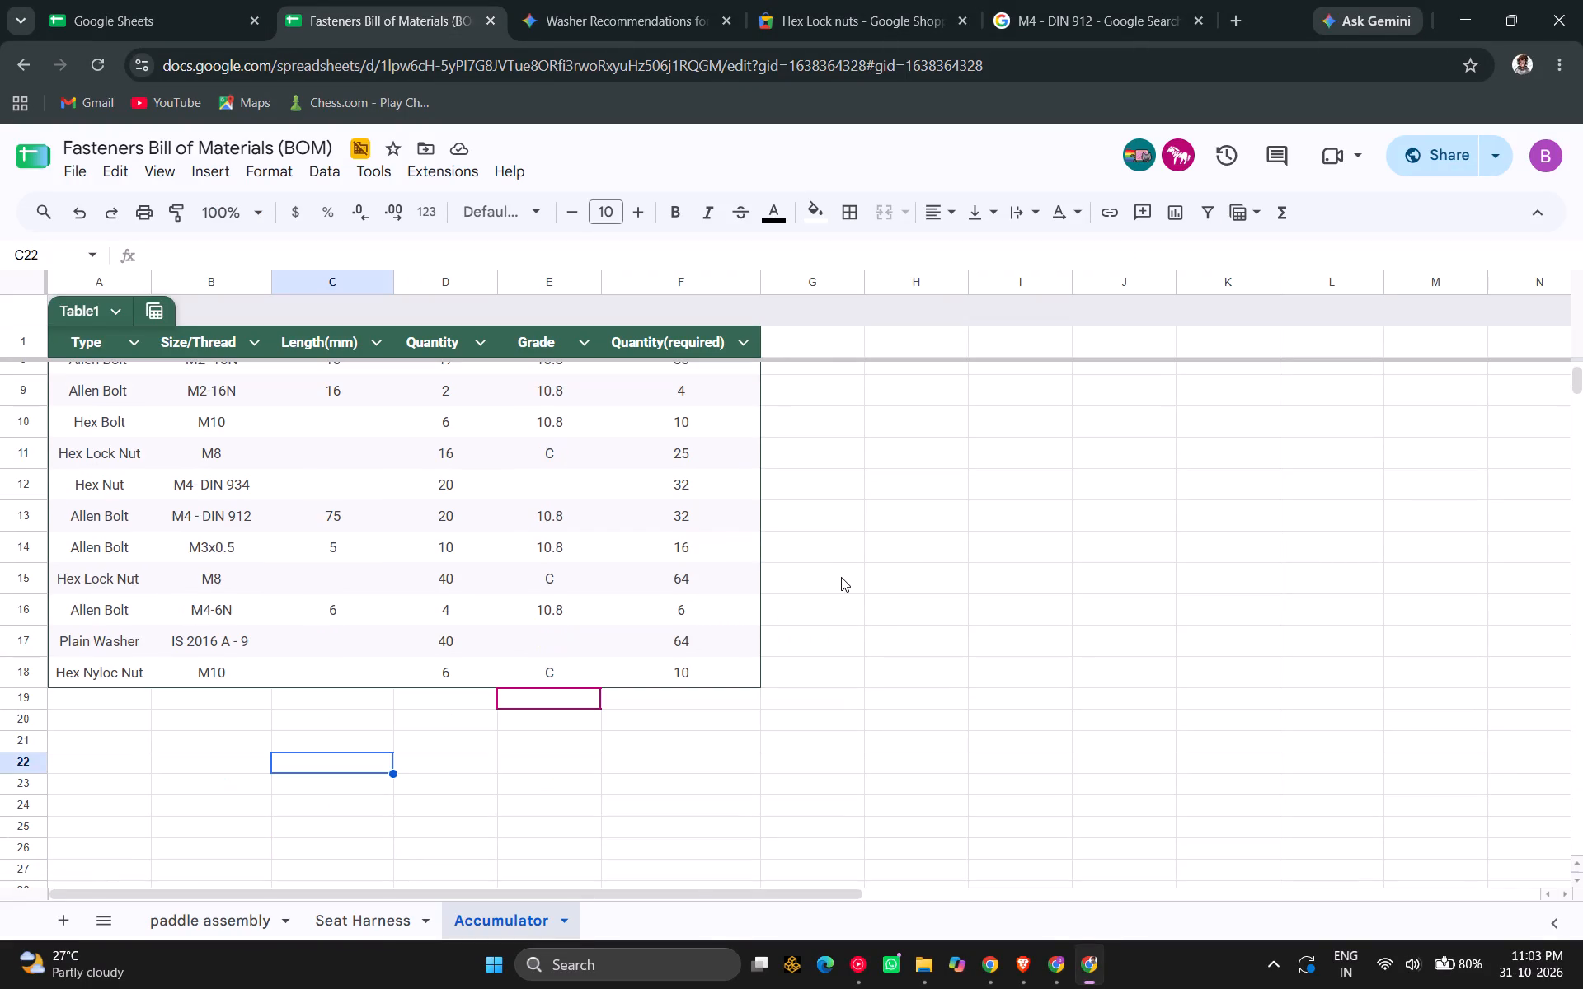
click(380, 918)
click(214, 920)
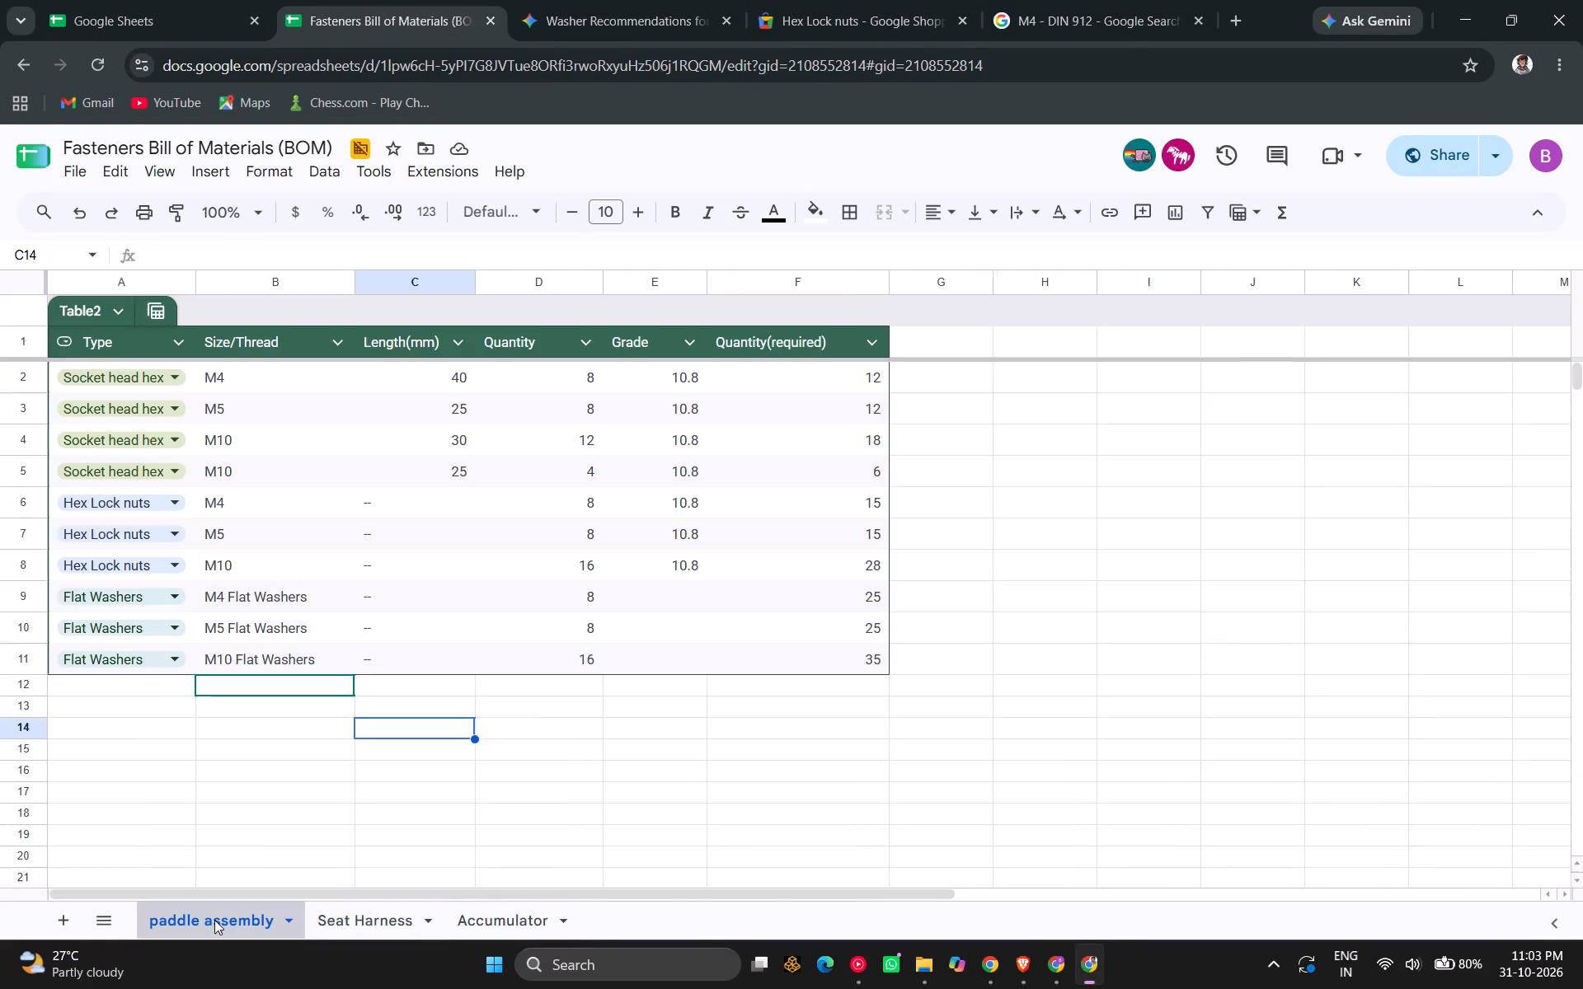
click(167, 347)
double_click(69, 340)
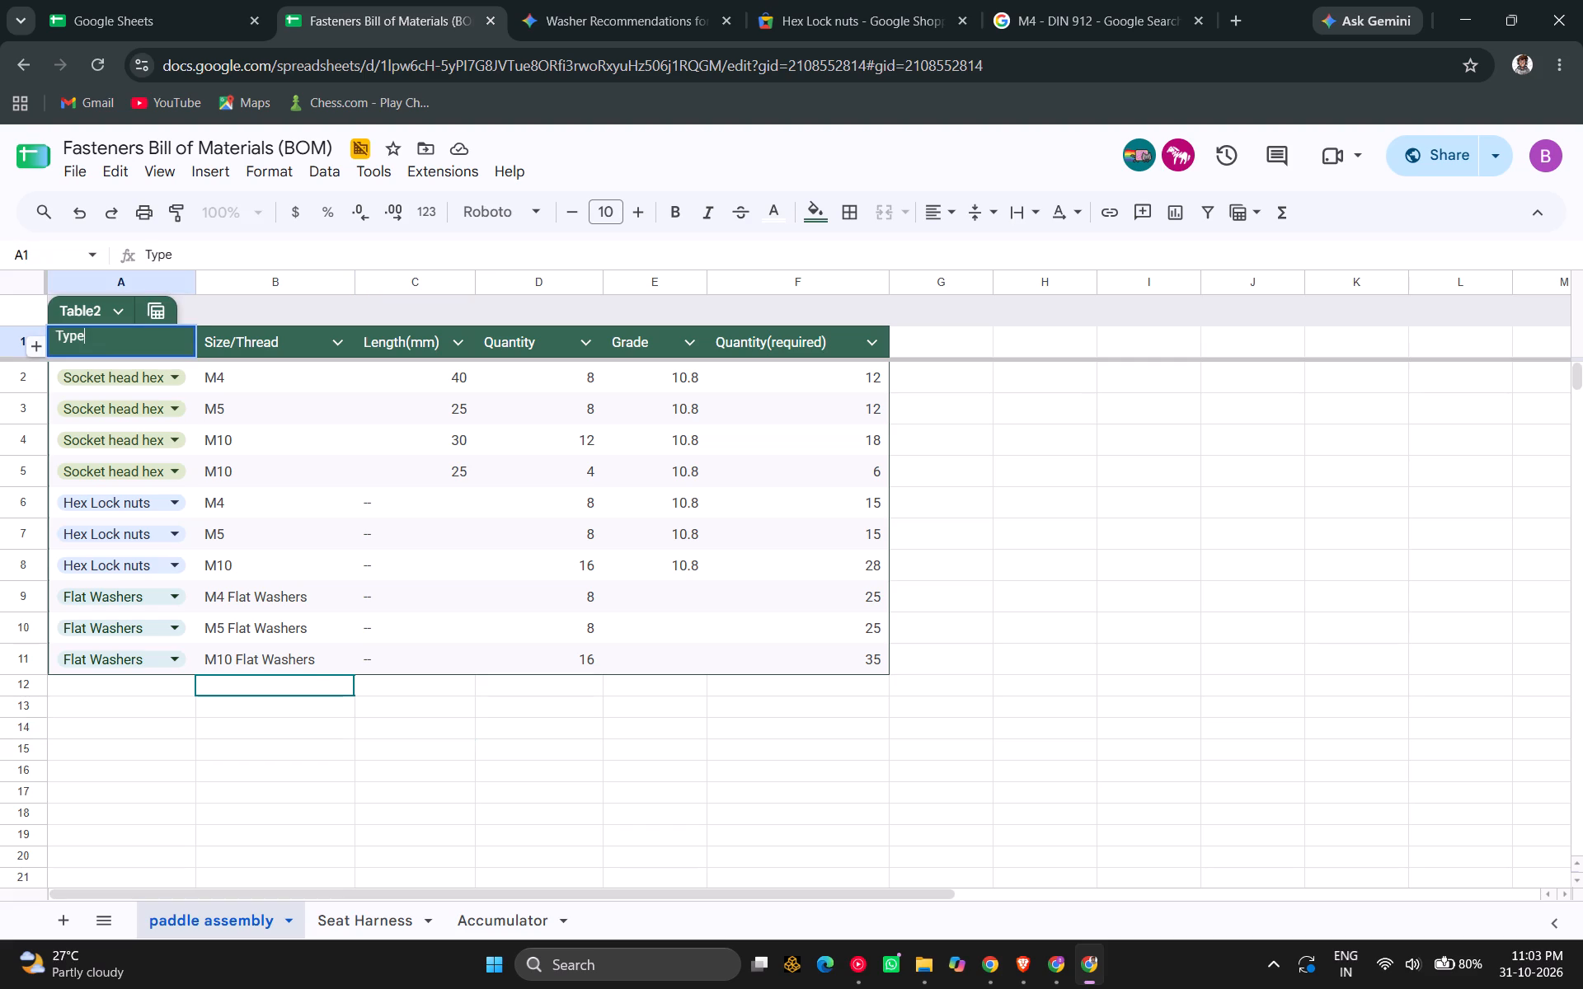
right_click(69, 340)
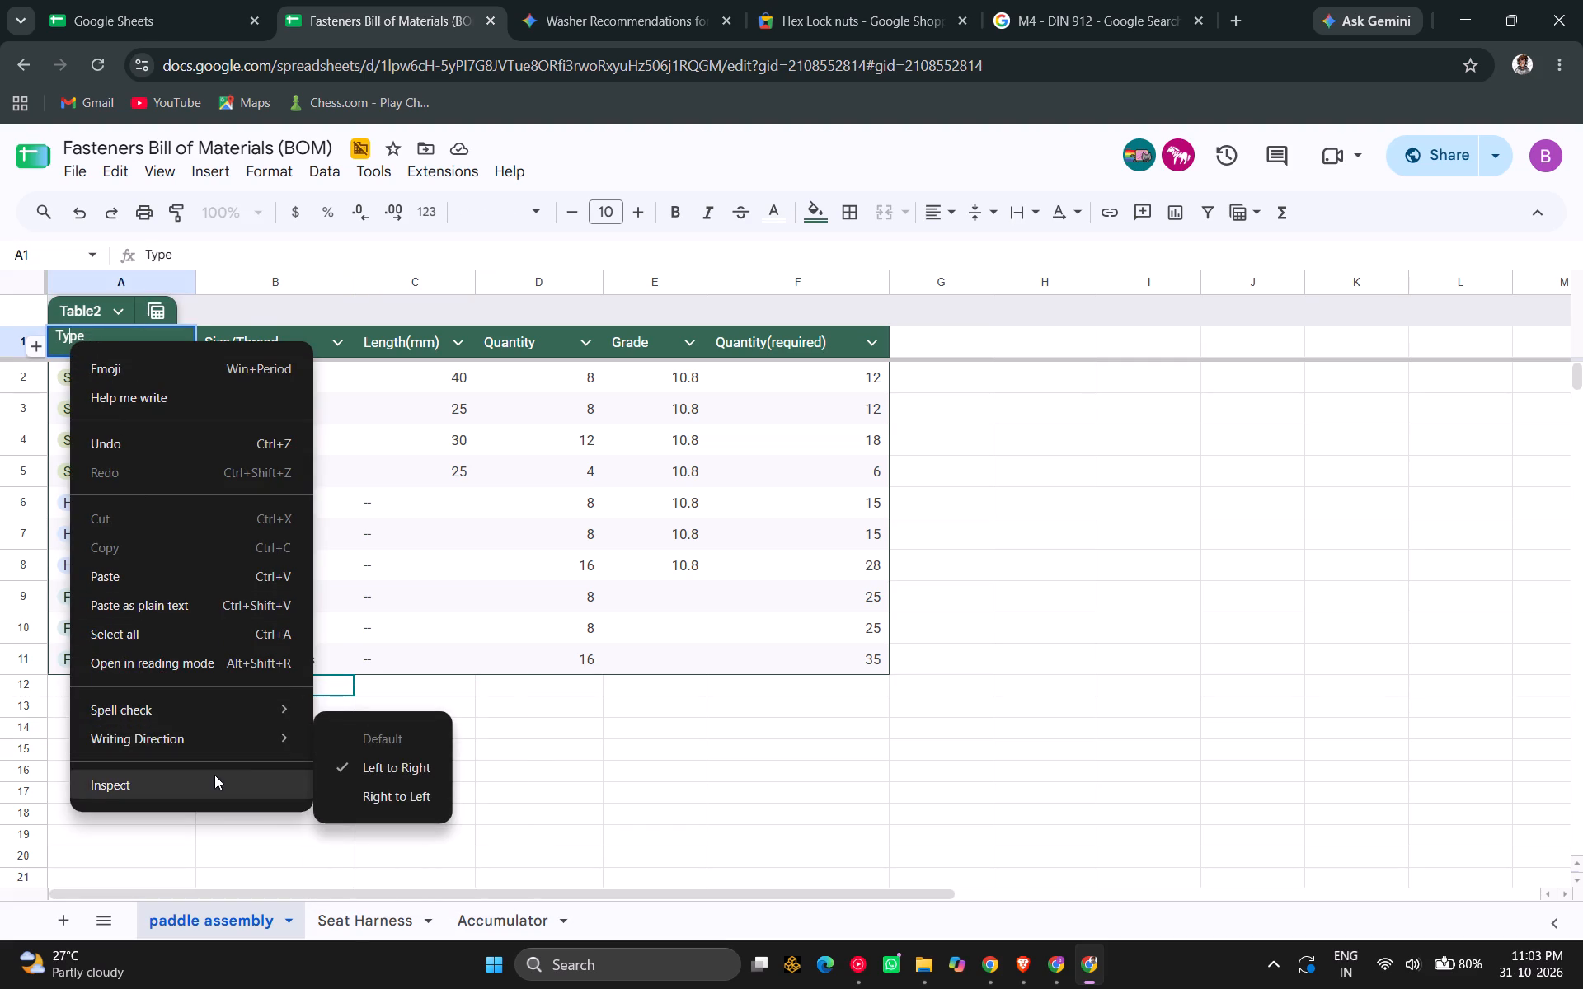
click(657, 762)
click(176, 342)
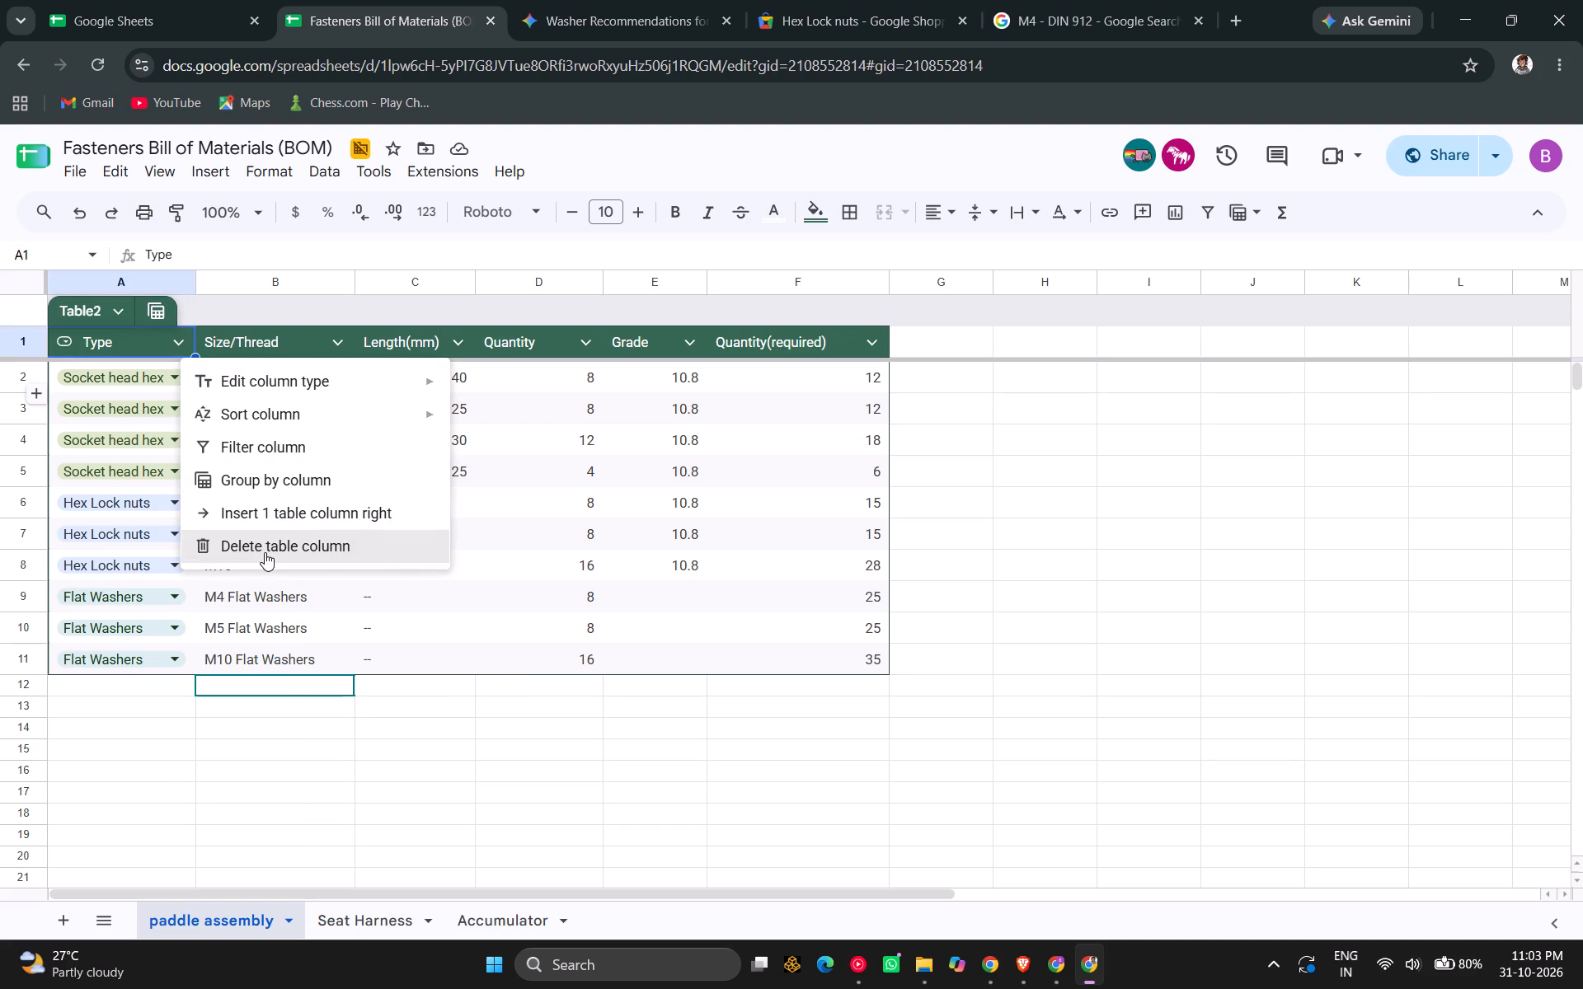
click(296, 829)
double_click(154, 736)
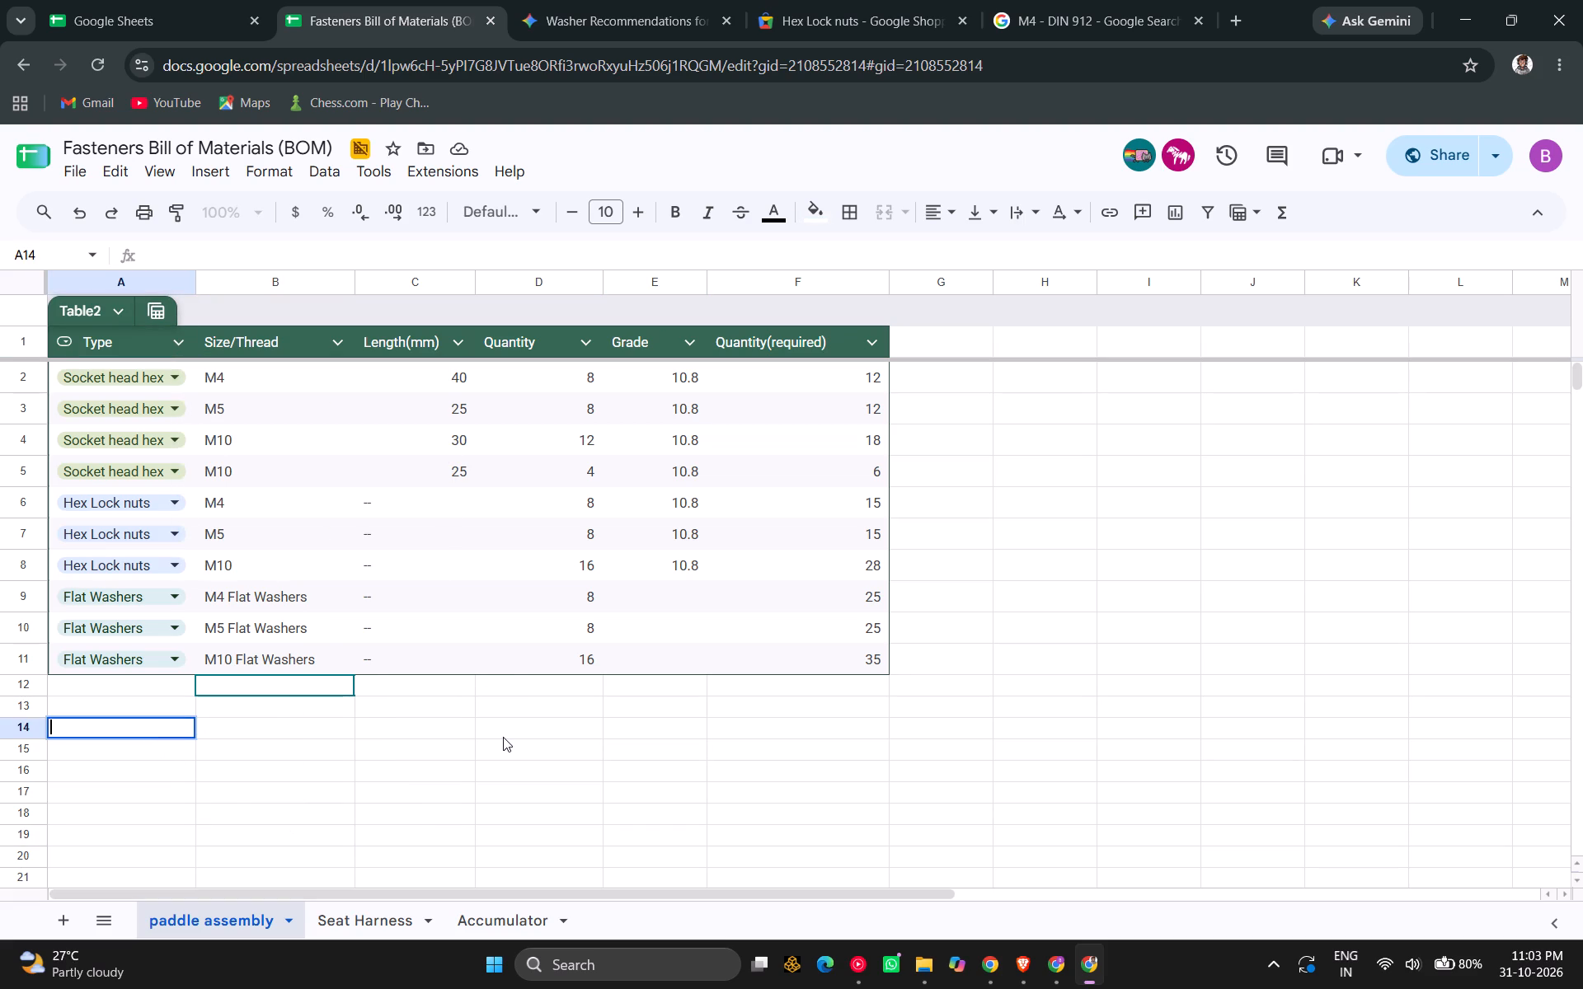
double_click(503, 737)
Compare the Accumulator table's Type entries with the dropdown choices of the first Type cell in the paddle assembly table.
click(499, 919)
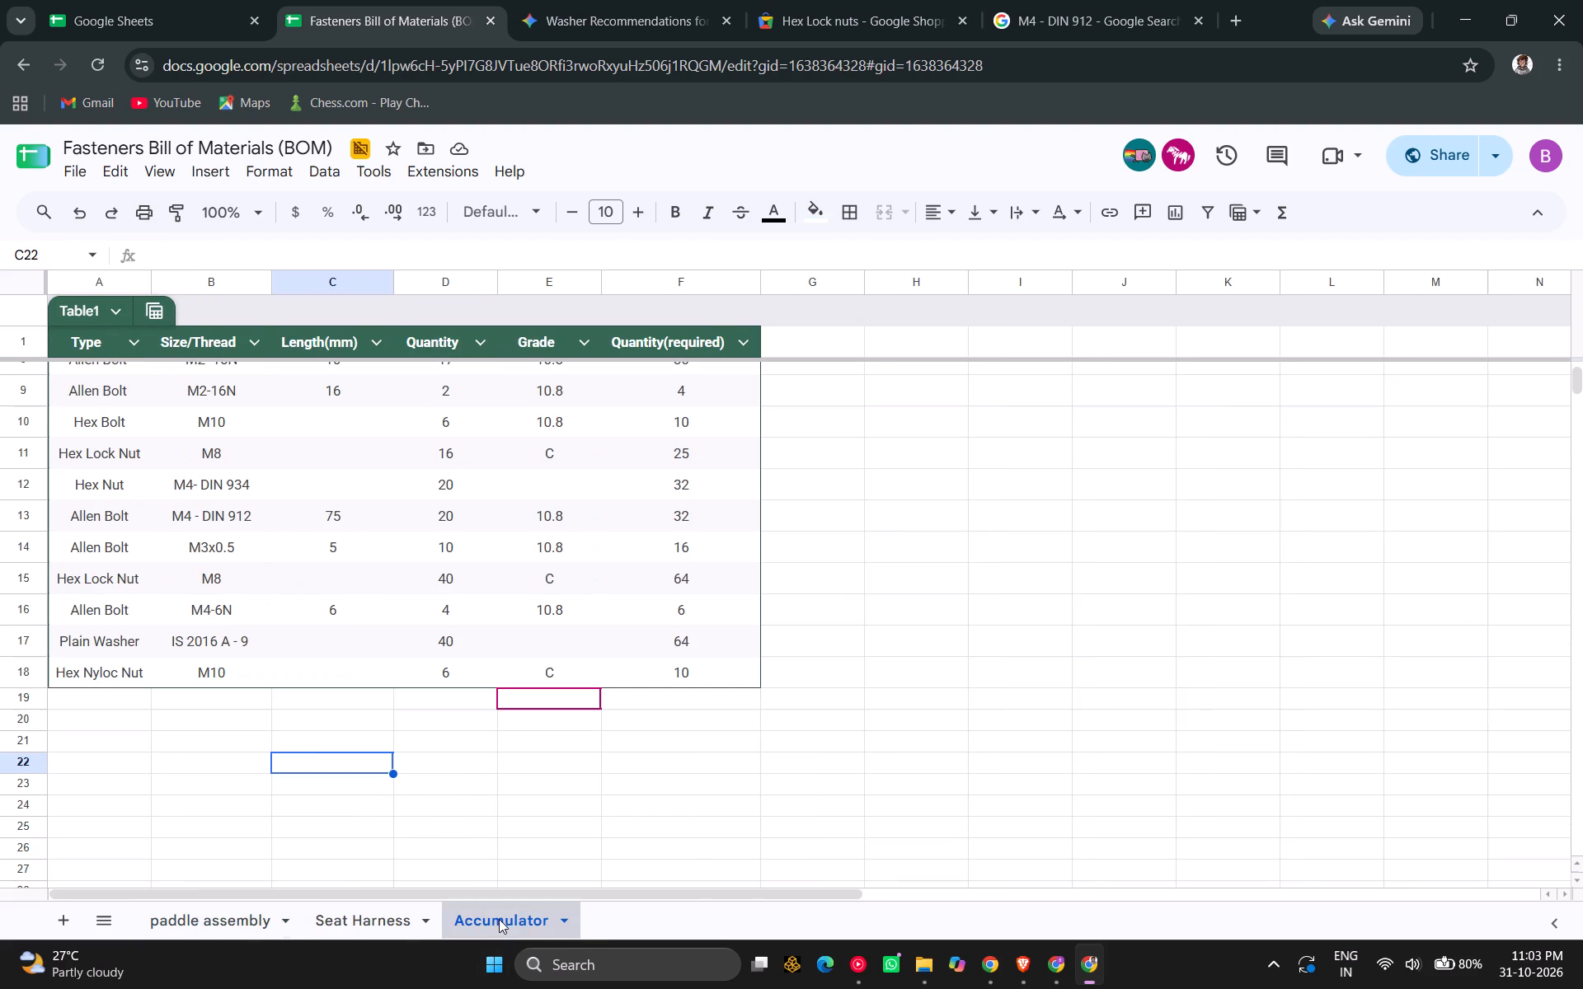
click(116, 445)
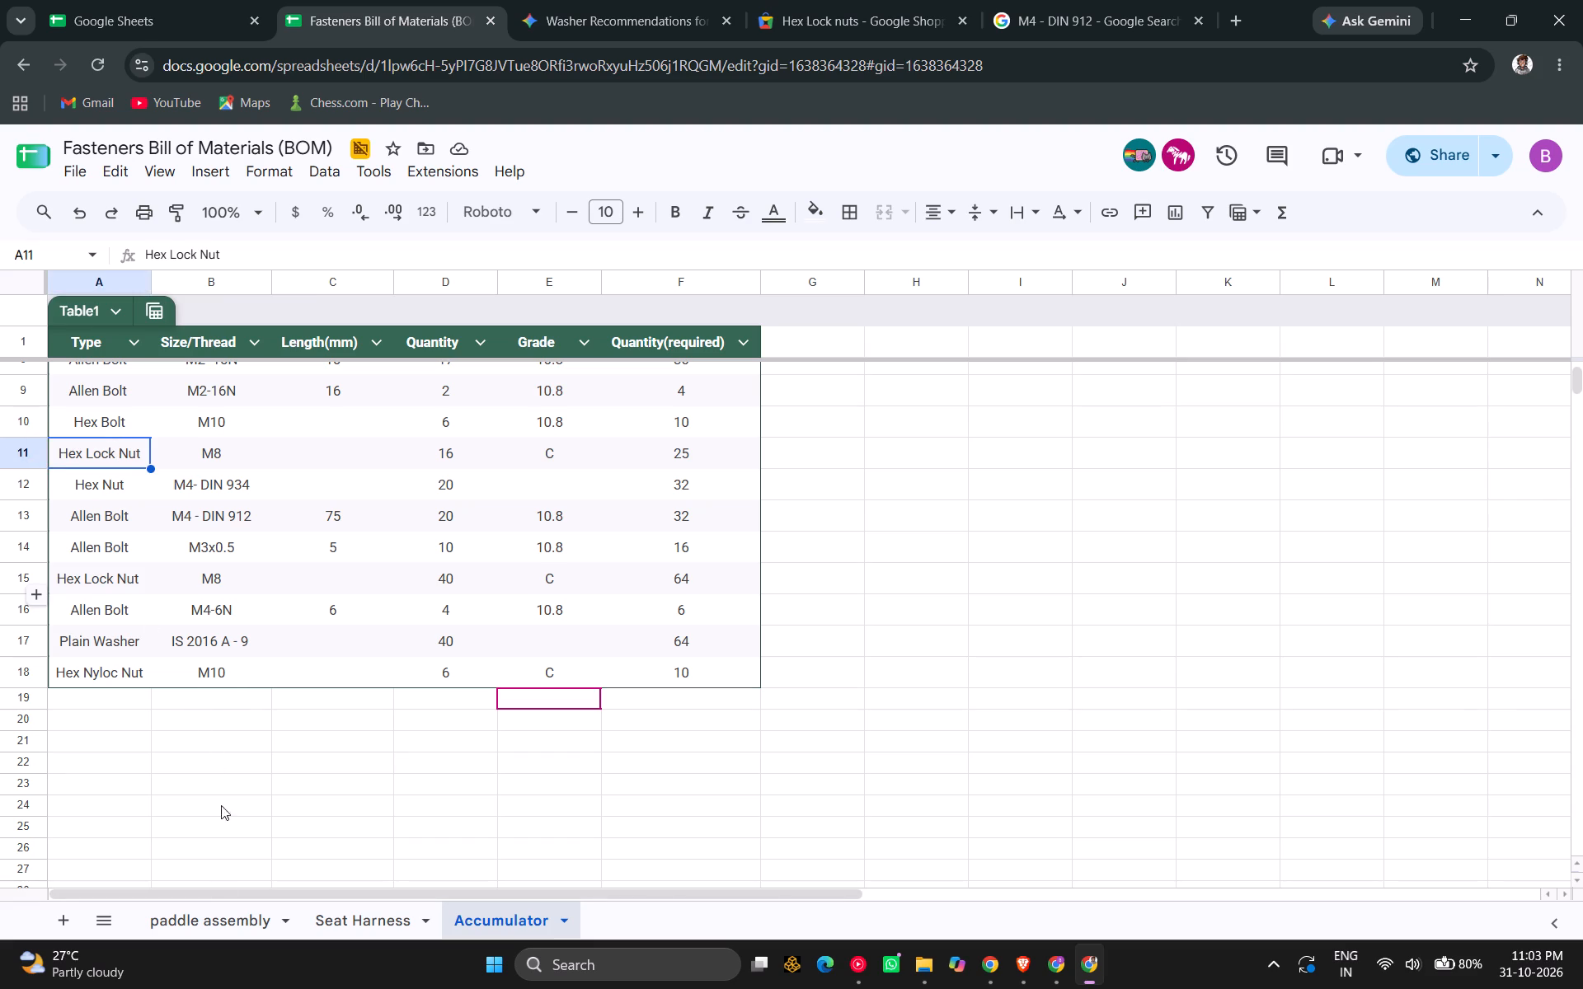
scroll(172, 725, up, 5)
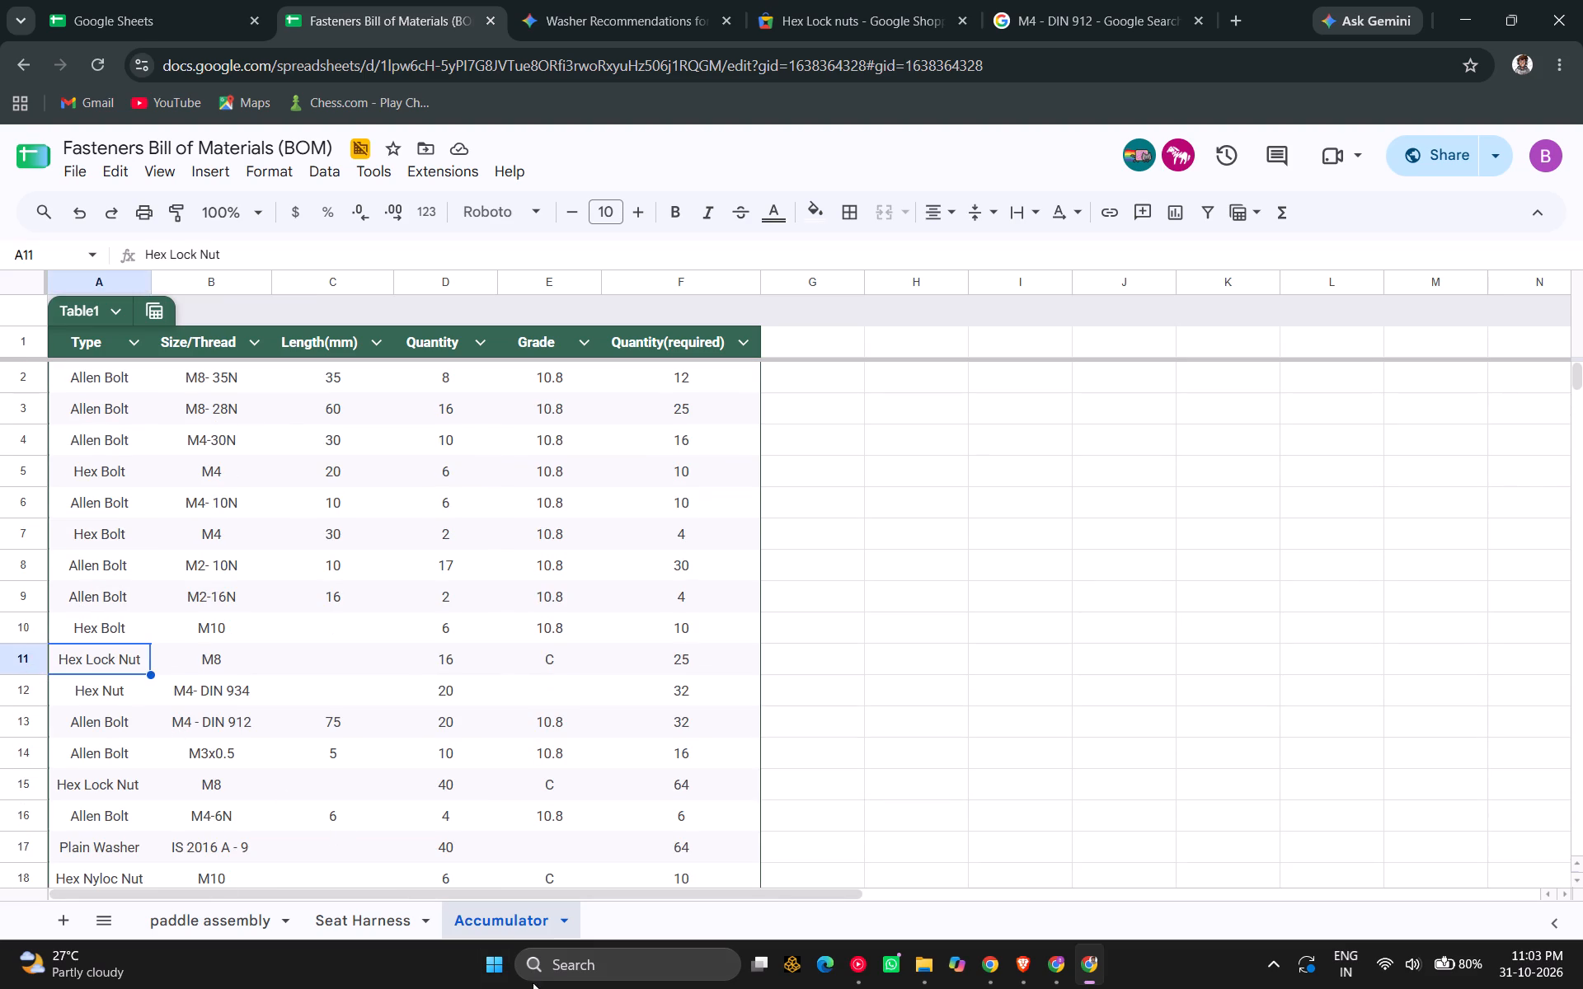
click(380, 914)
click(209, 916)
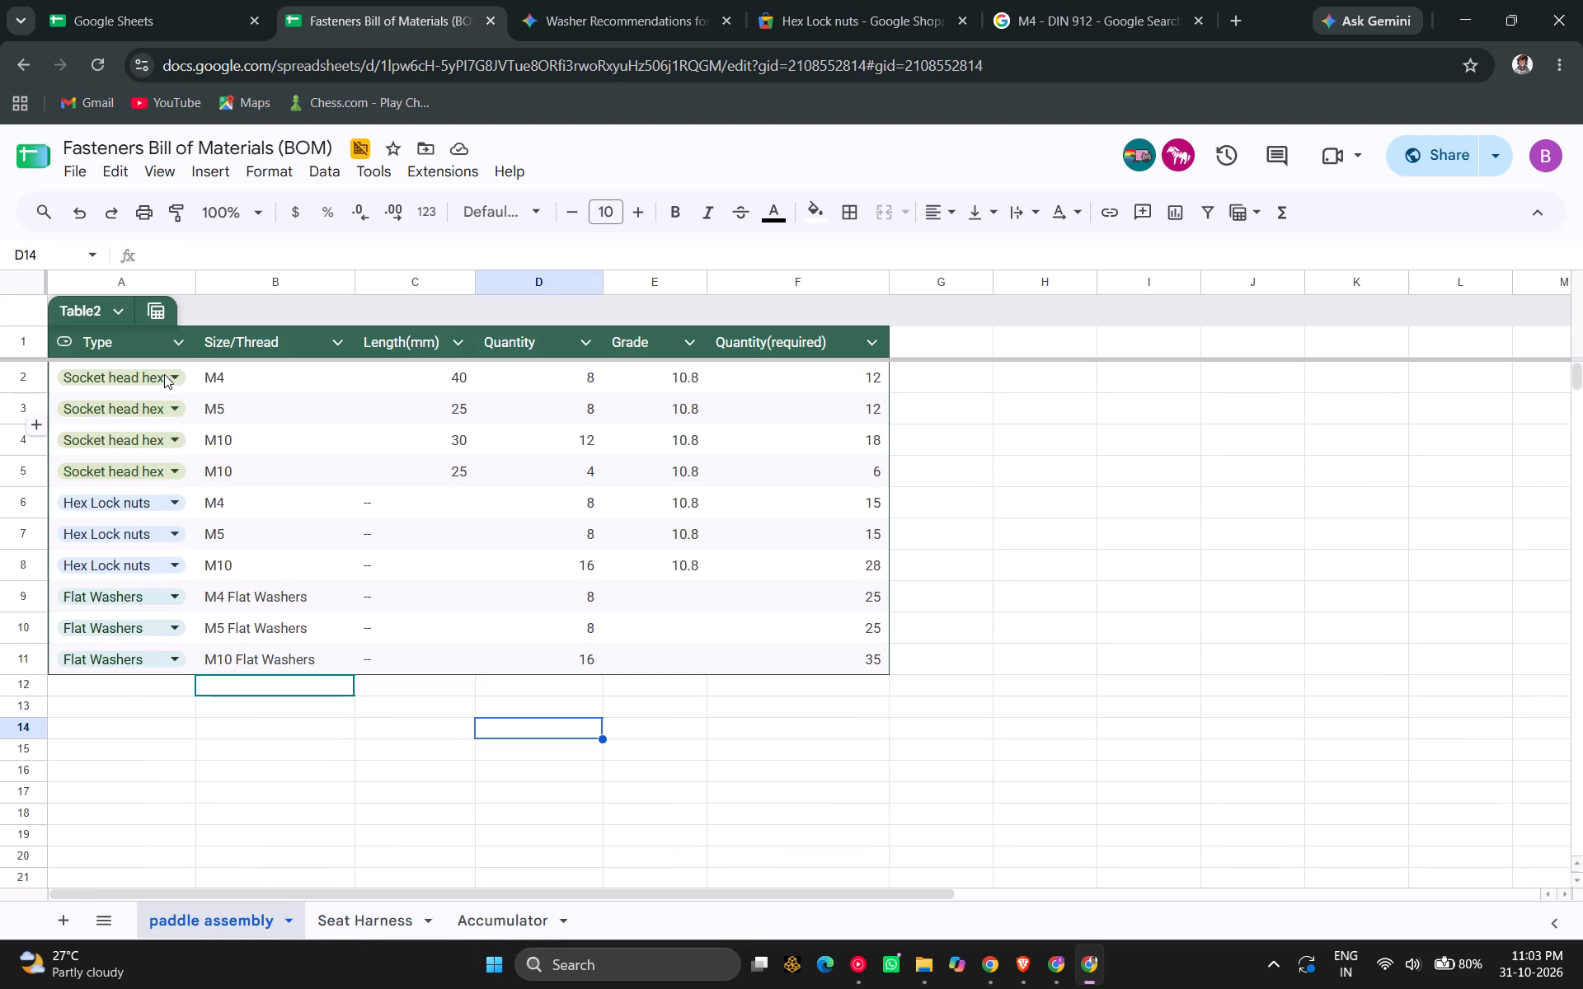
click(168, 377)
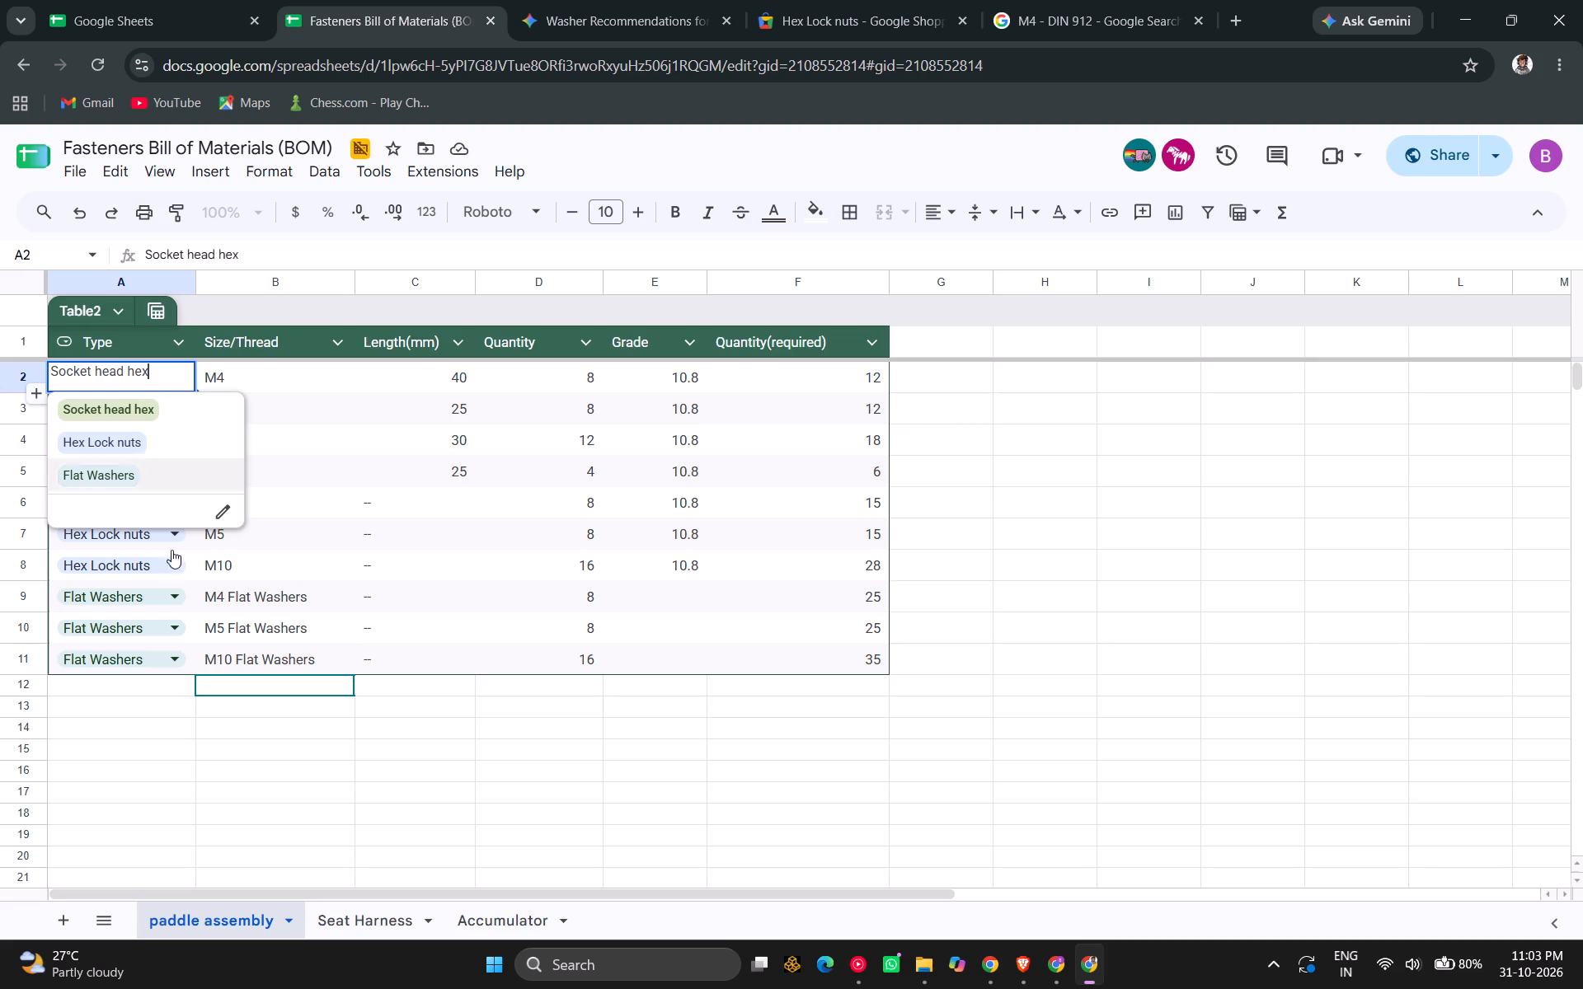
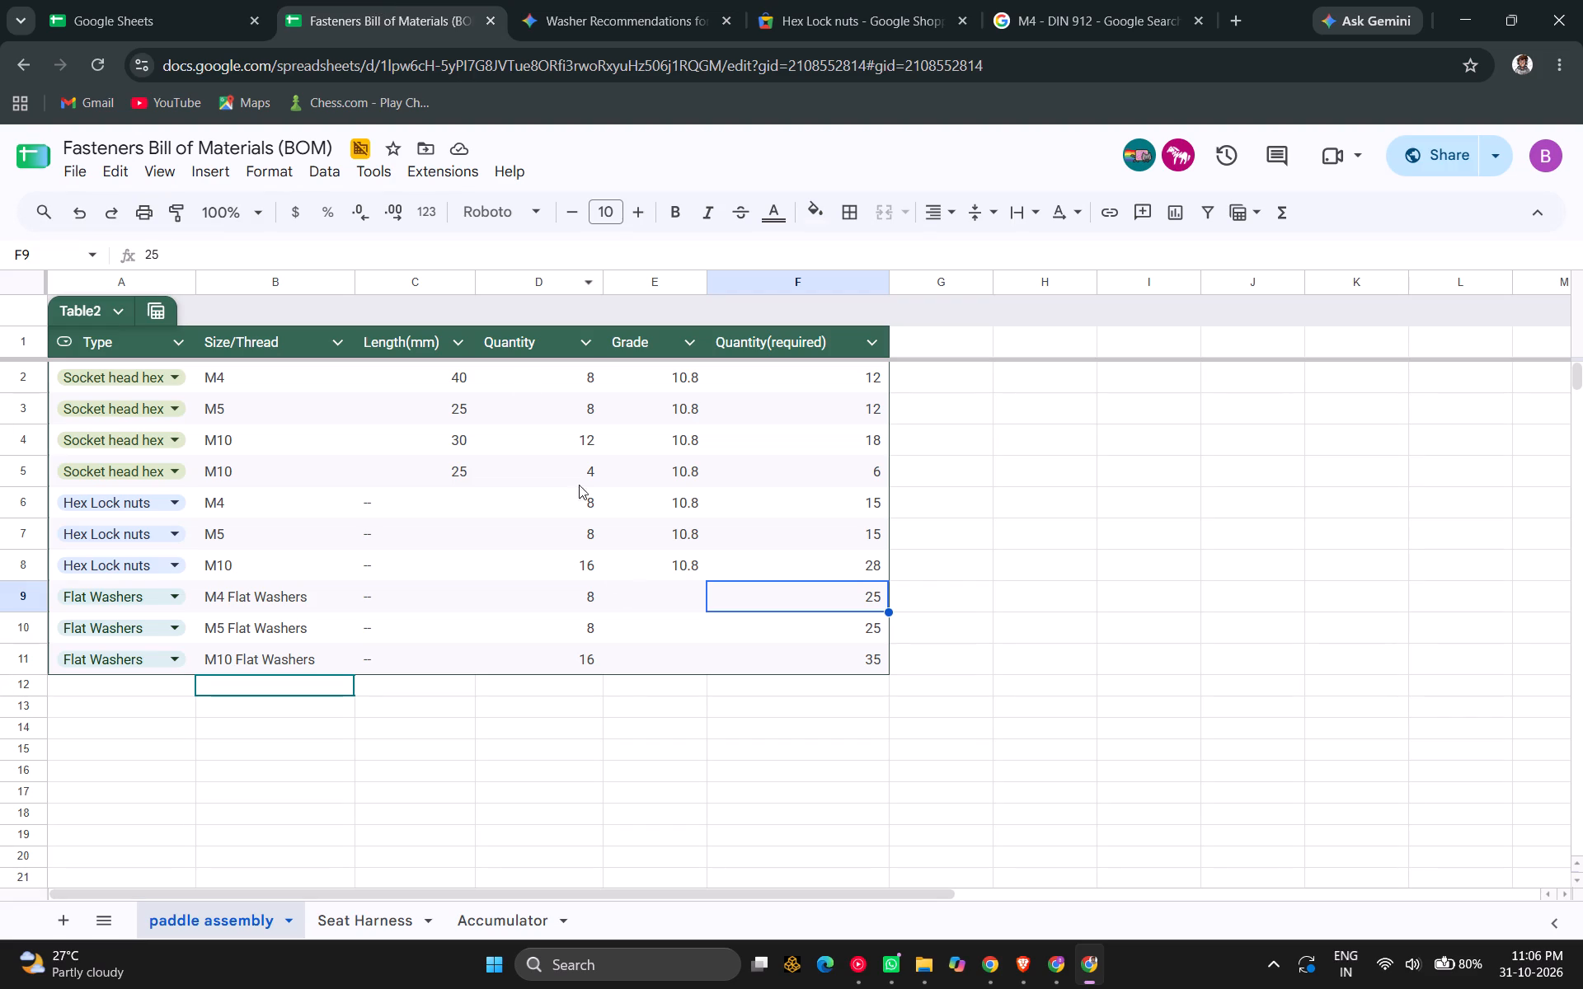
scroll(598, 616, up, 2)
double_click(577, 597)
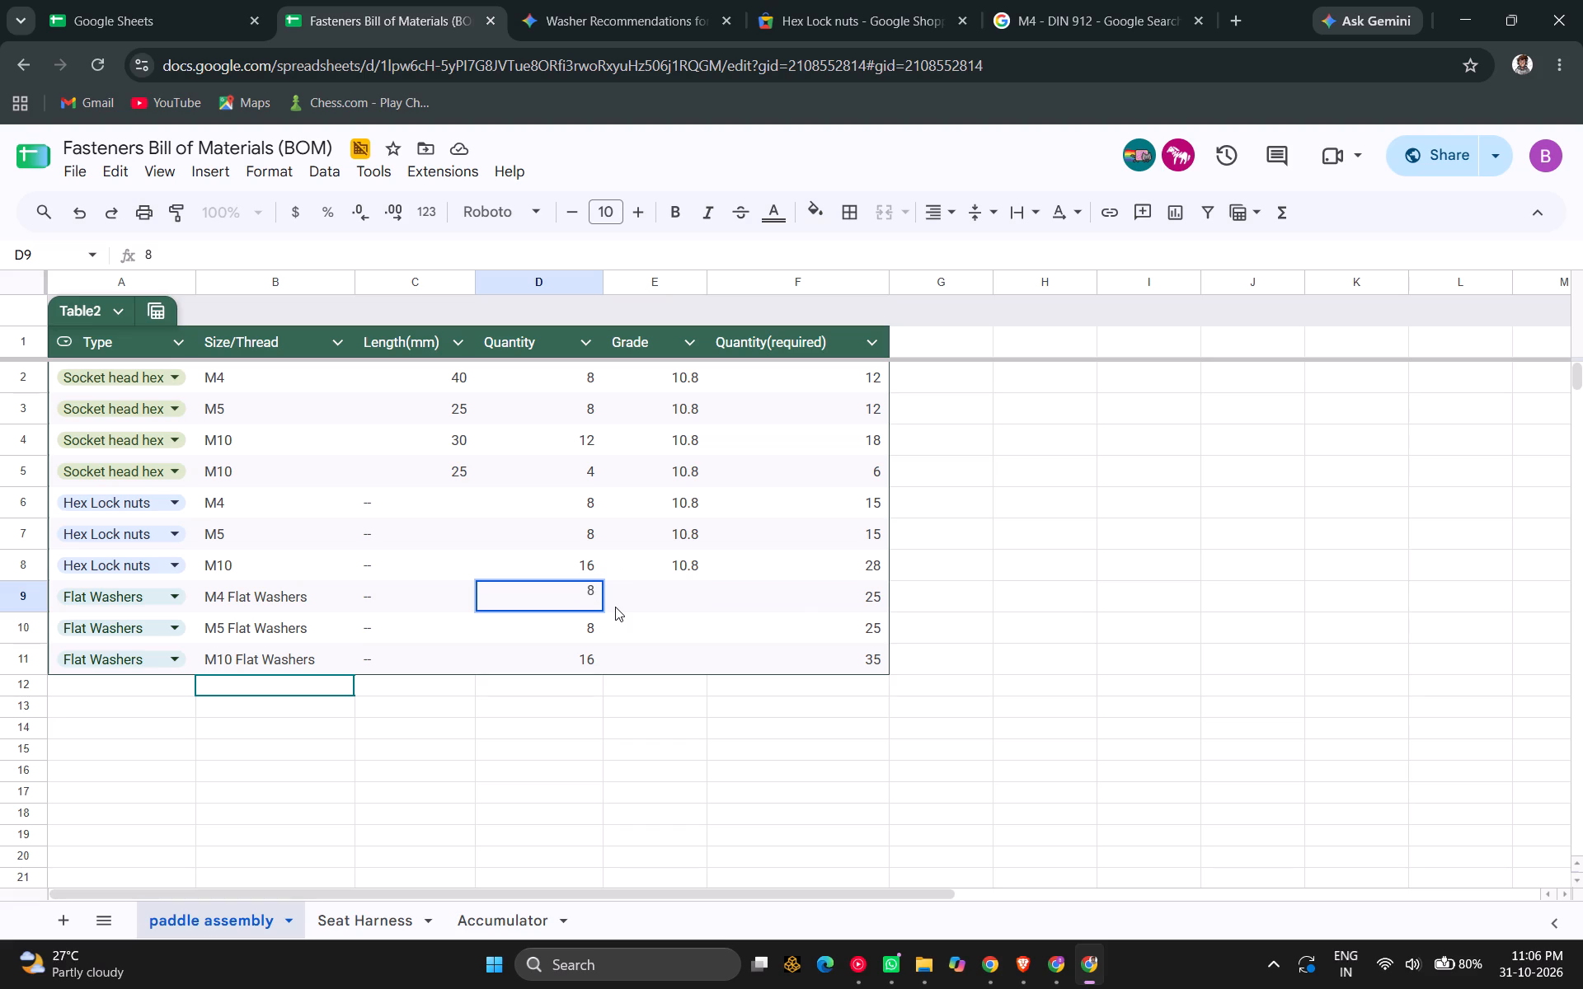
click(866, 603)
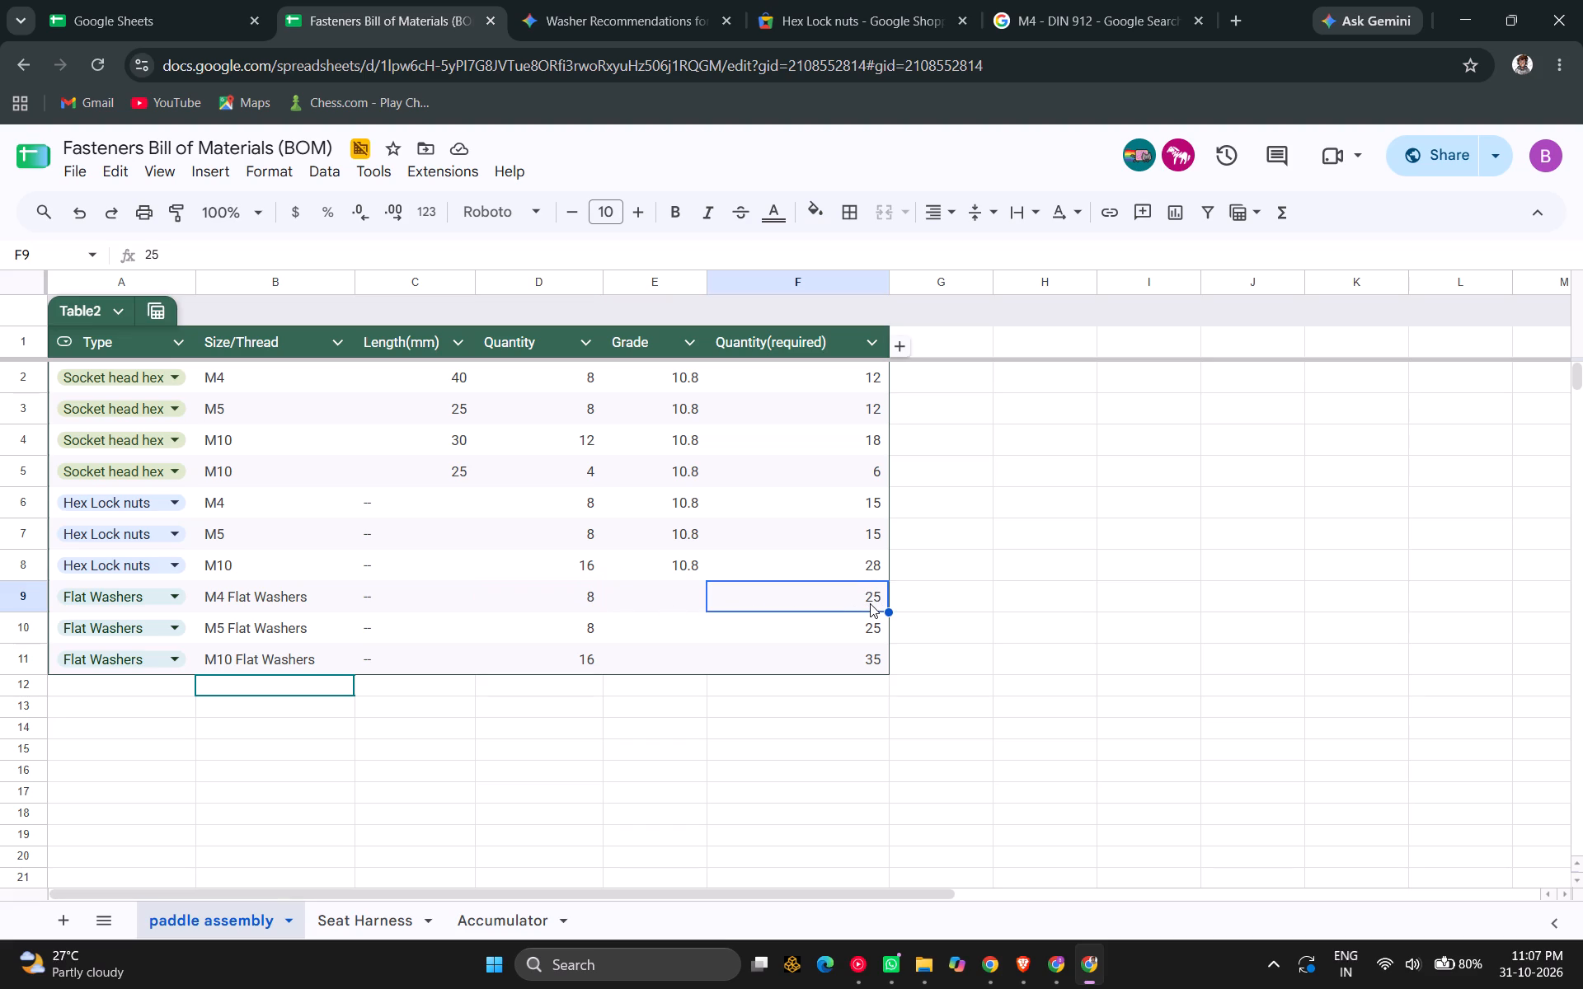
double_click(875, 600)
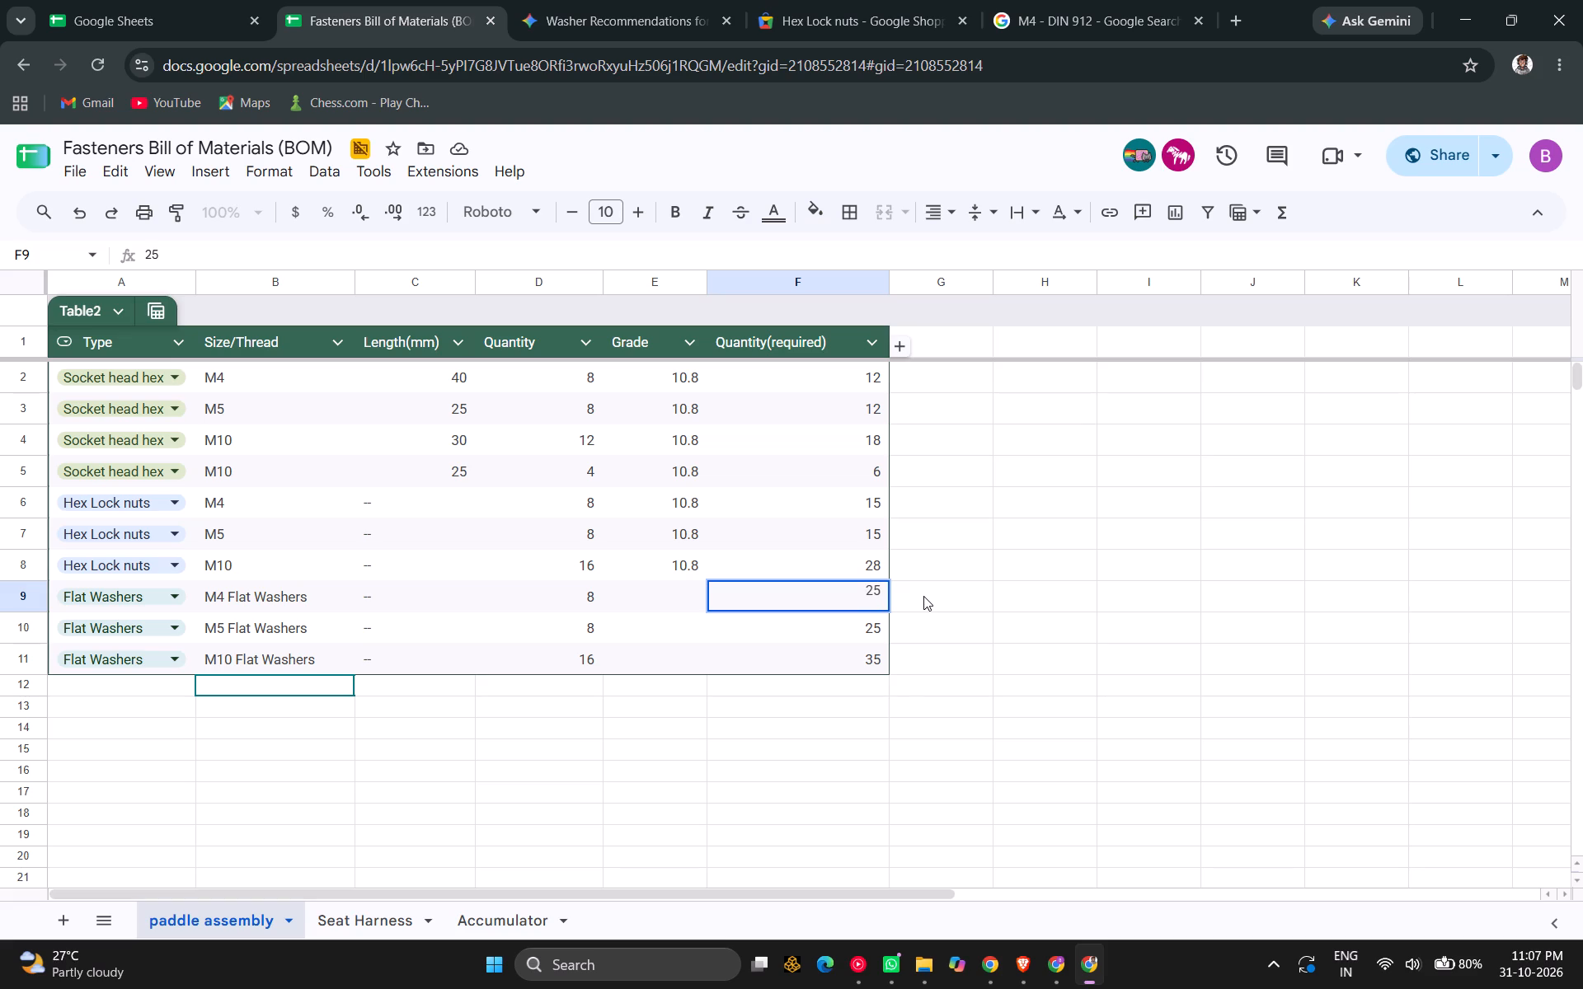
key(BackSpace)
key(7)
double_click(886, 632)
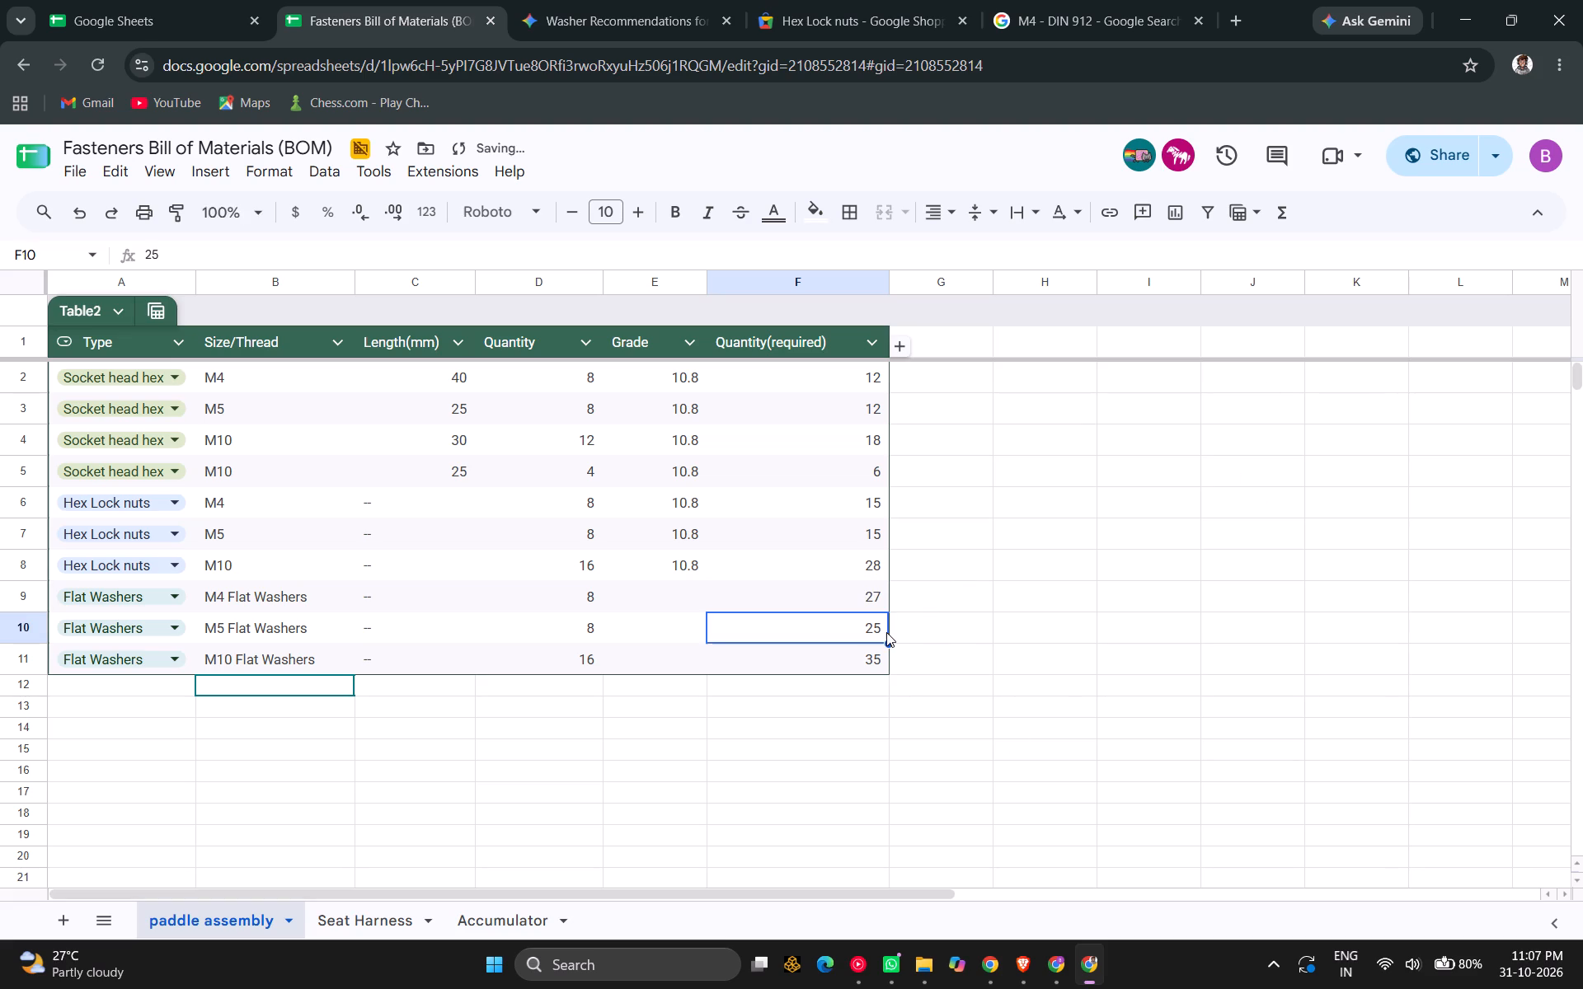
key(BackSpace)
key(7)
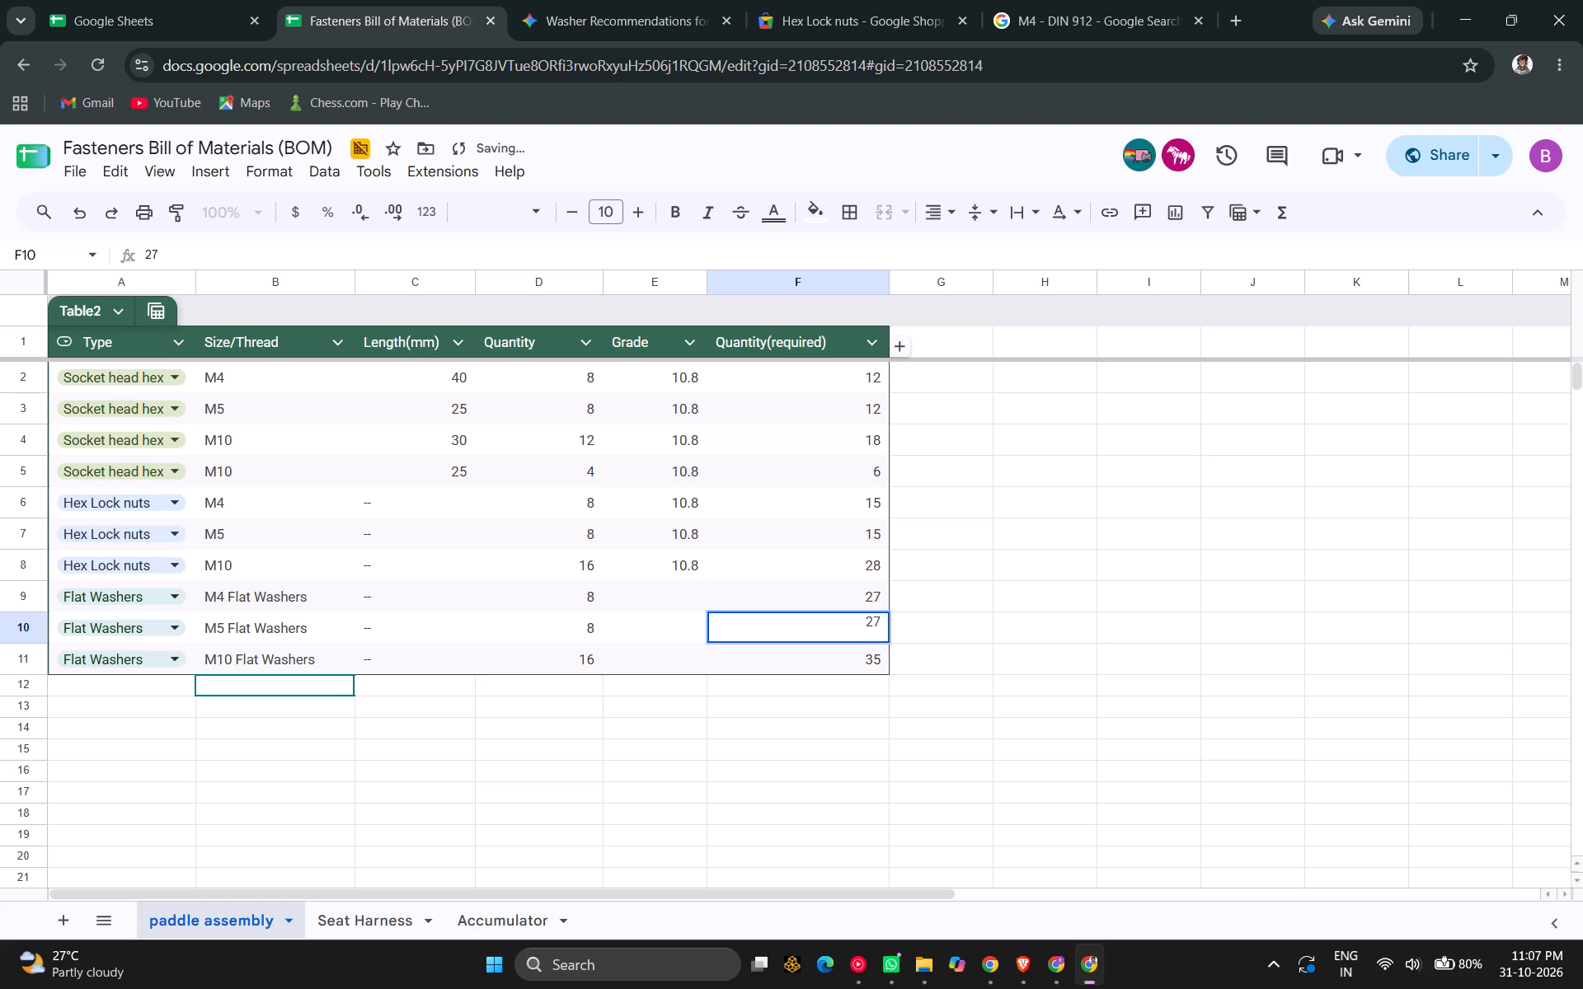
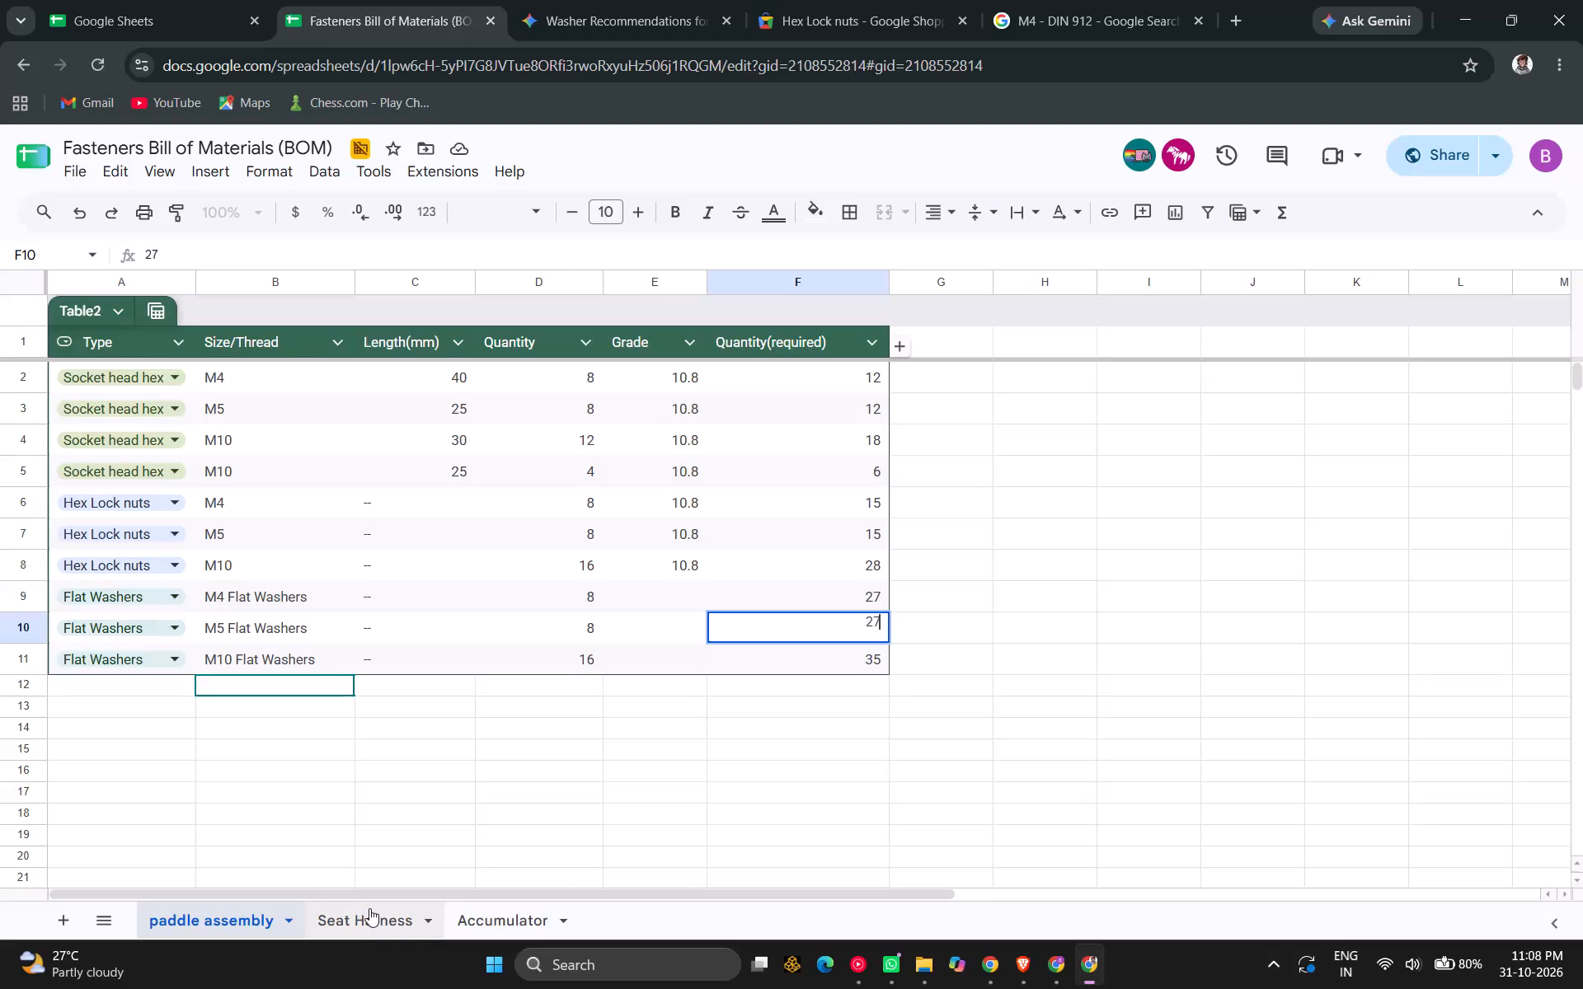
Review the fastener sizes, lengths, grades and required quantities in the Accumulator sheet against the paddle assembly sheet.
click(369, 908)
click(481, 917)
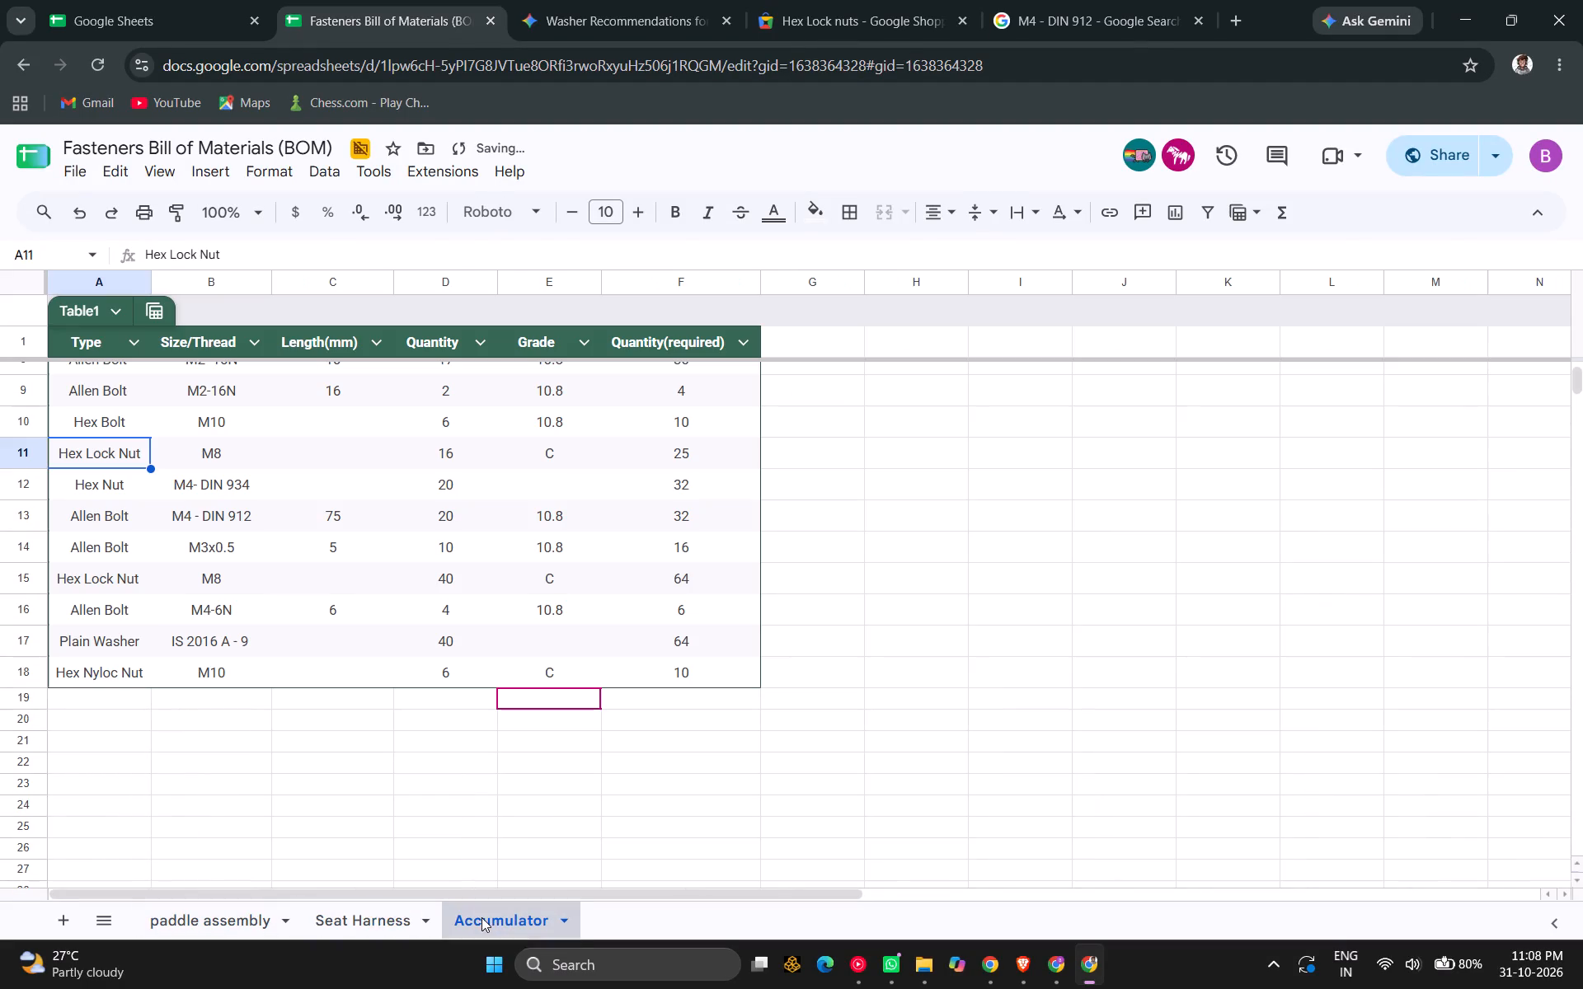
scroll(299, 684, up, 6)
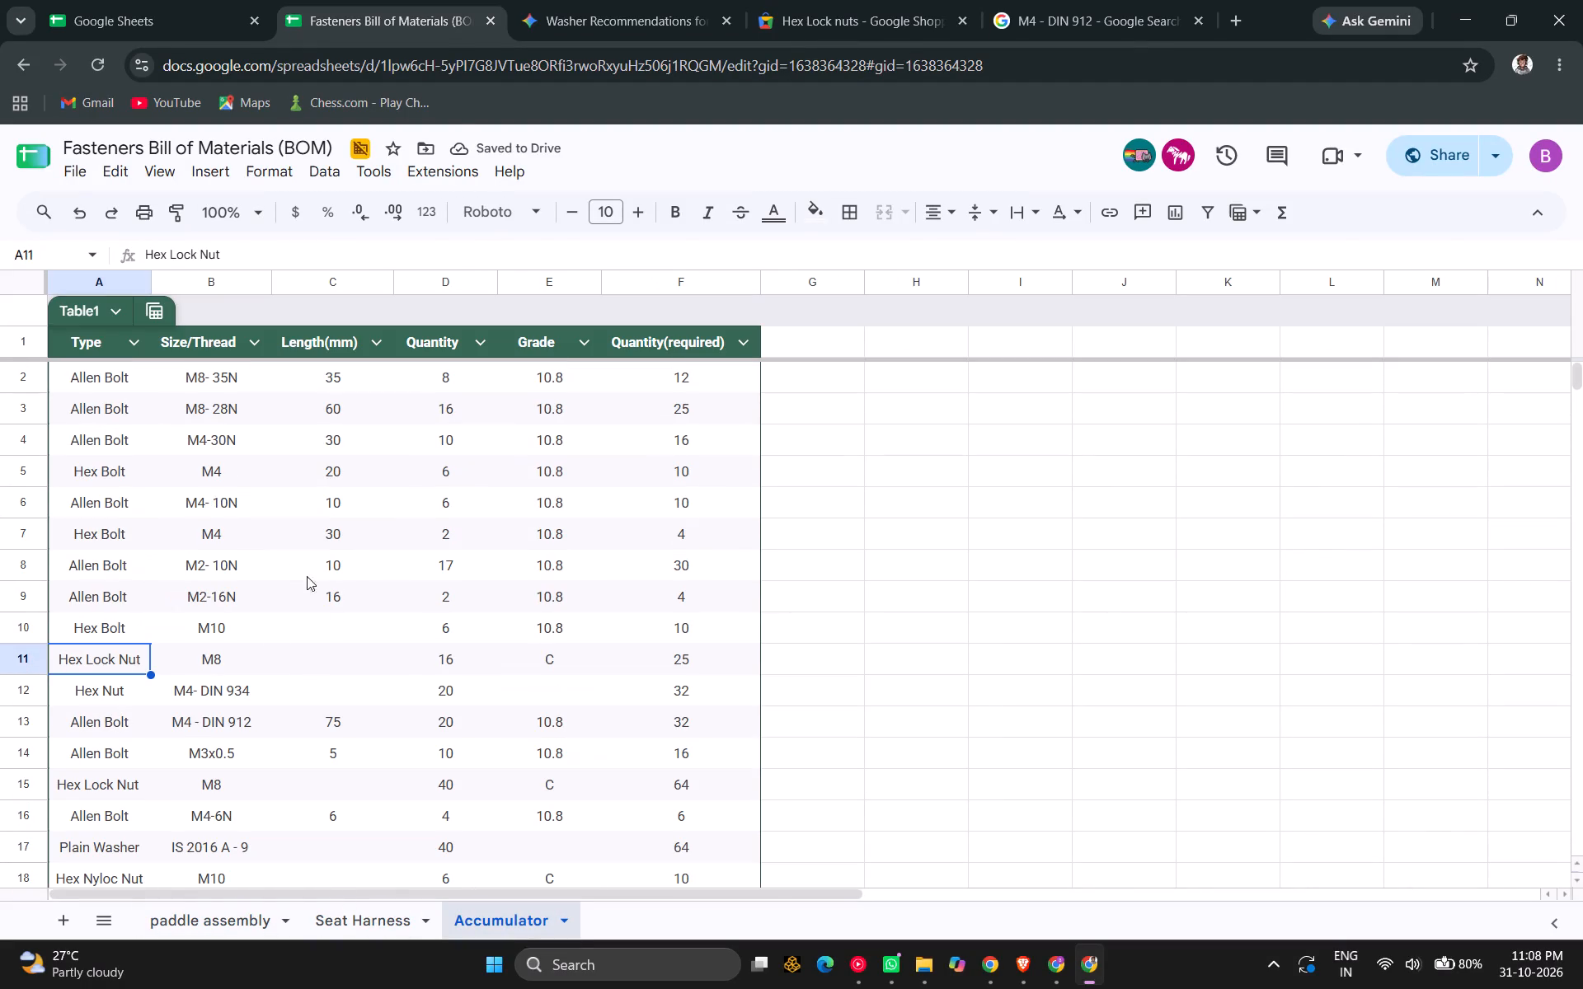
scroll(432, 851, down, 1)
scroll(360, 871, up, 1)
scroll(360, 871, down, 1)
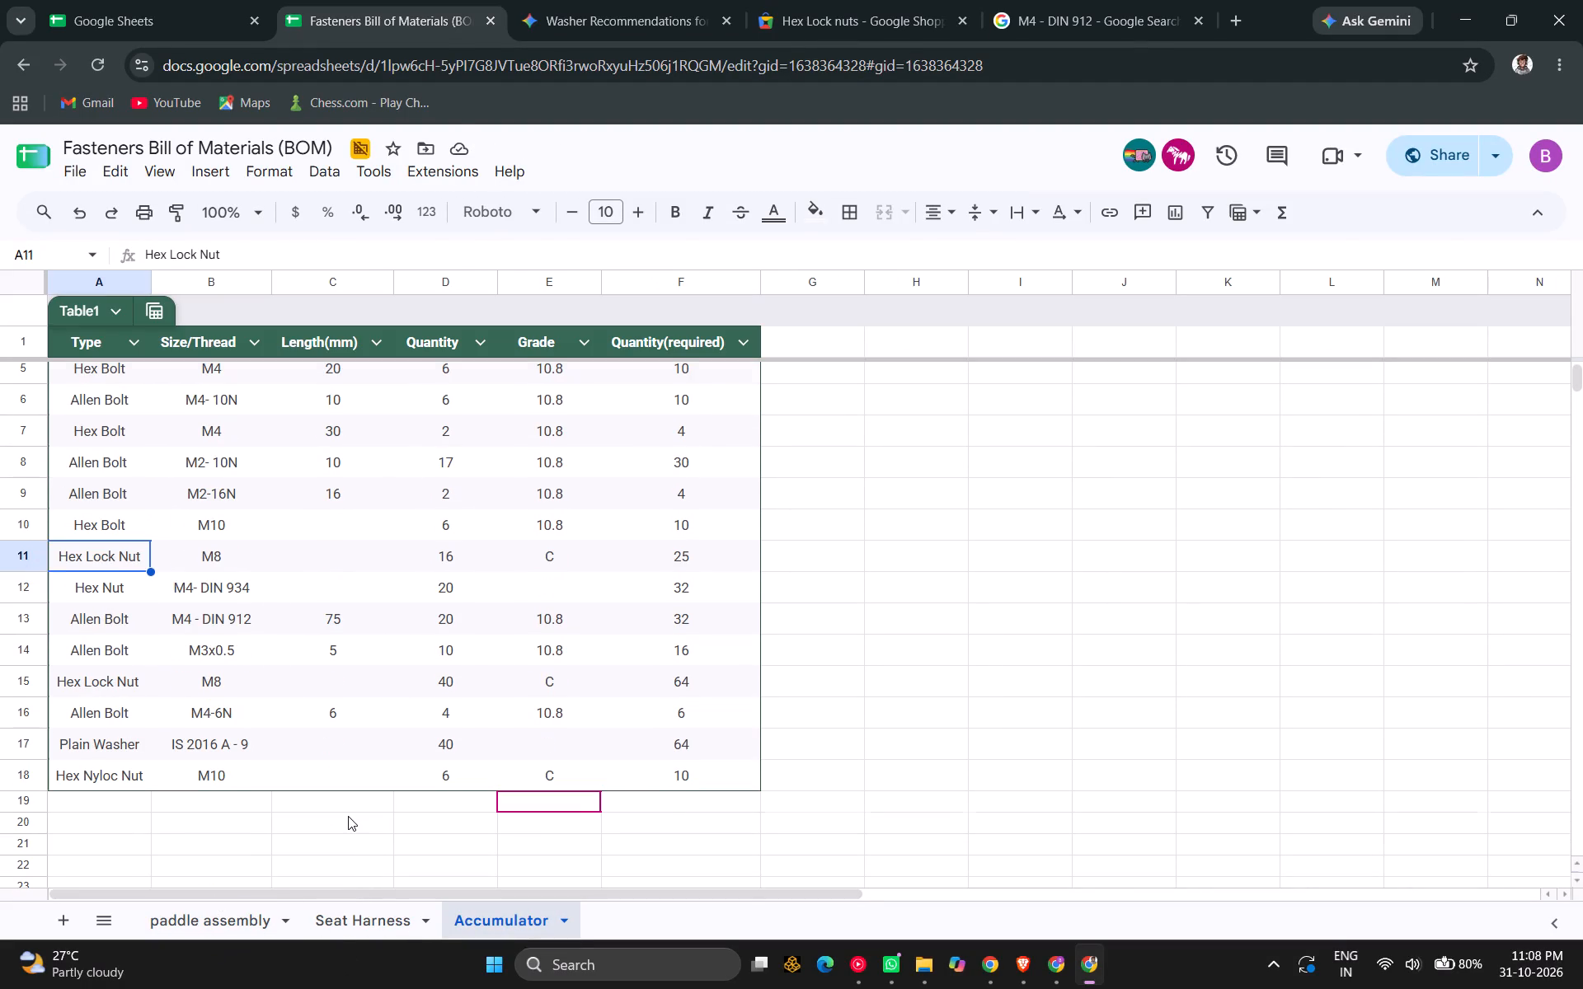
scroll(348, 816, up, 2)
click(231, 919)
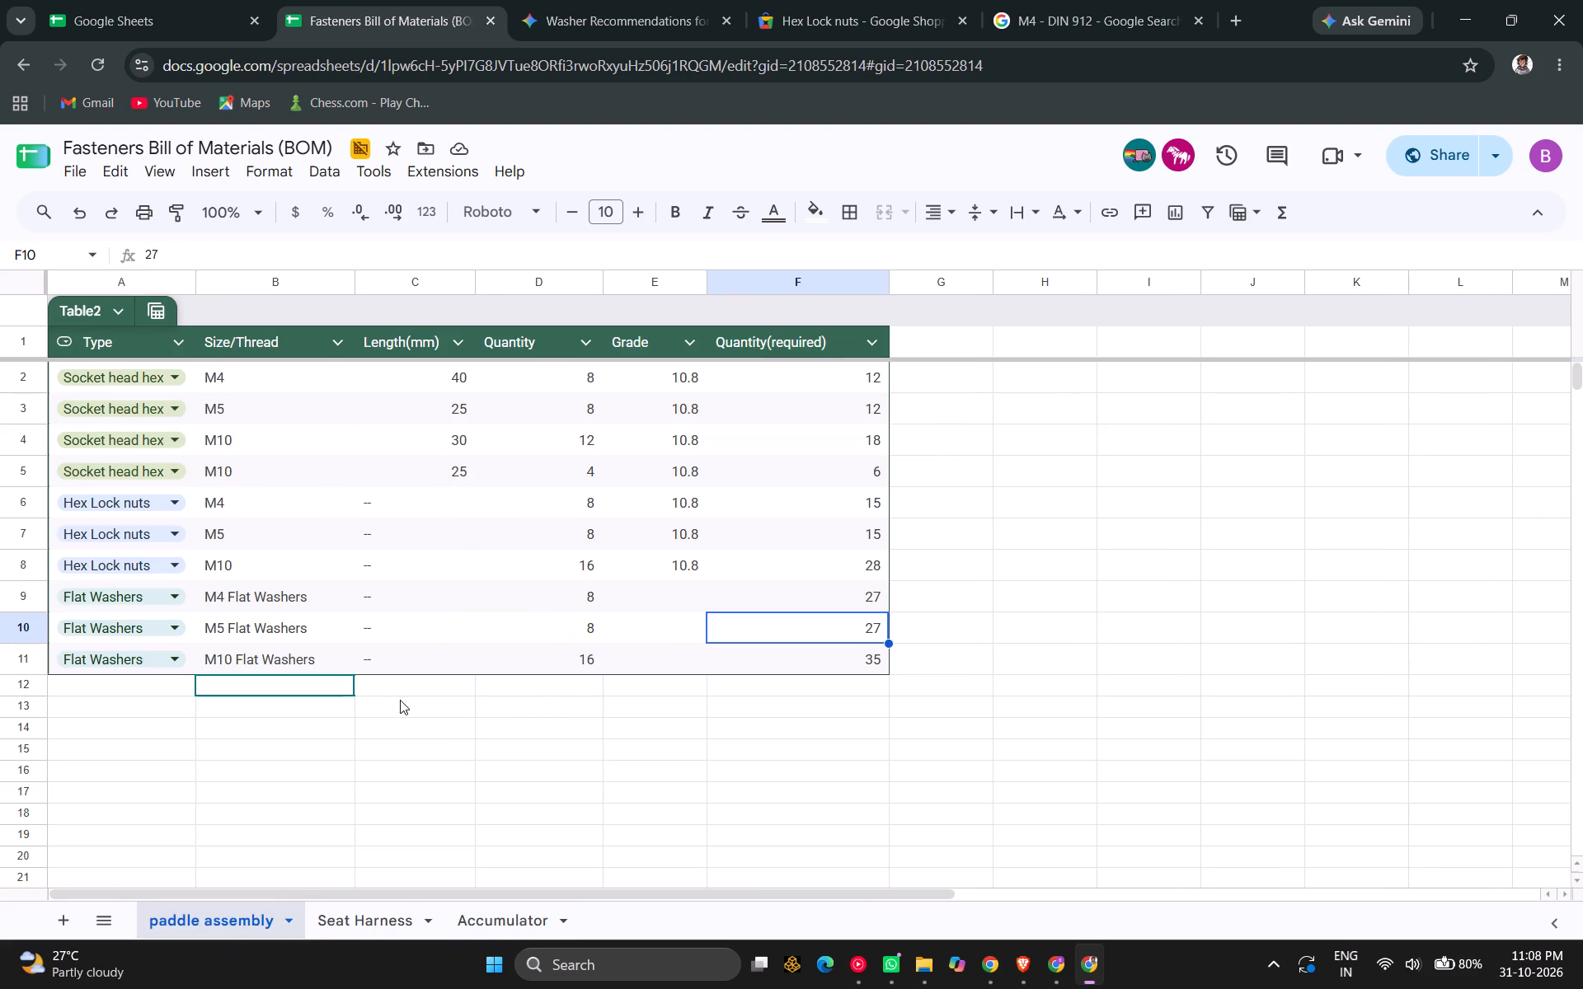
double_click(507, 710)
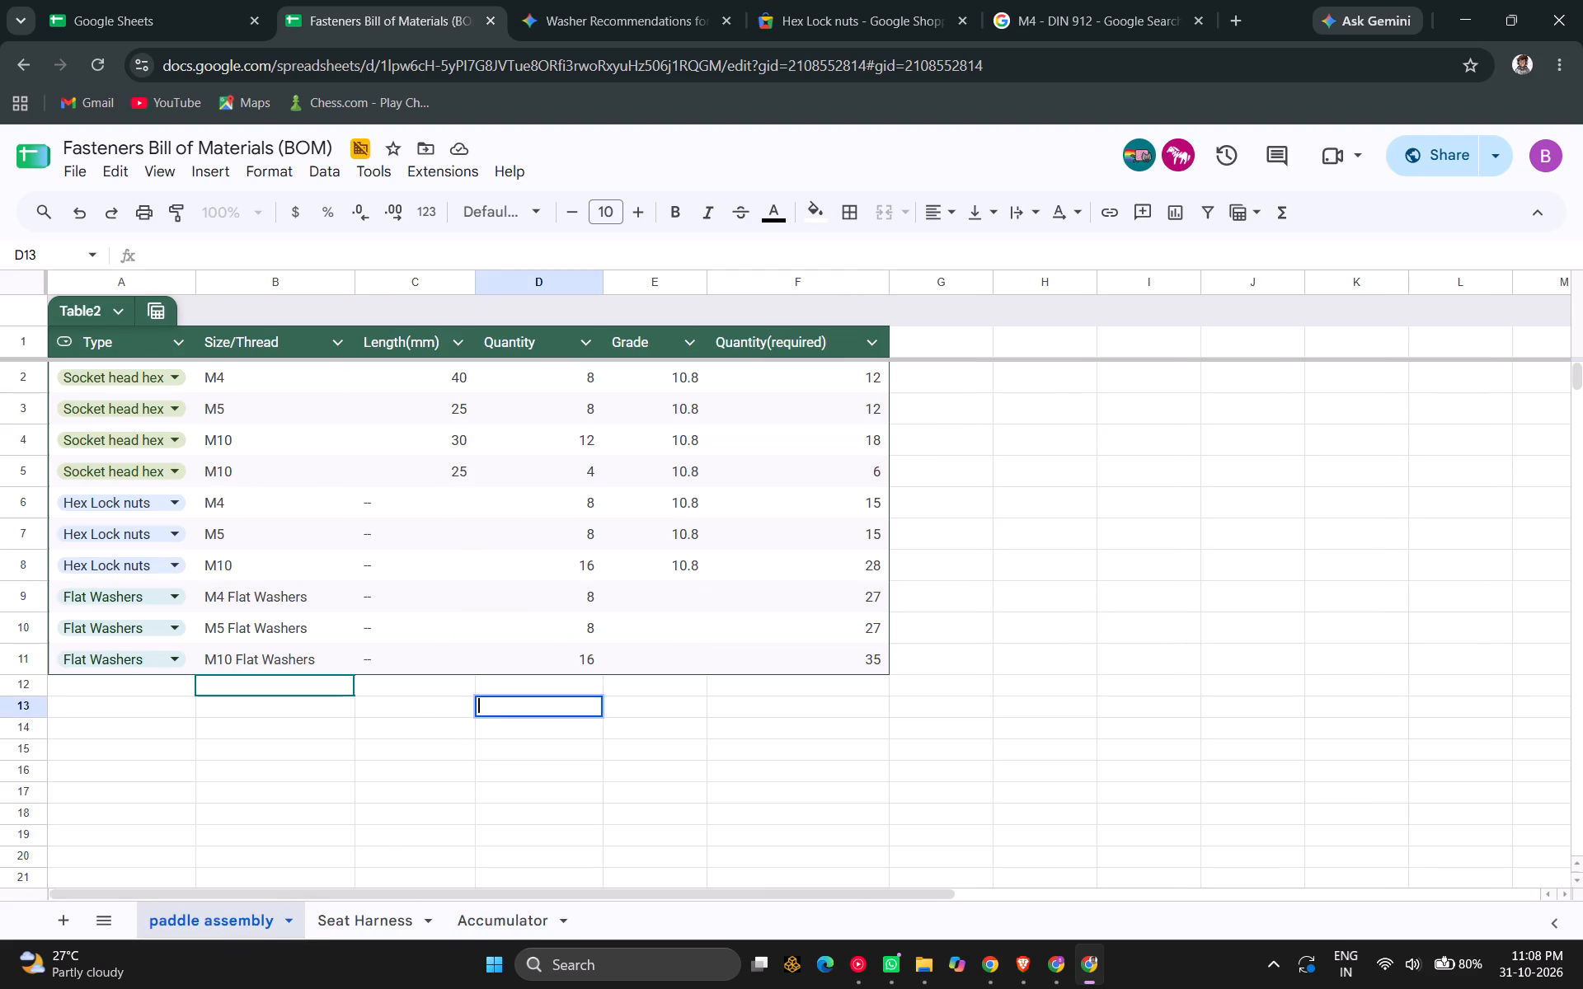
double_click(433, 739)
click(355, 925)
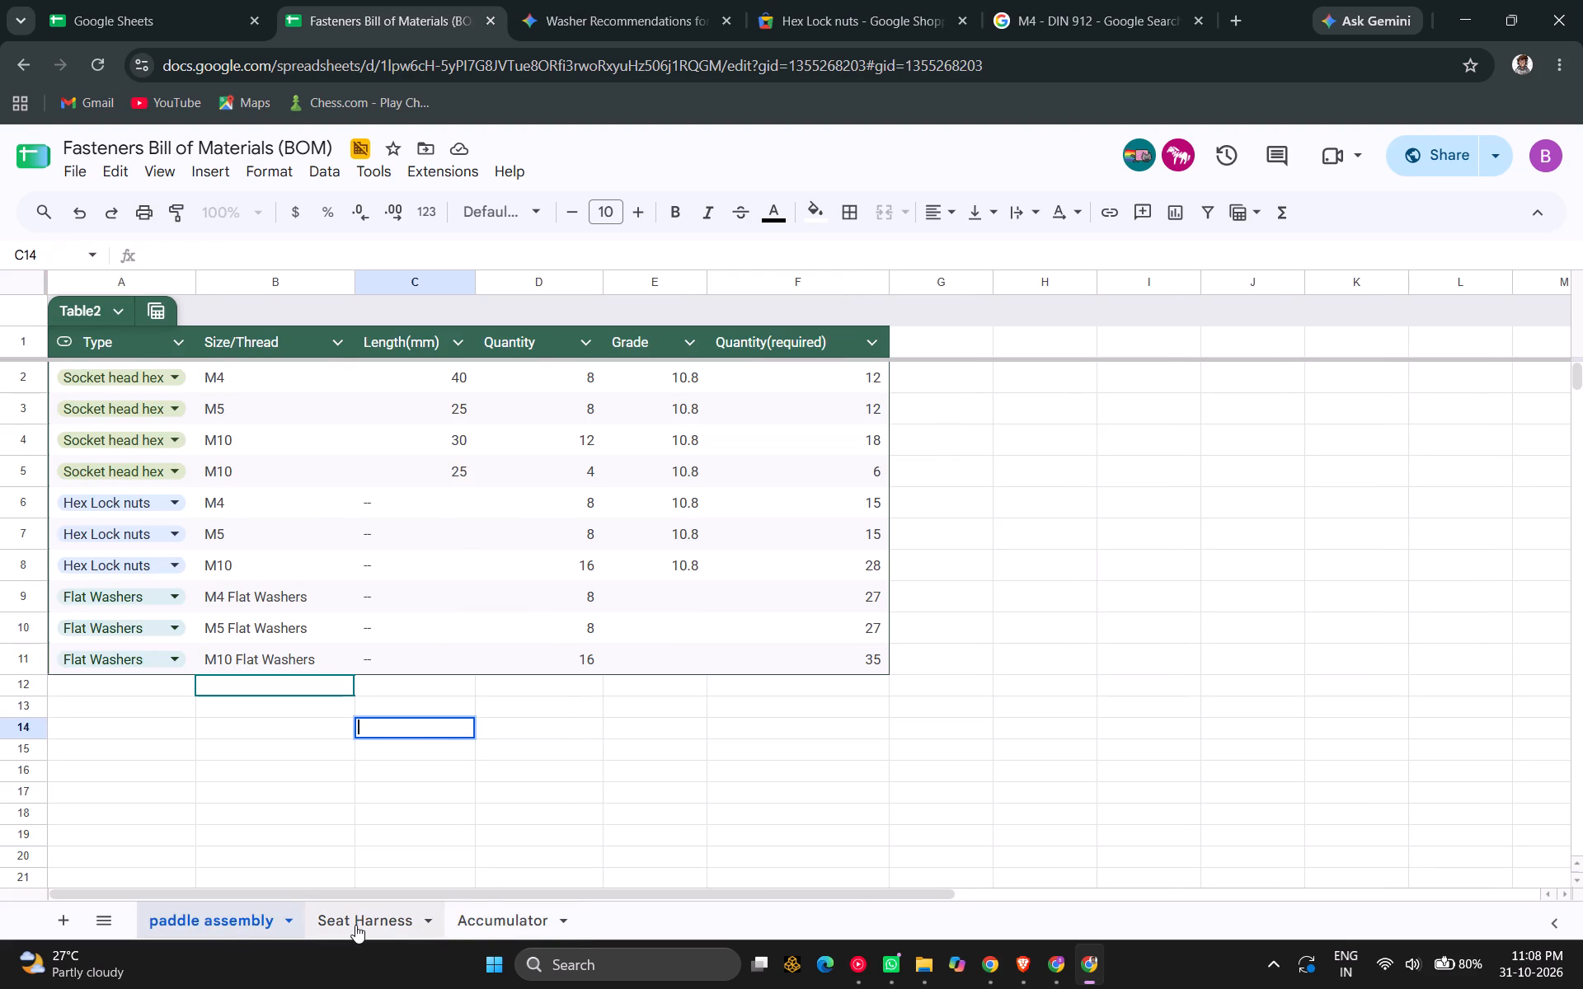
click(486, 921)
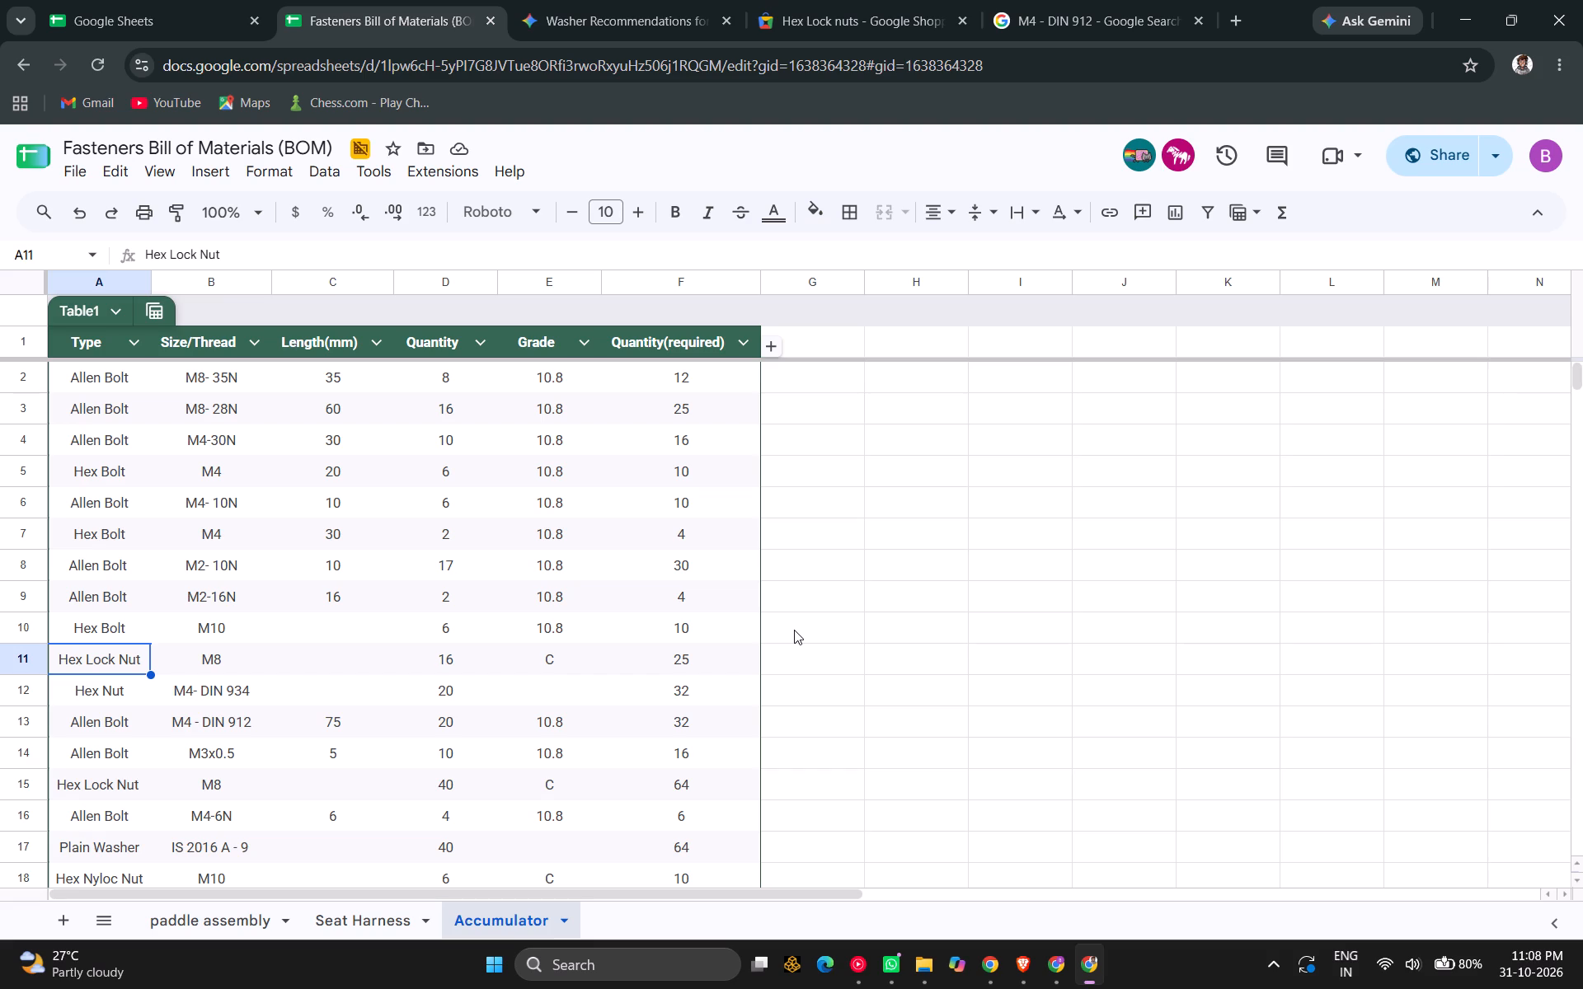
scroll(794, 630, up, 3)
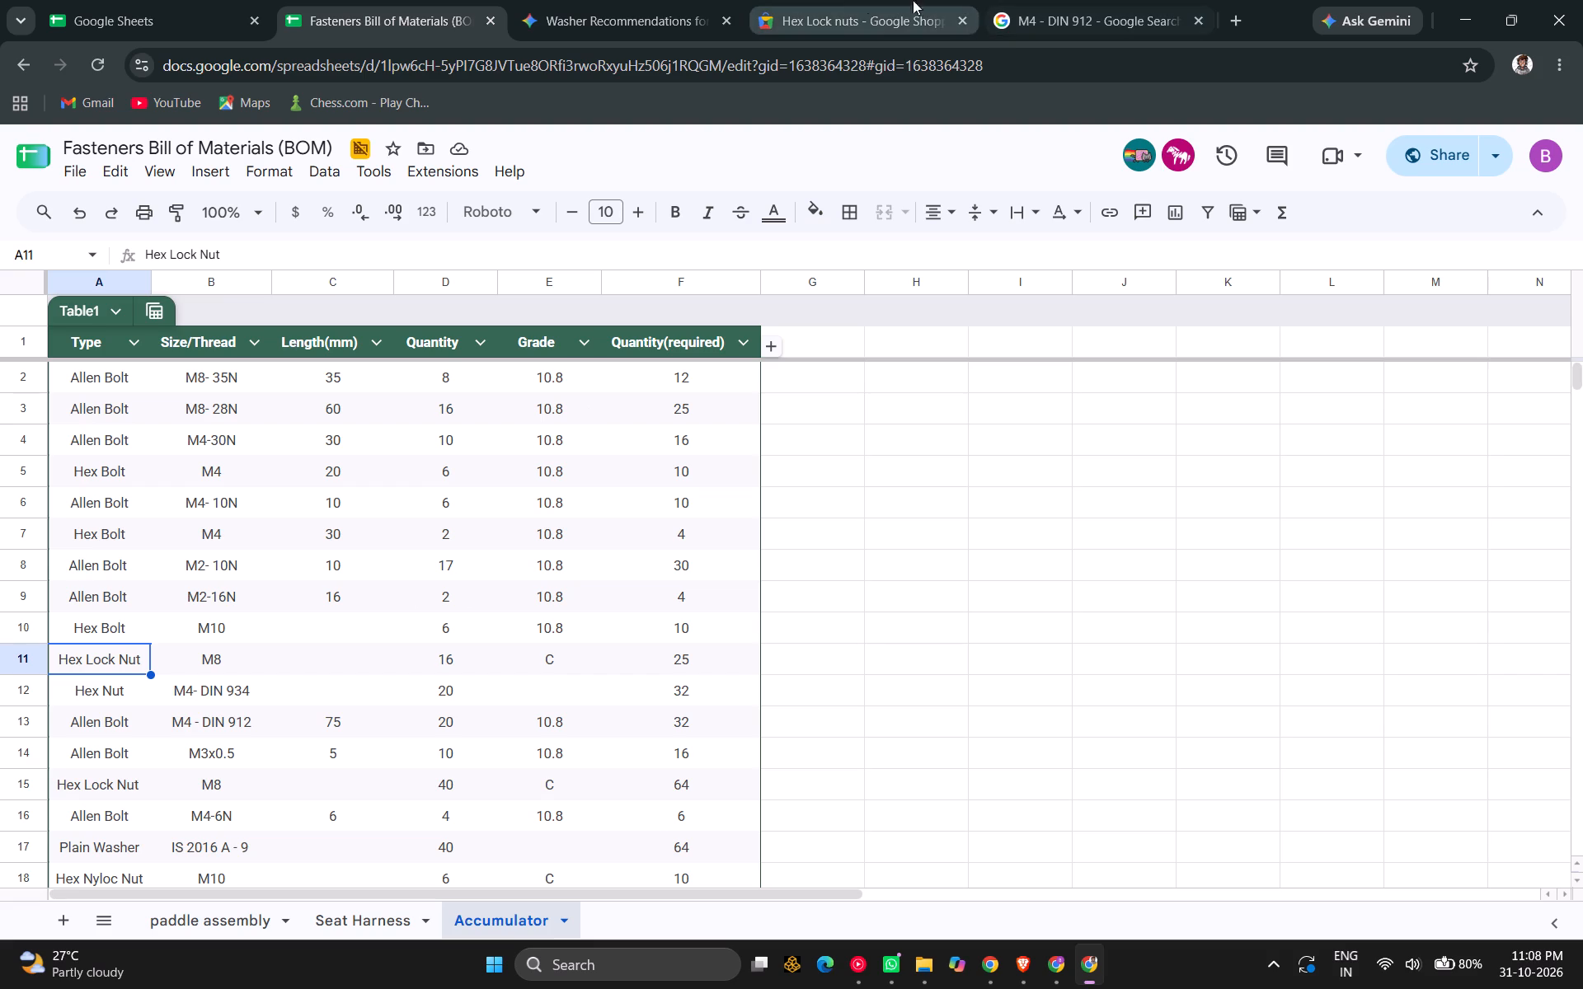
scroll(670, 640, down, 2)
scroll(656, 736, up, 4)
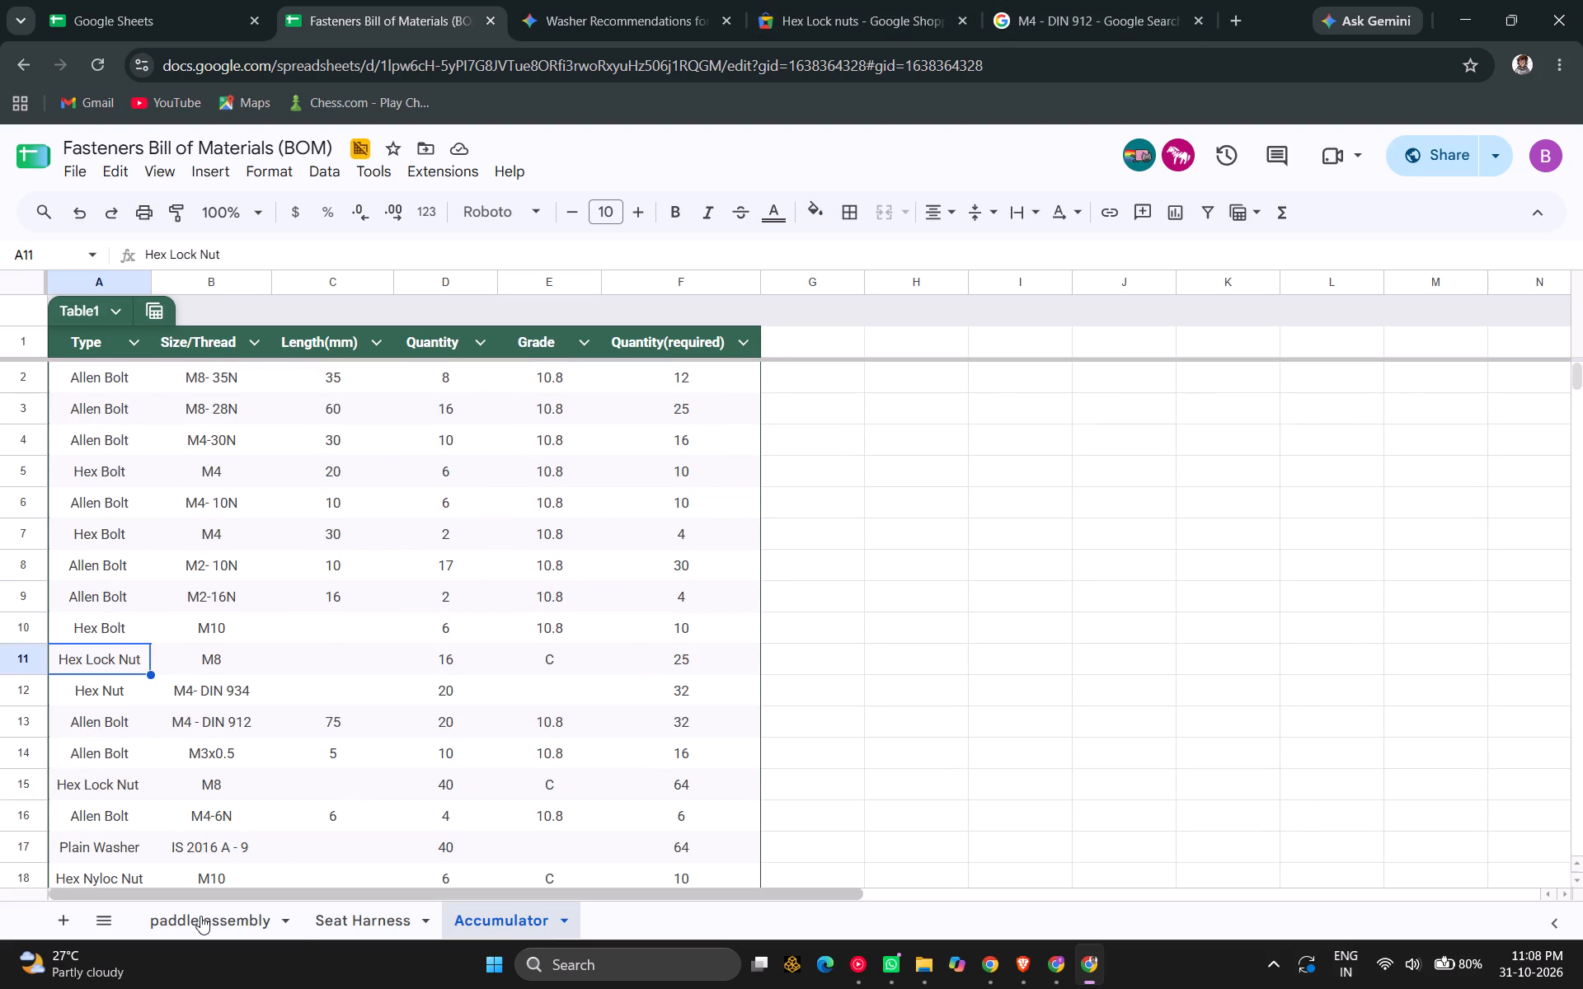
click(200, 916)
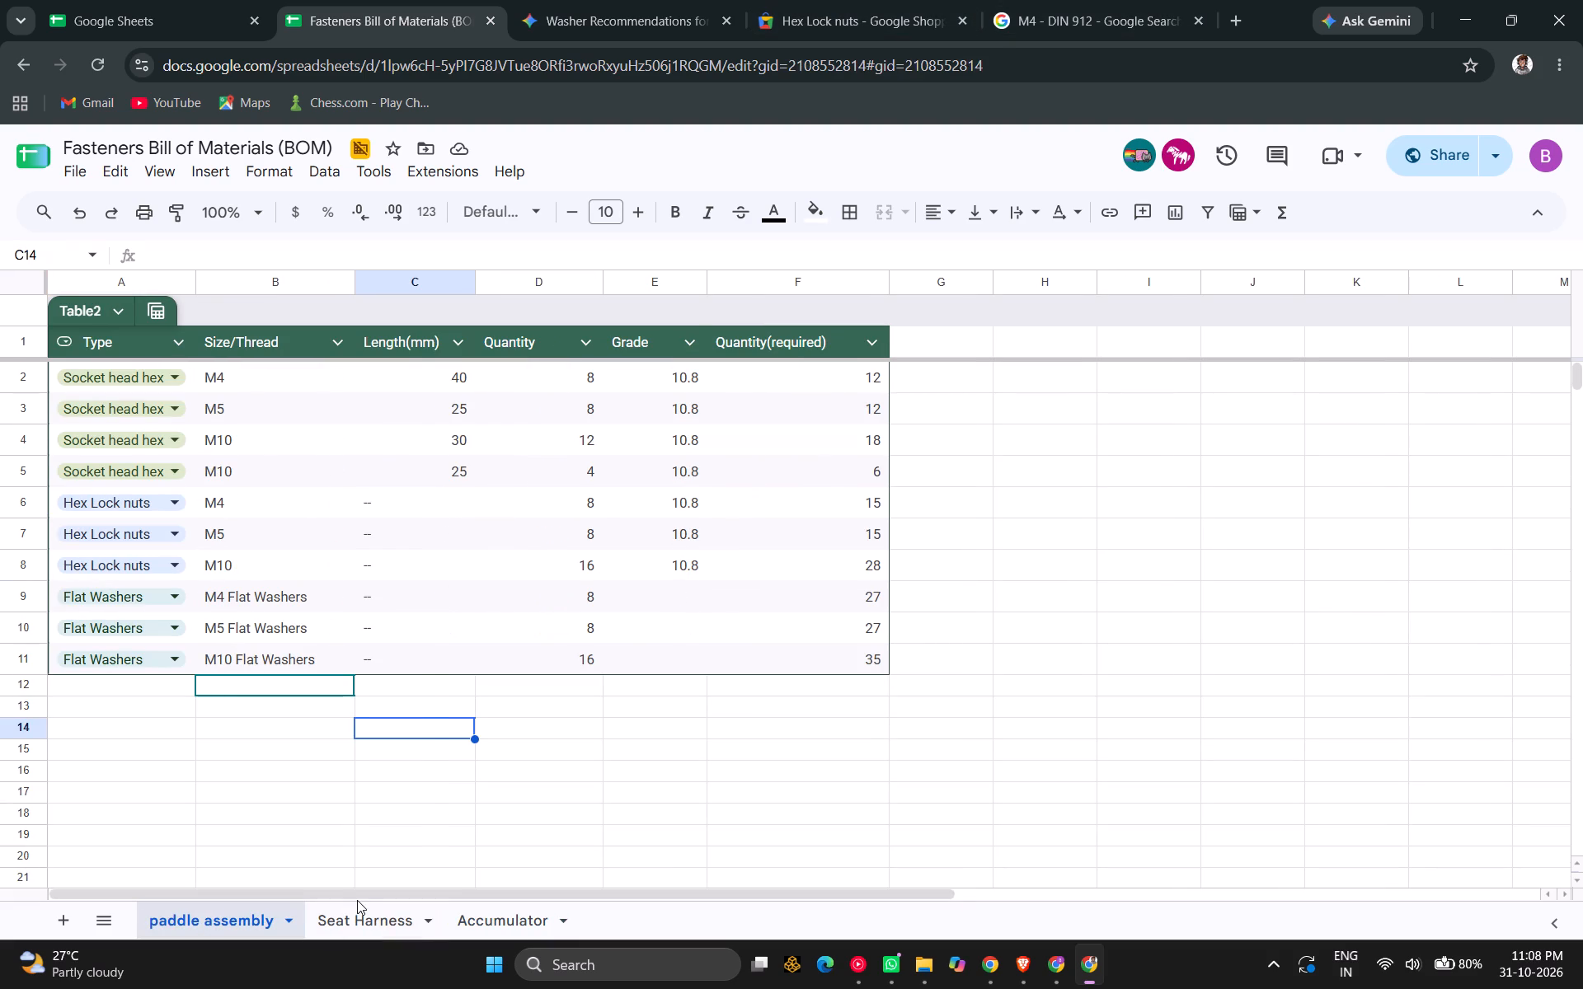
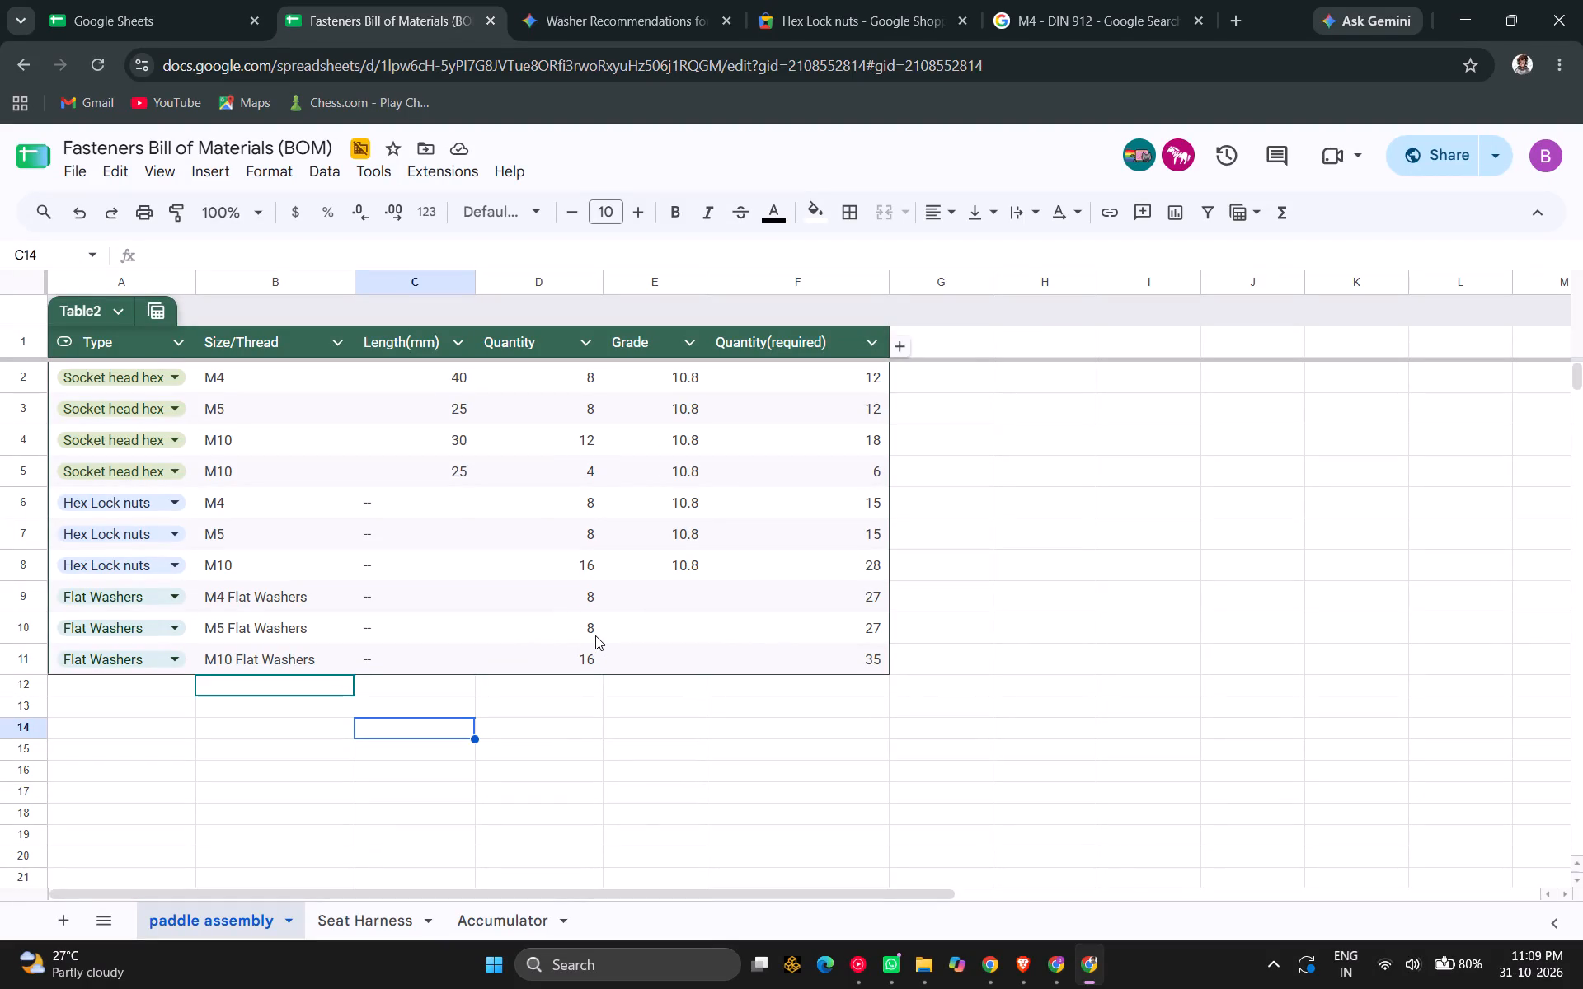
Compare the fastener quantities and required quantities in the Accumulator sheet with those in the paddle assembly sheet.
scroll(577, 644, up, 3)
click(532, 916)
scroll(486, 734, up, 4)
scroll(669, 586, down, 5)
scroll(619, 705, up, 3)
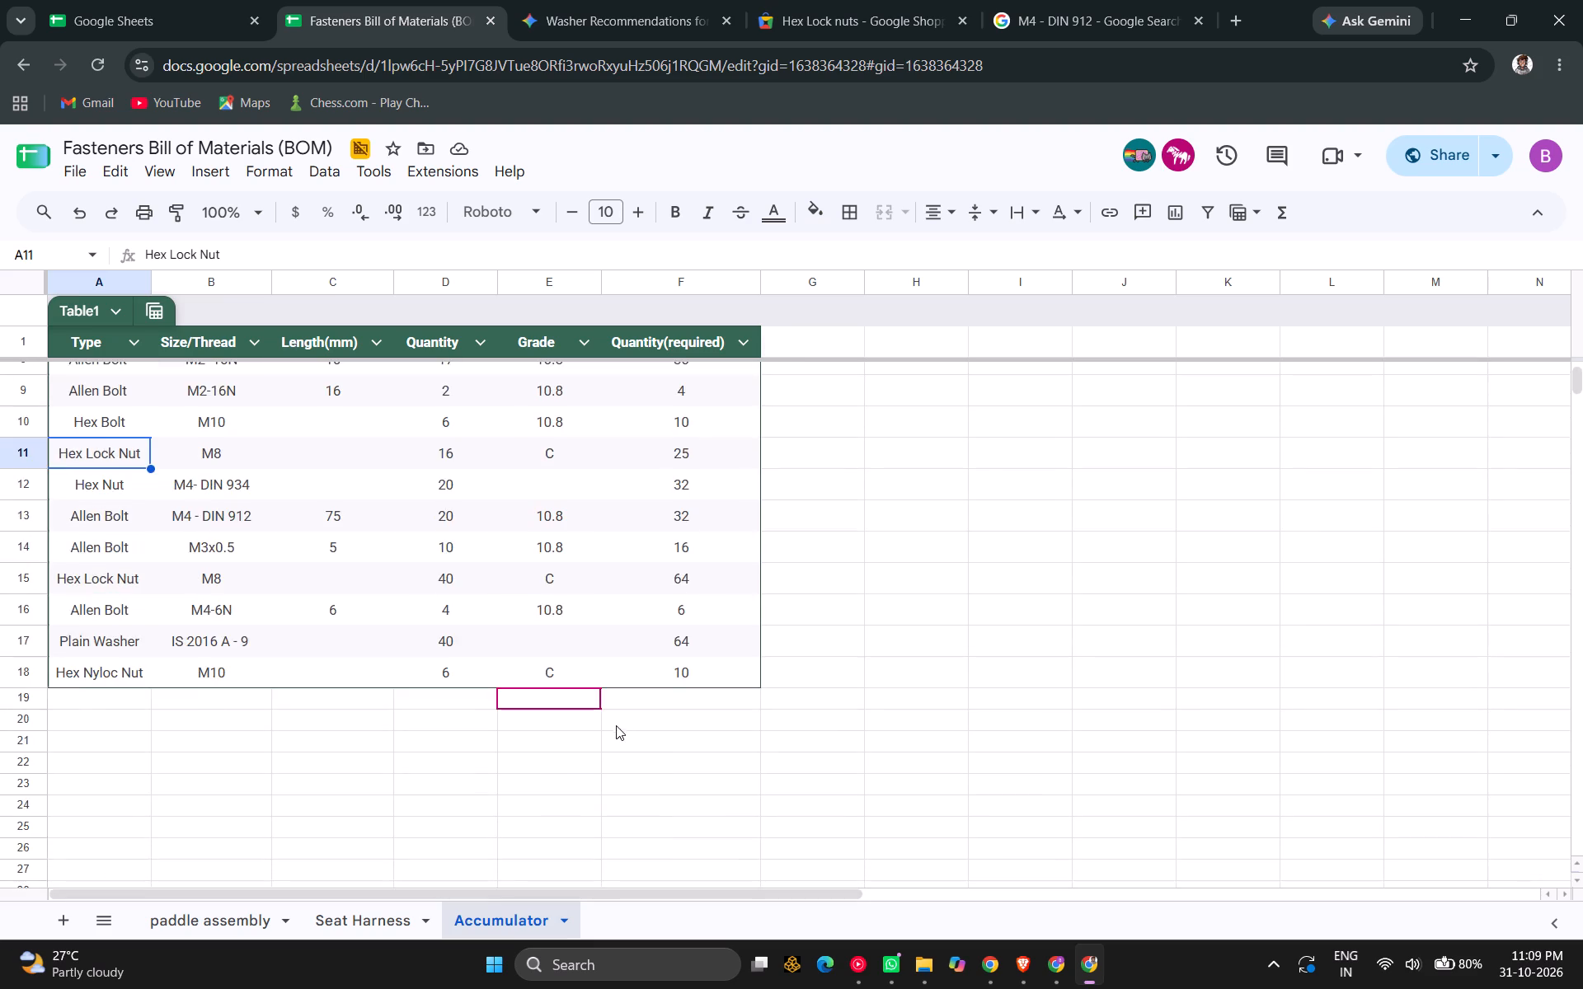
scroll(616, 725, up, 7)
click(332, 921)
click(192, 907)
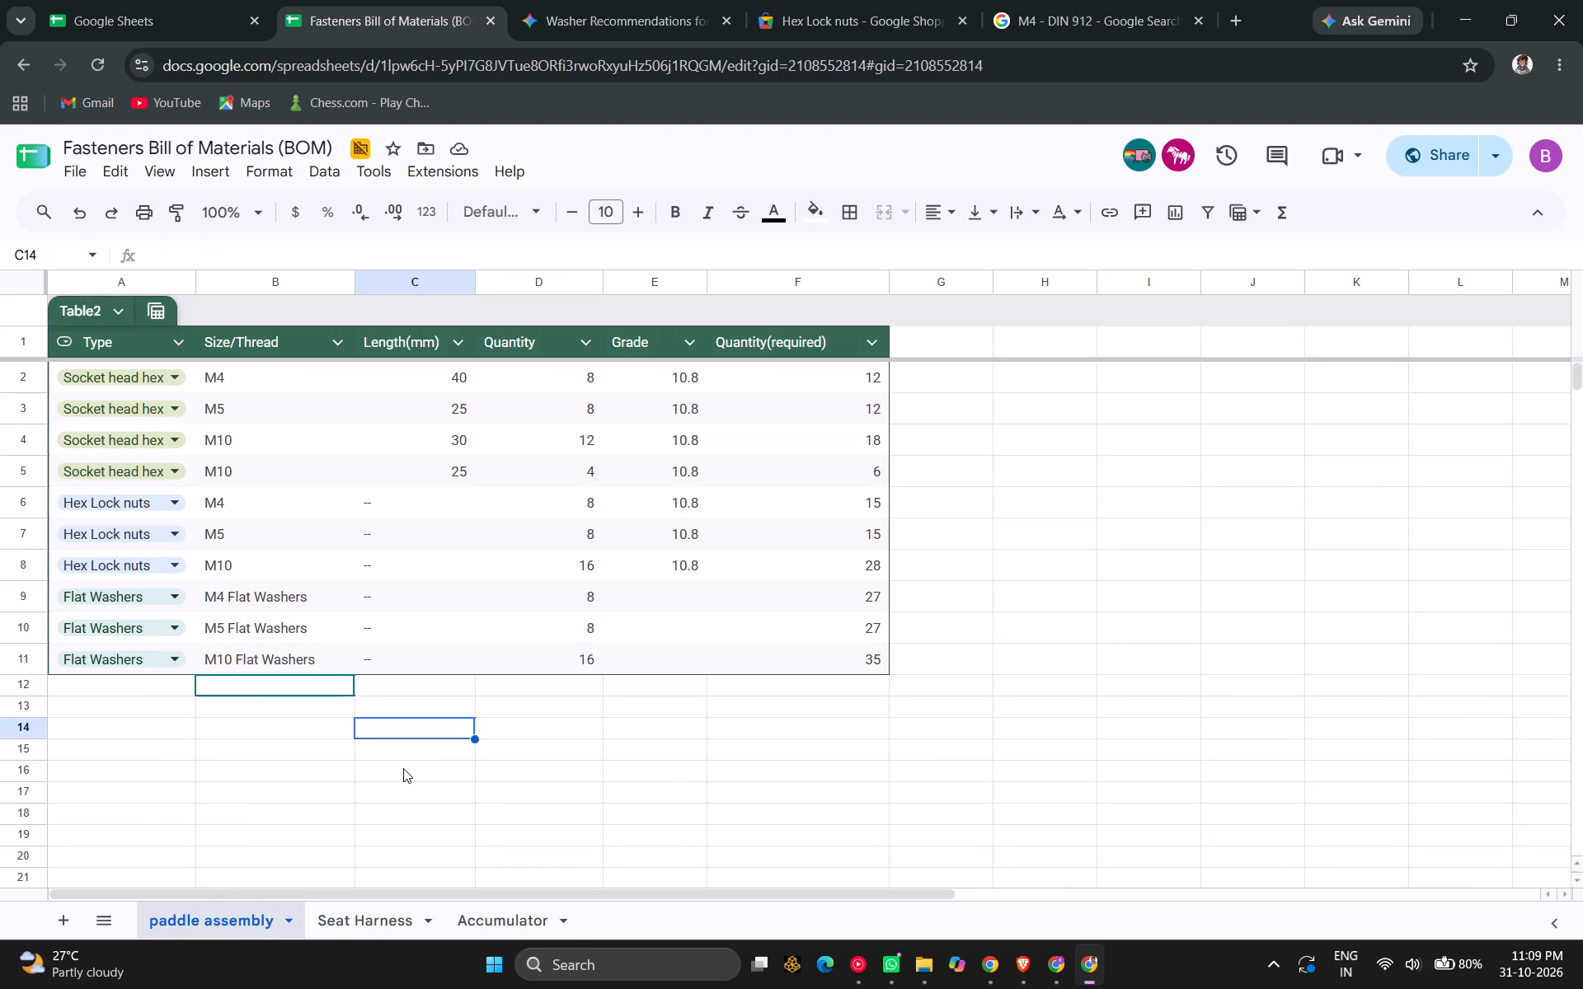
double_click(302, 771)
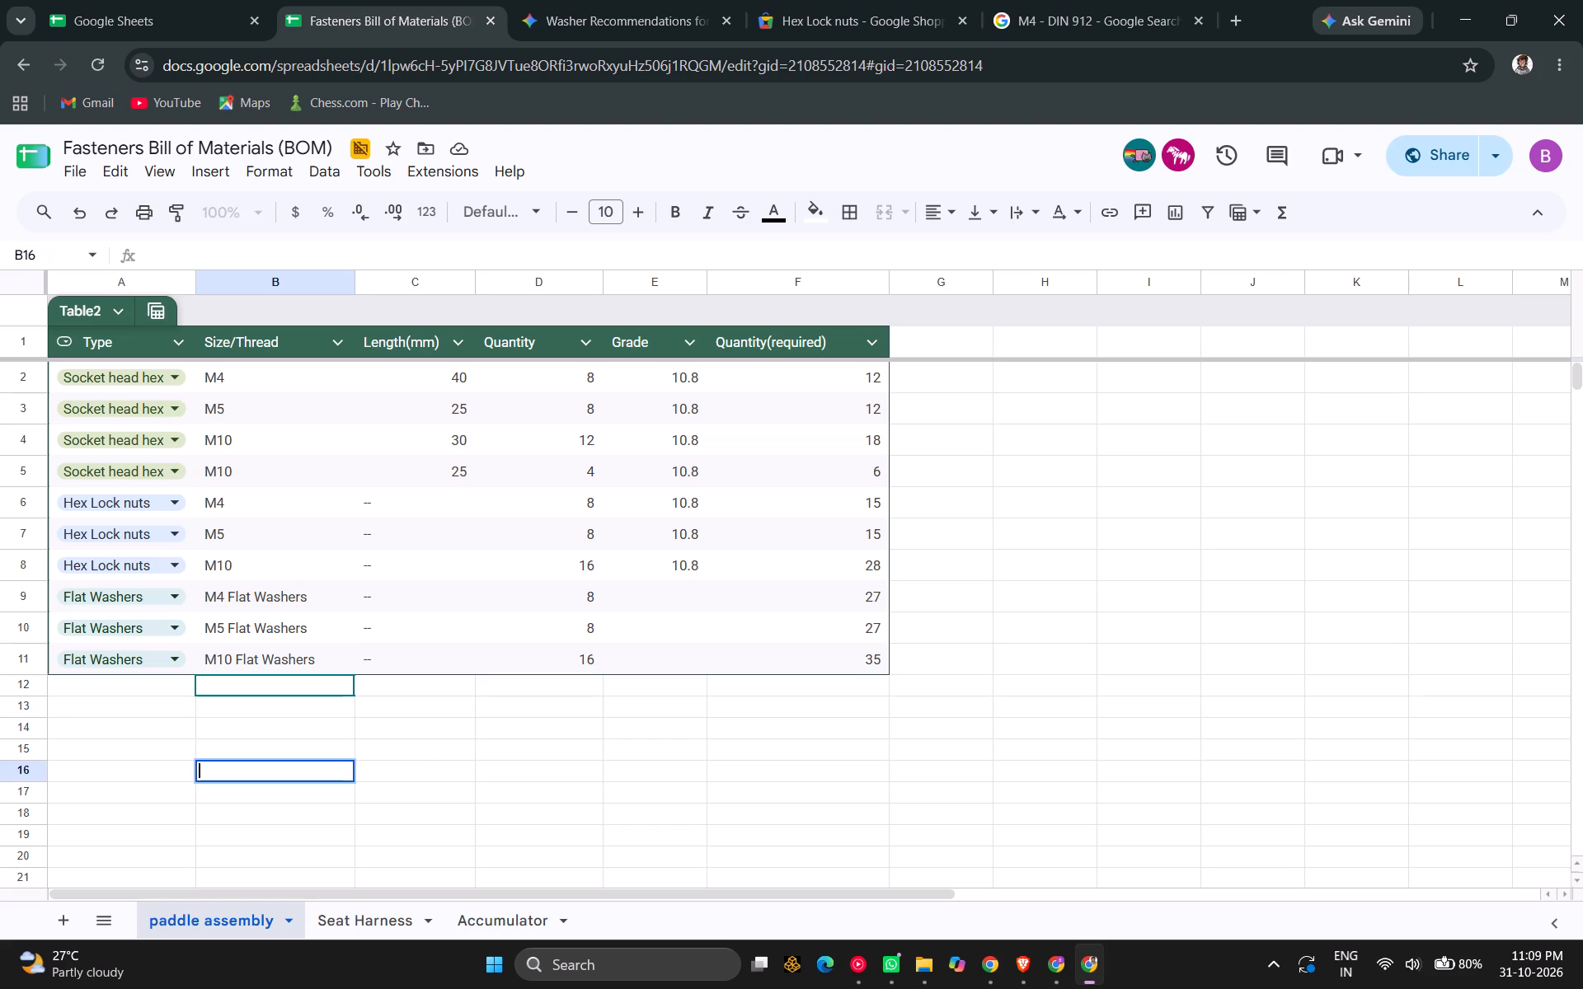
double_click(303, 744)
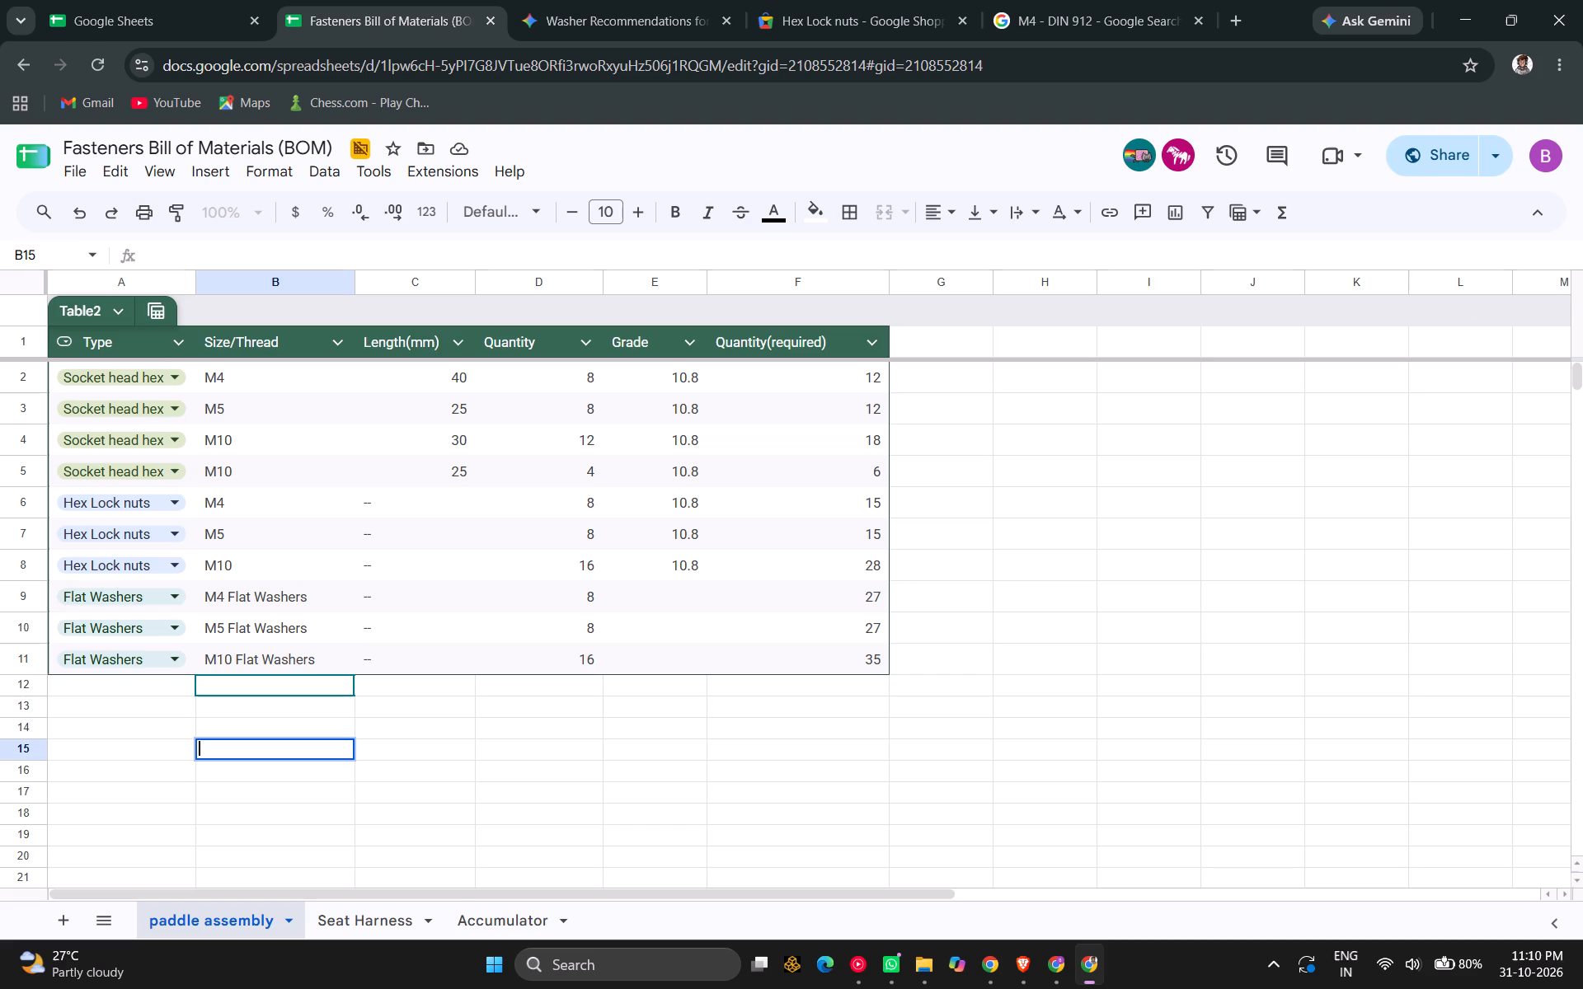
click(526, 926)
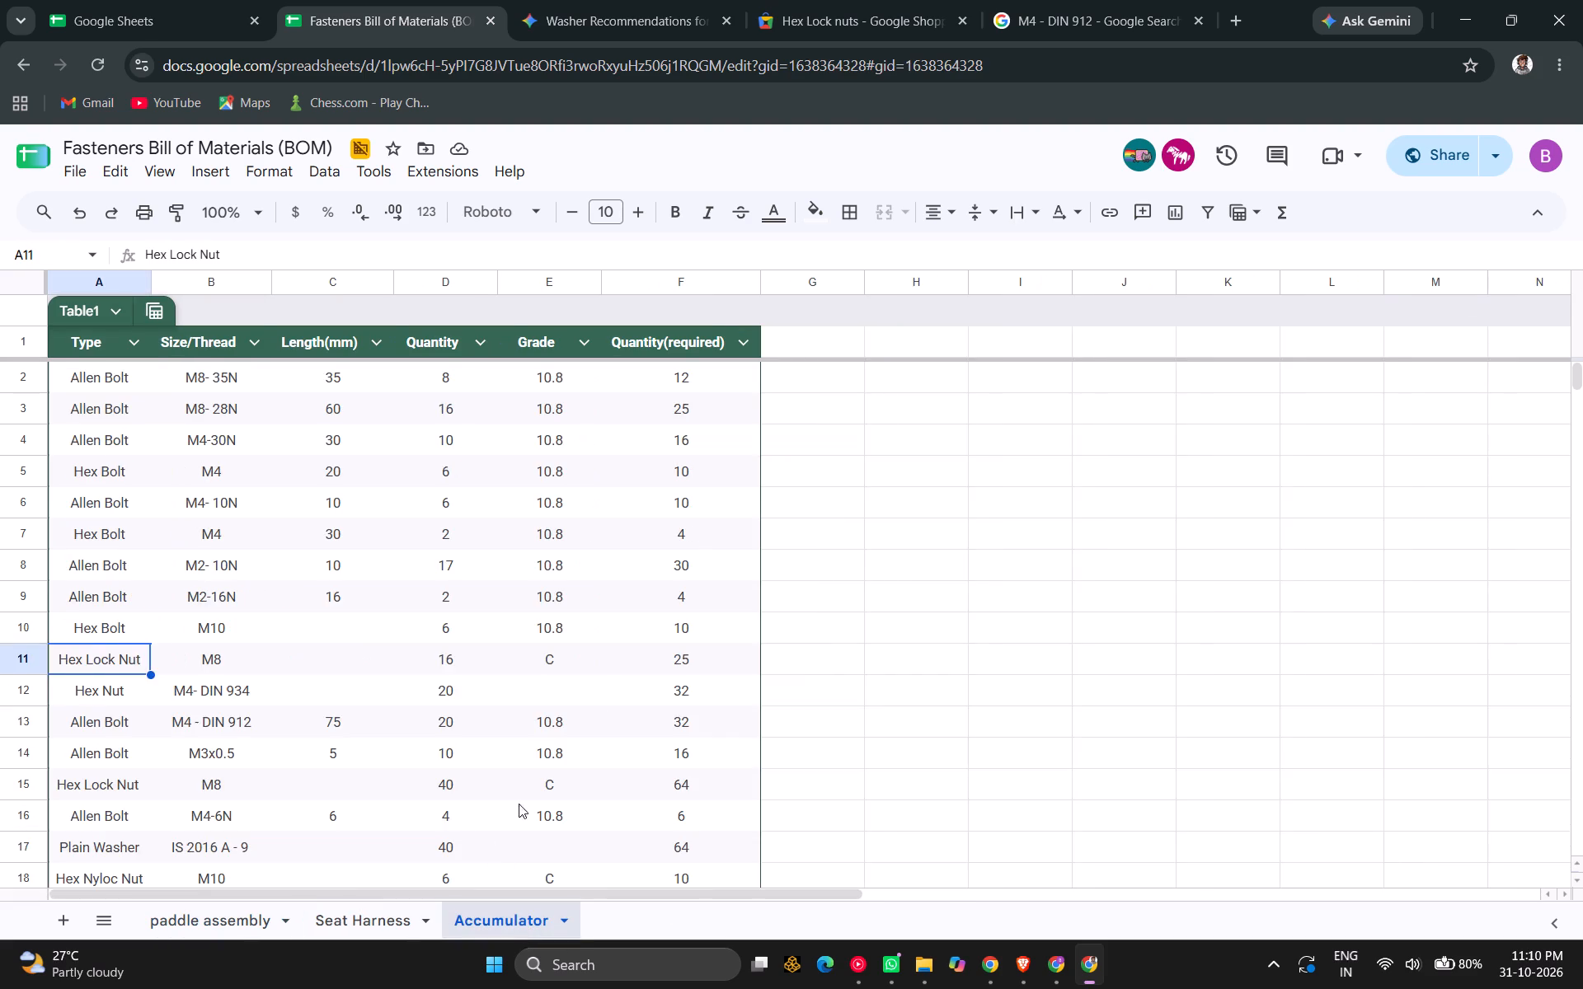
scroll(592, 701, down, 3)
scroll(622, 697, up, 5)
scroll(624, 703, down, 1)
scroll(624, 703, up, 4)
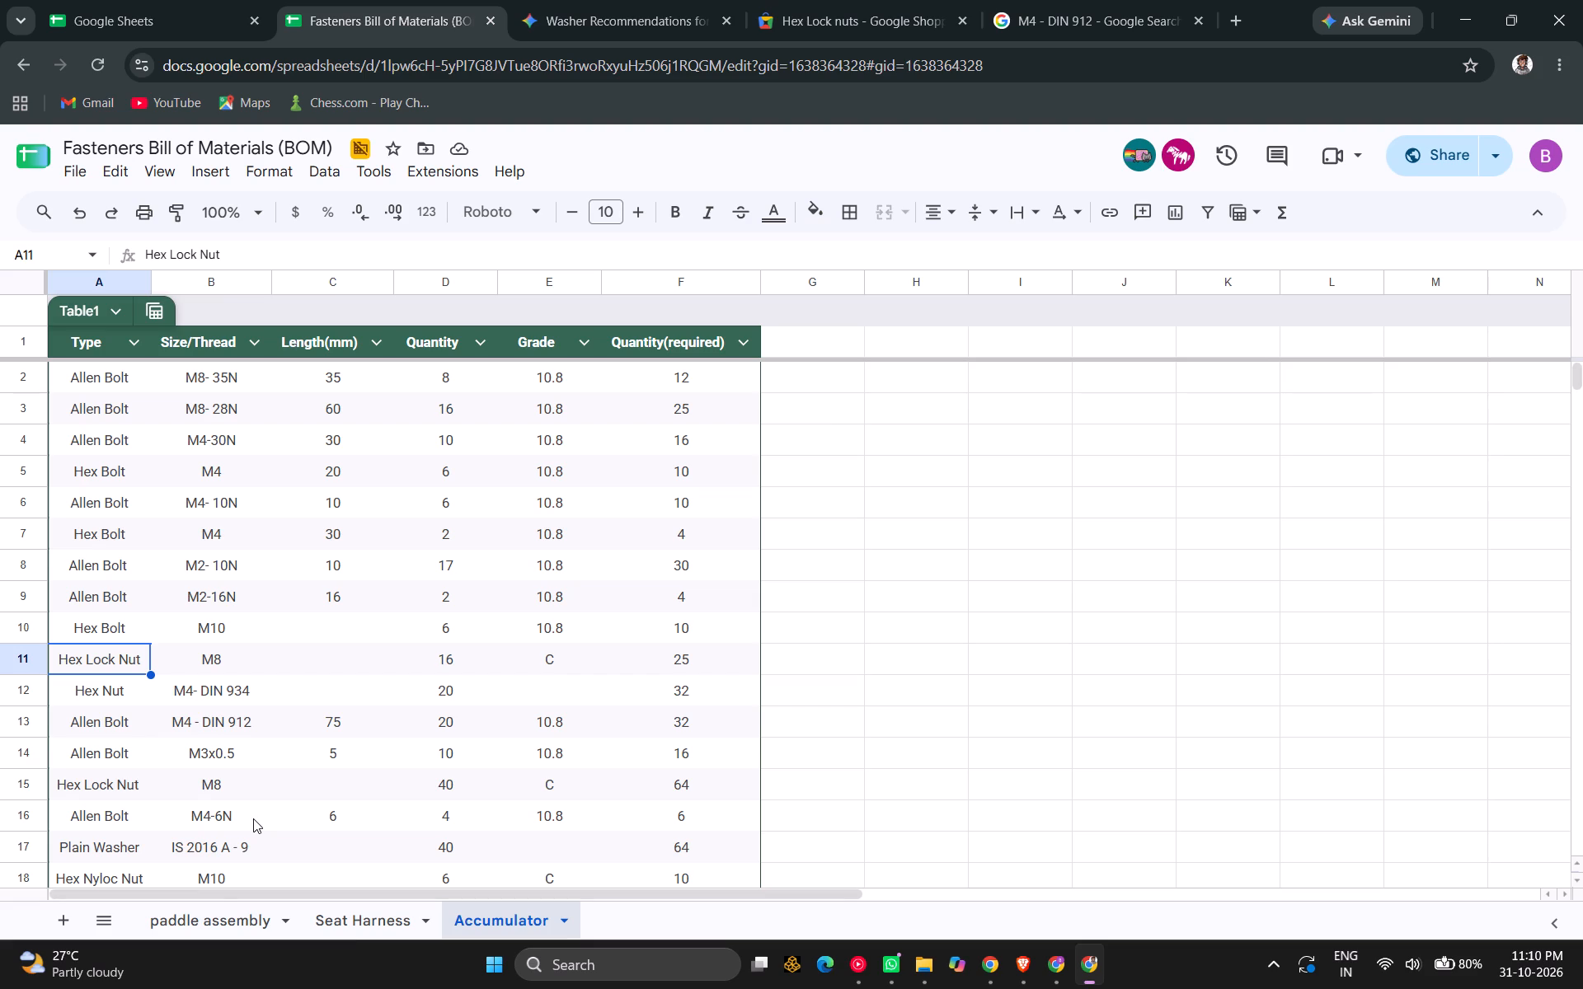
In the paddle assembly sheet, set the Quantity of M4 and M5 flat washers to 16 each and M10 flat washers to 32.
click(206, 919)
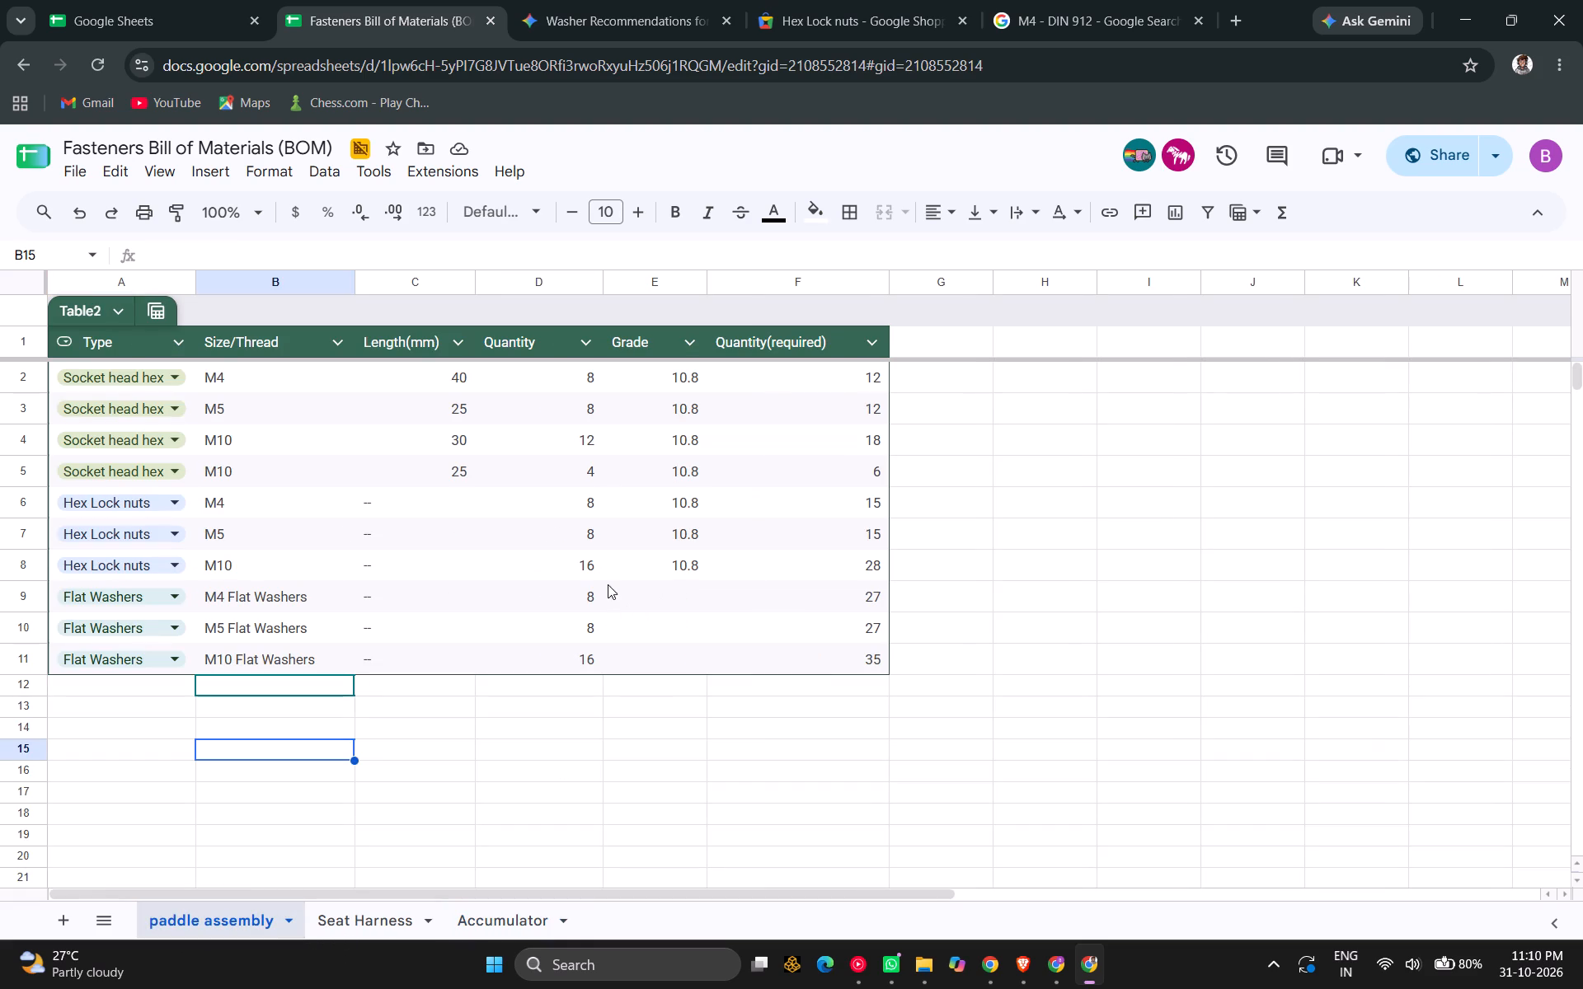
double_click(583, 601)
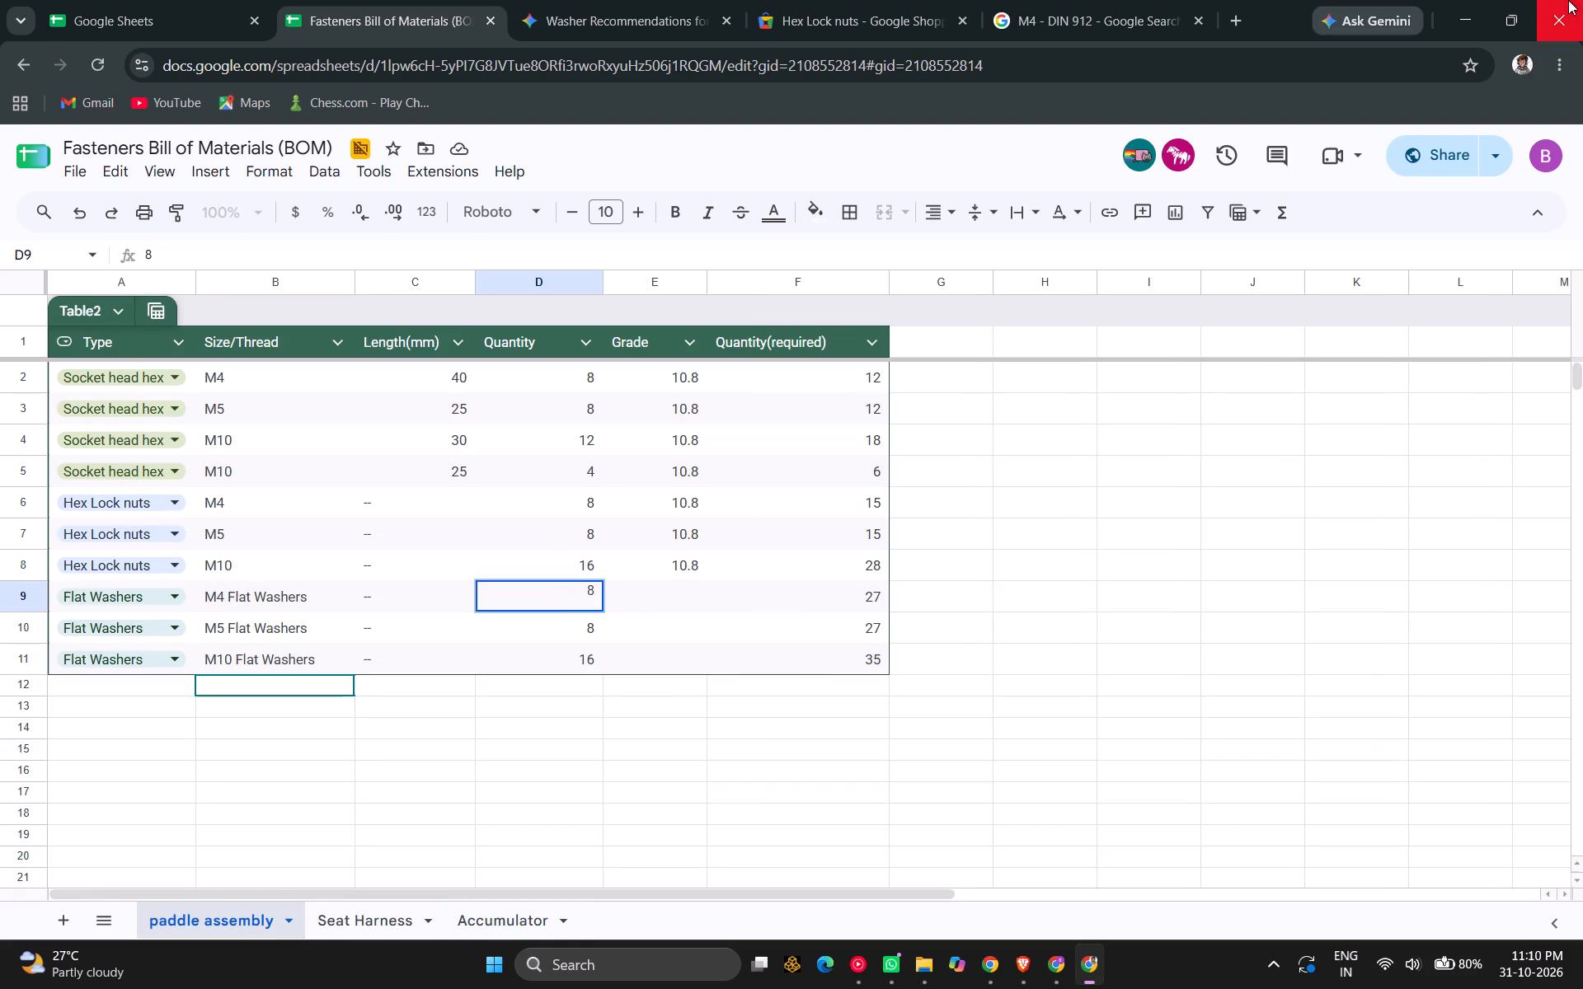
key(1)
key(BackSpace)
key(BackSpace)
text(16)
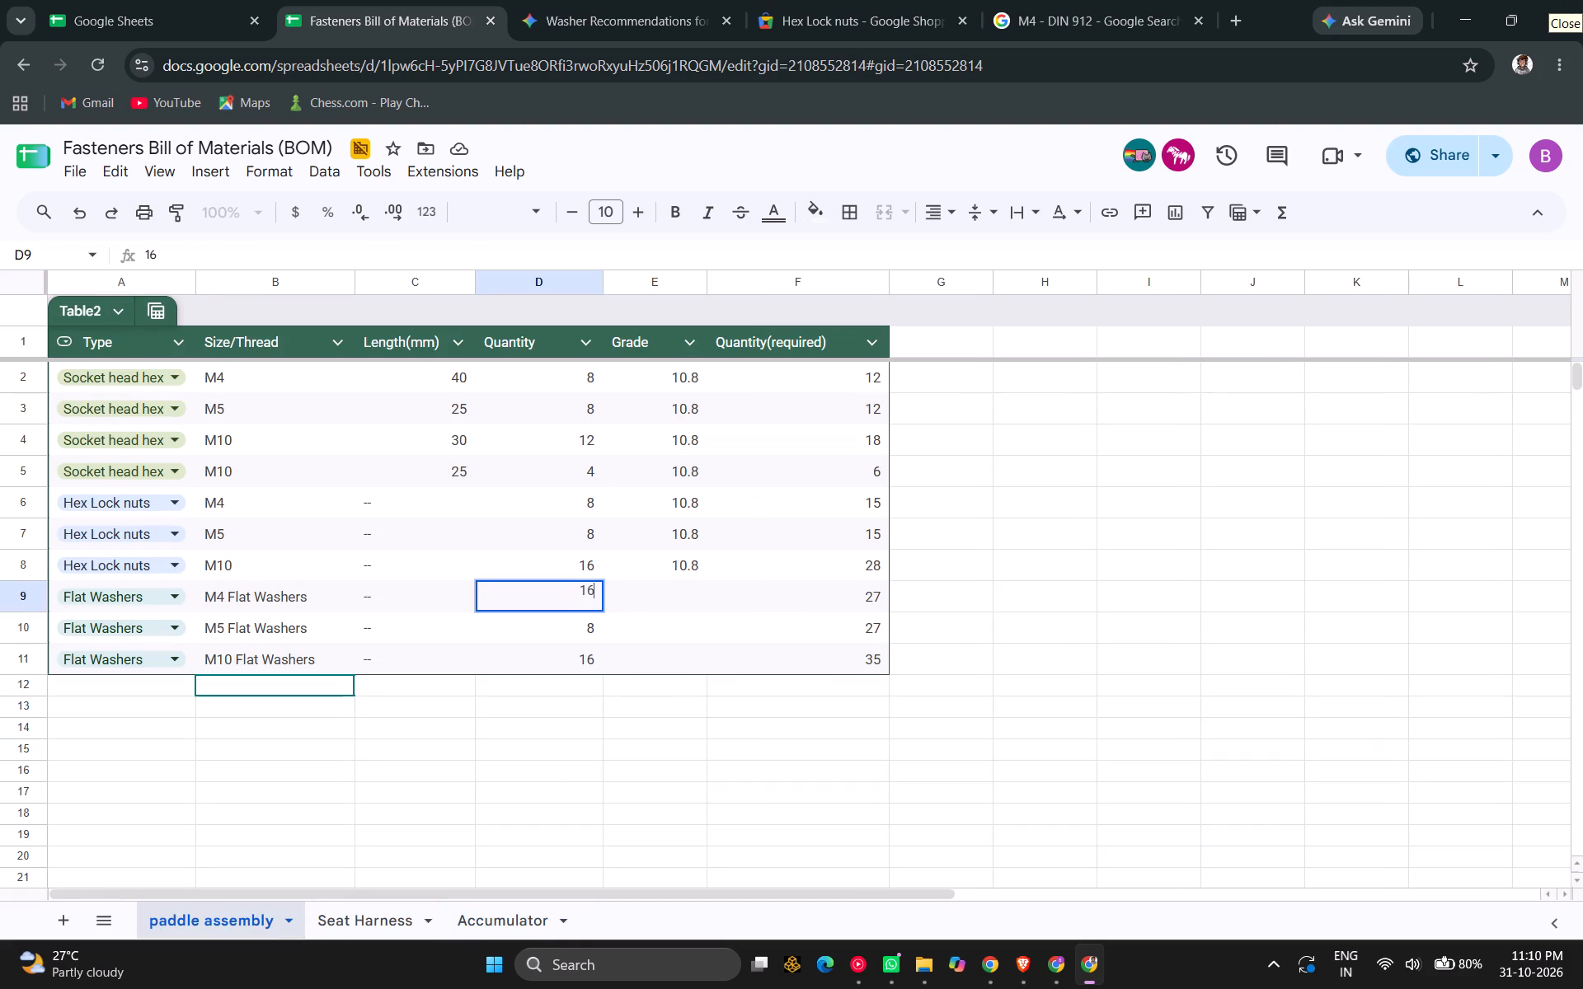
double_click(594, 630)
key(BackSpace)
text(16)
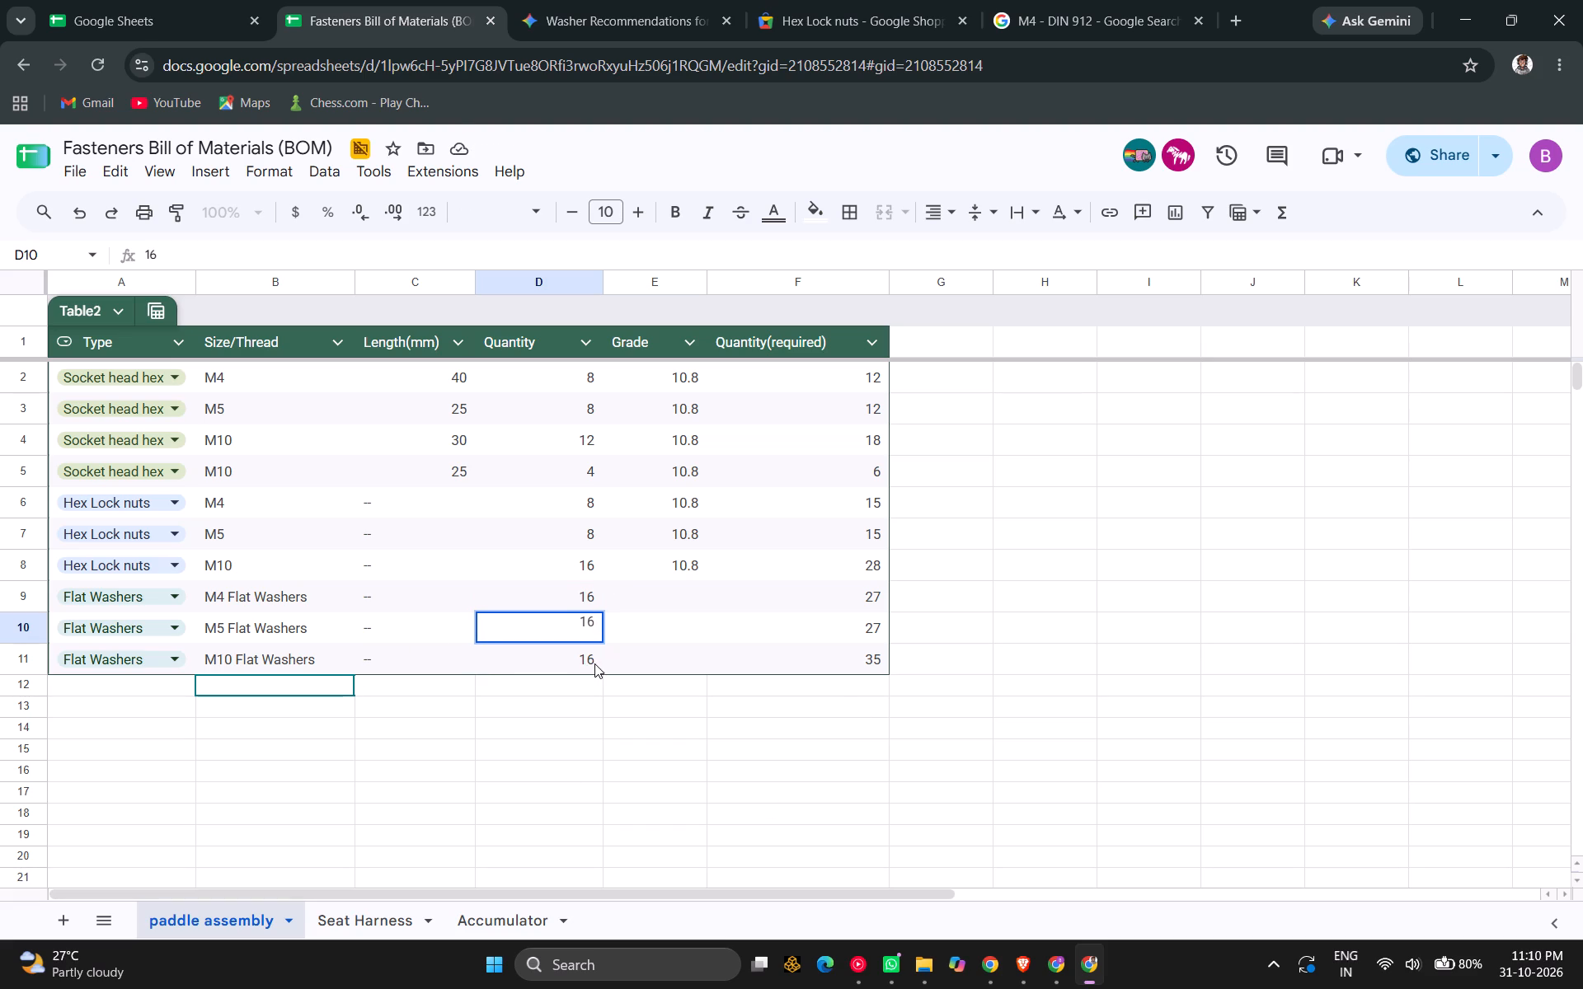
double_click(594, 664)
key(BackSpace)
key(BackSpace)
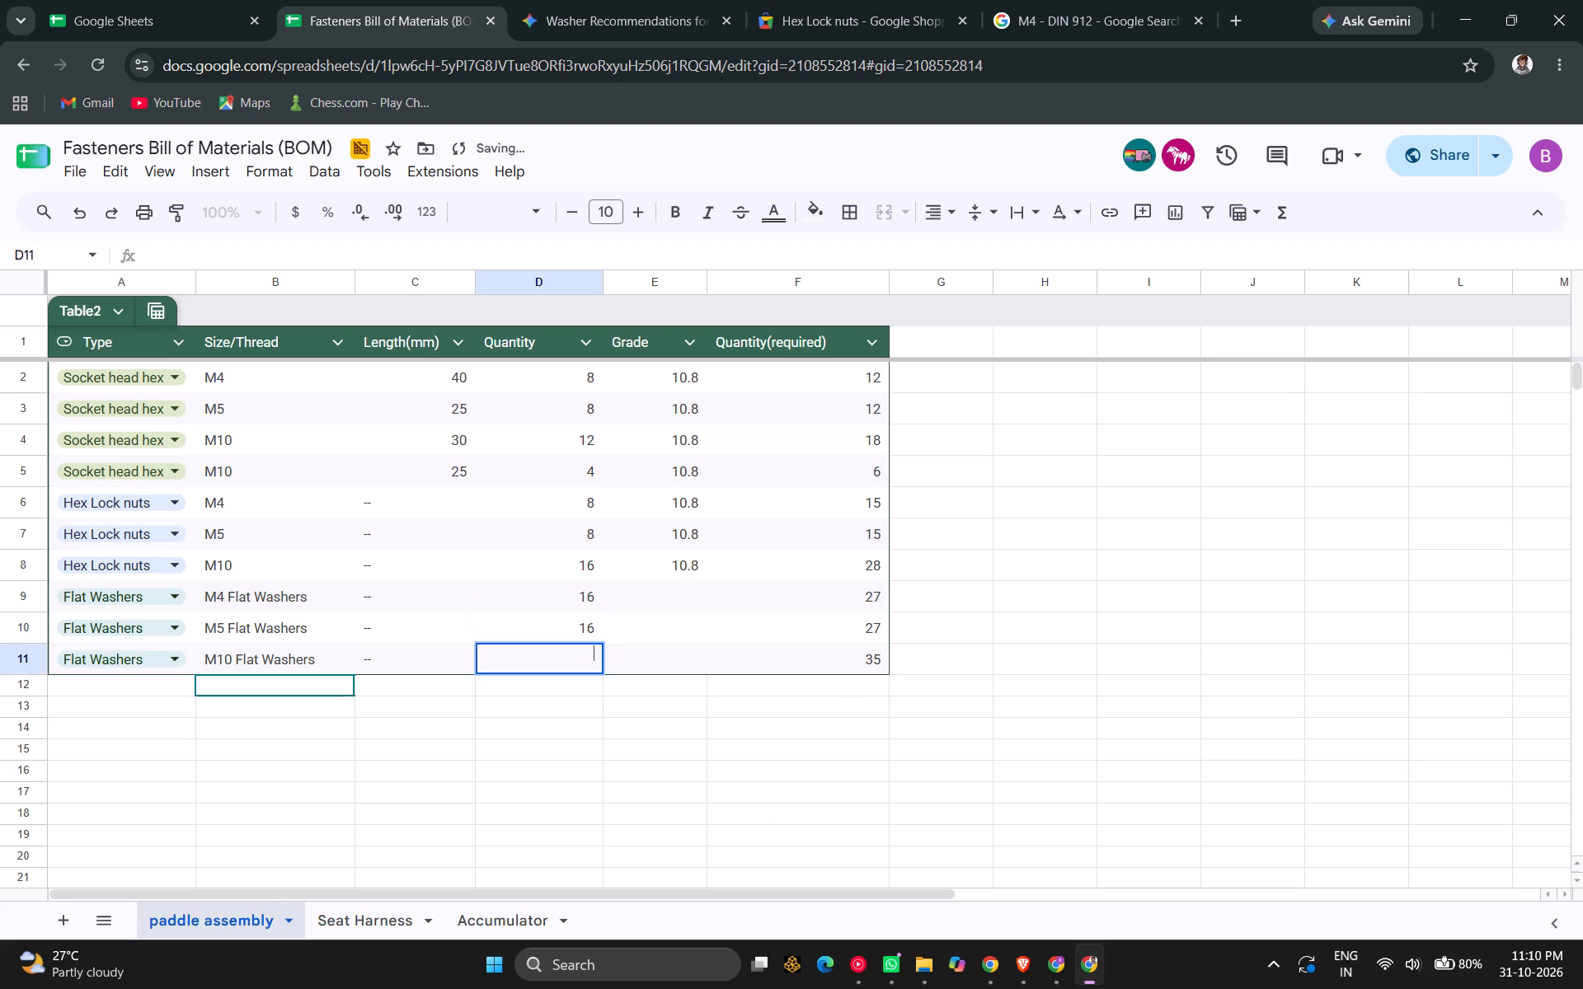
text(32)
click(874, 624)
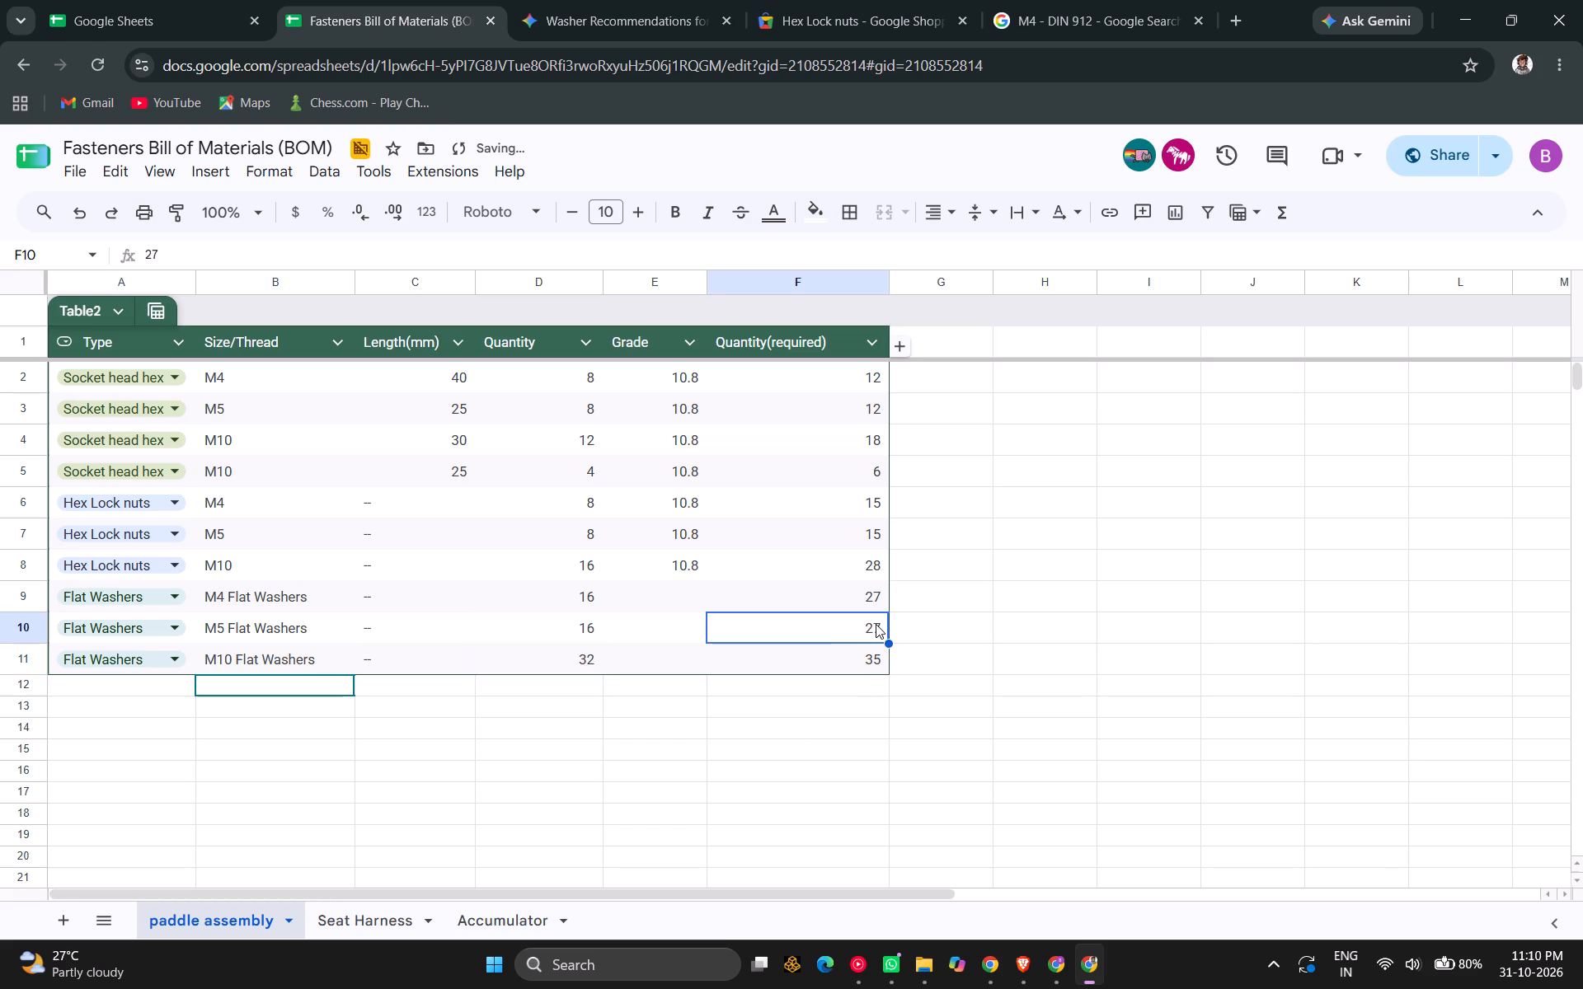
Check the flat washers' required quantities in the paddle assembly sheet against the required quantities in the Accumulator sheet.
click(876, 593)
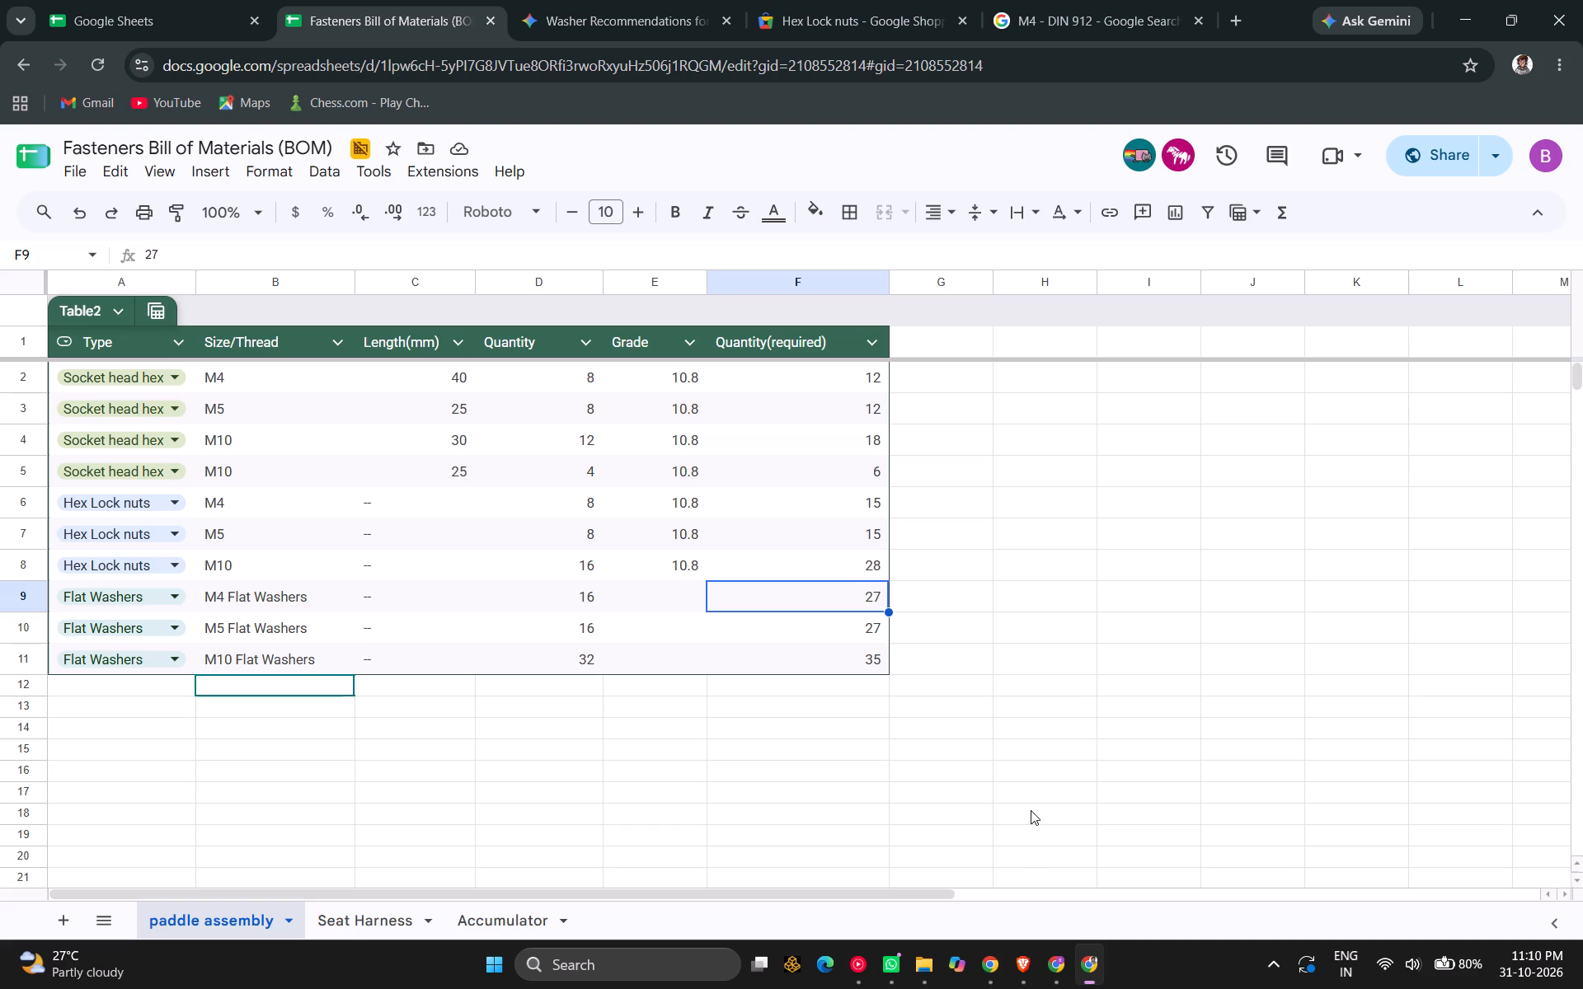
double_click(883, 659)
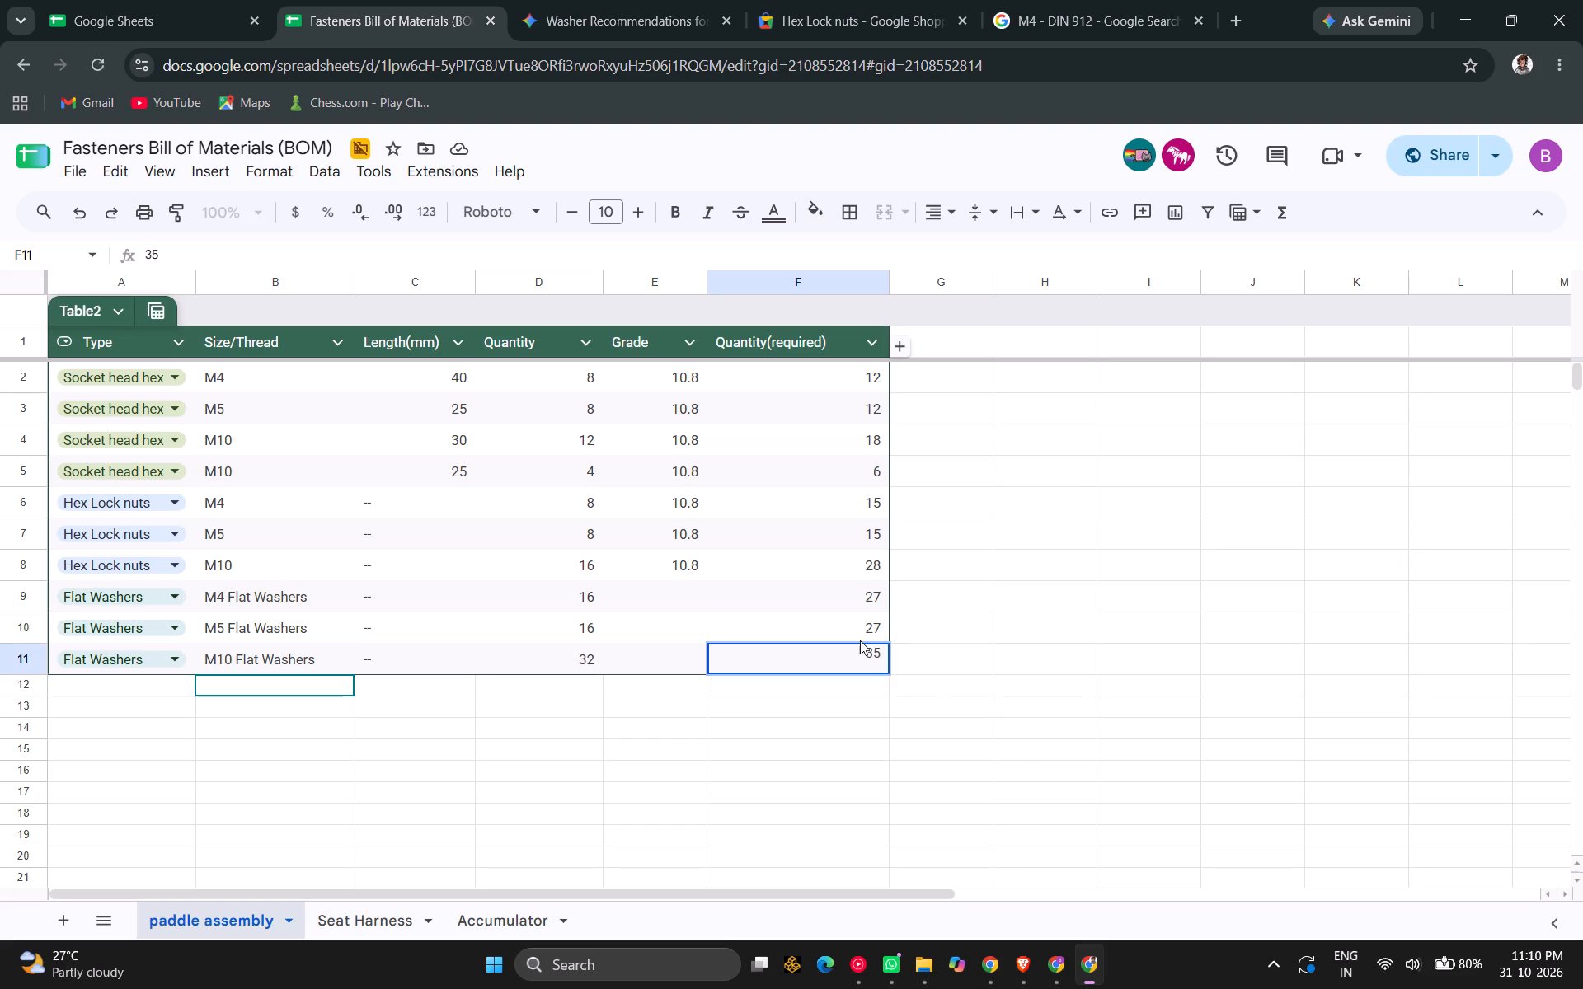
scroll(943, 707, up, 6)
click(503, 926)
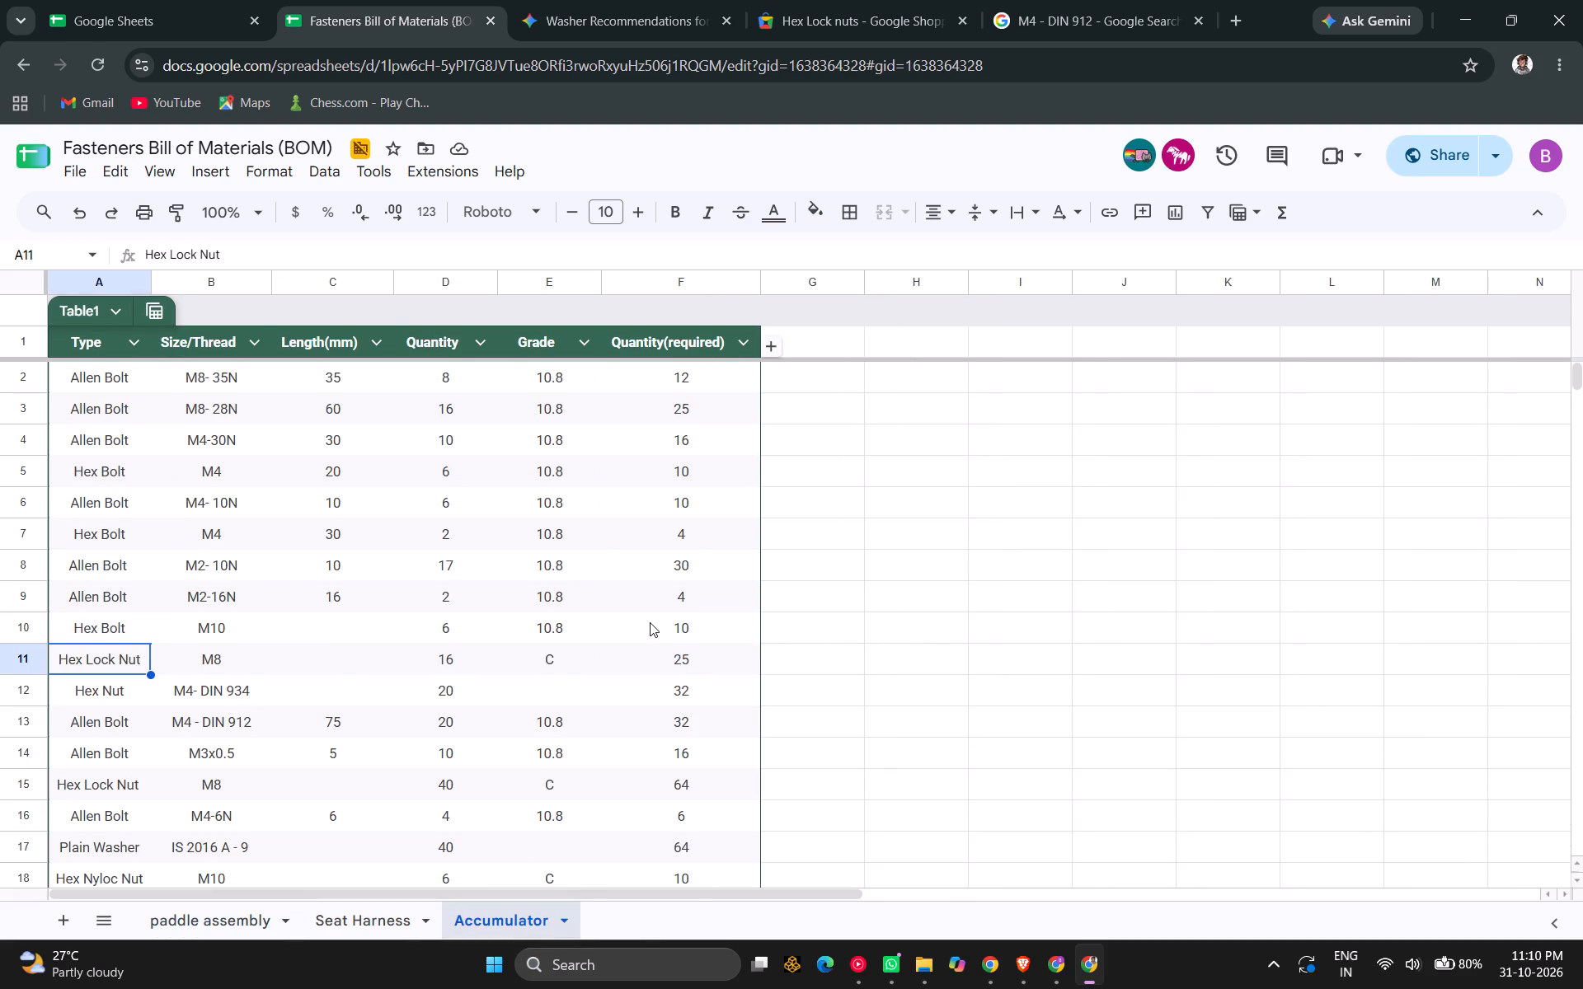
scroll(650, 622, down, 4)
scroll(650, 599, up, 1)
scroll(654, 524, up, 10)
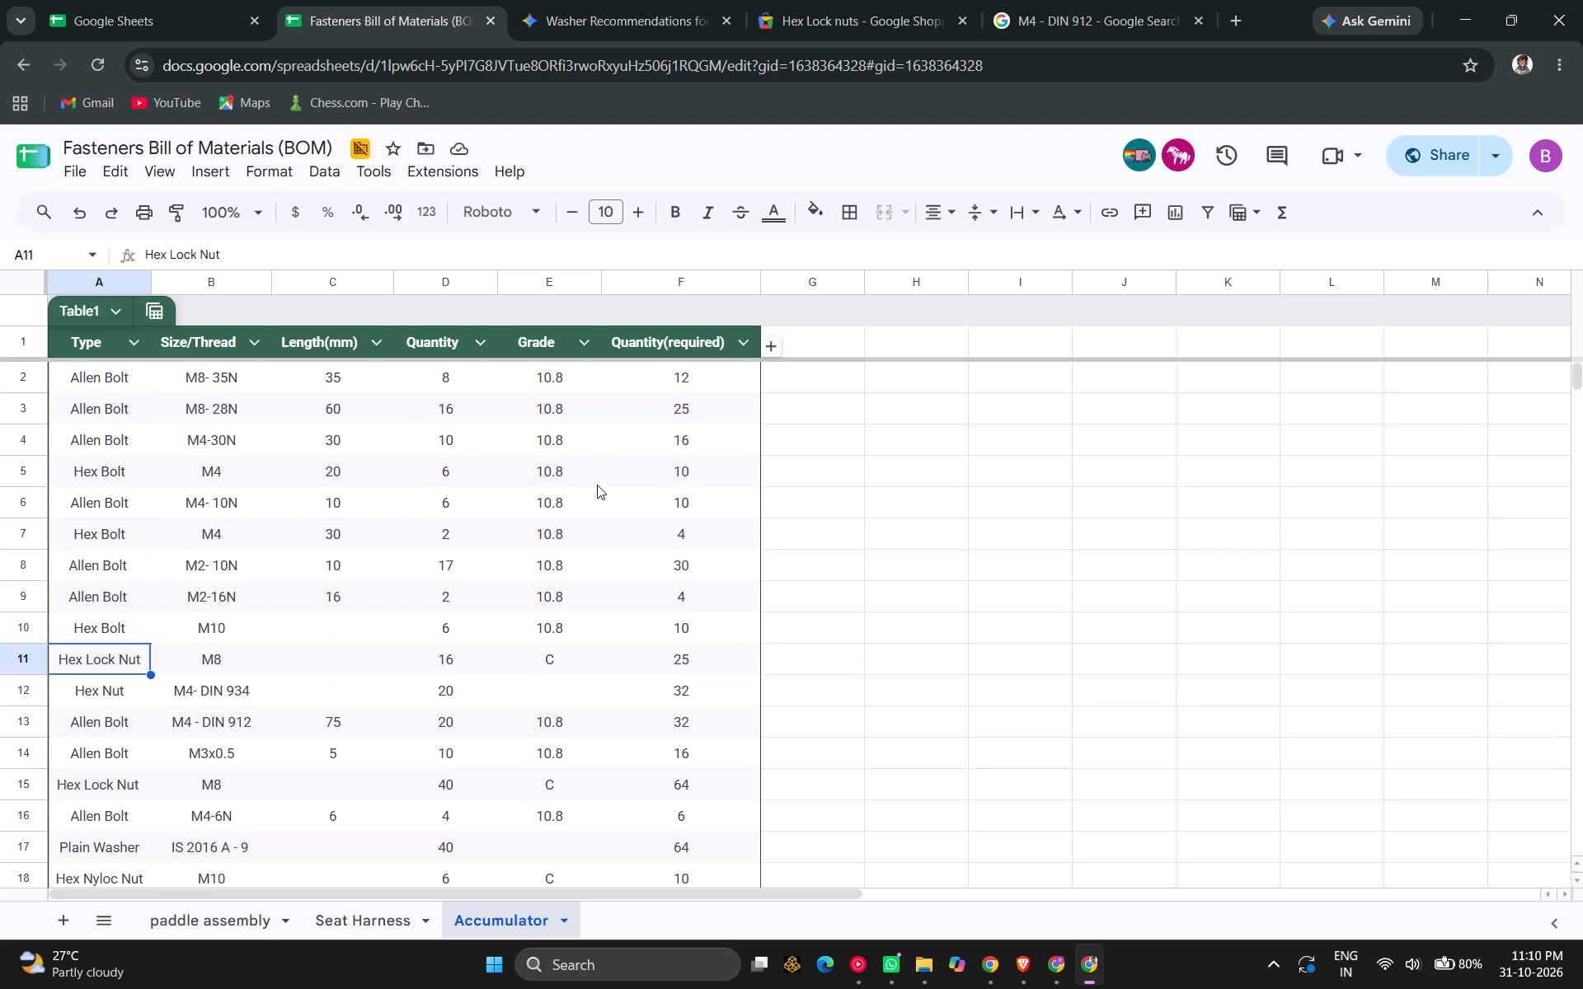
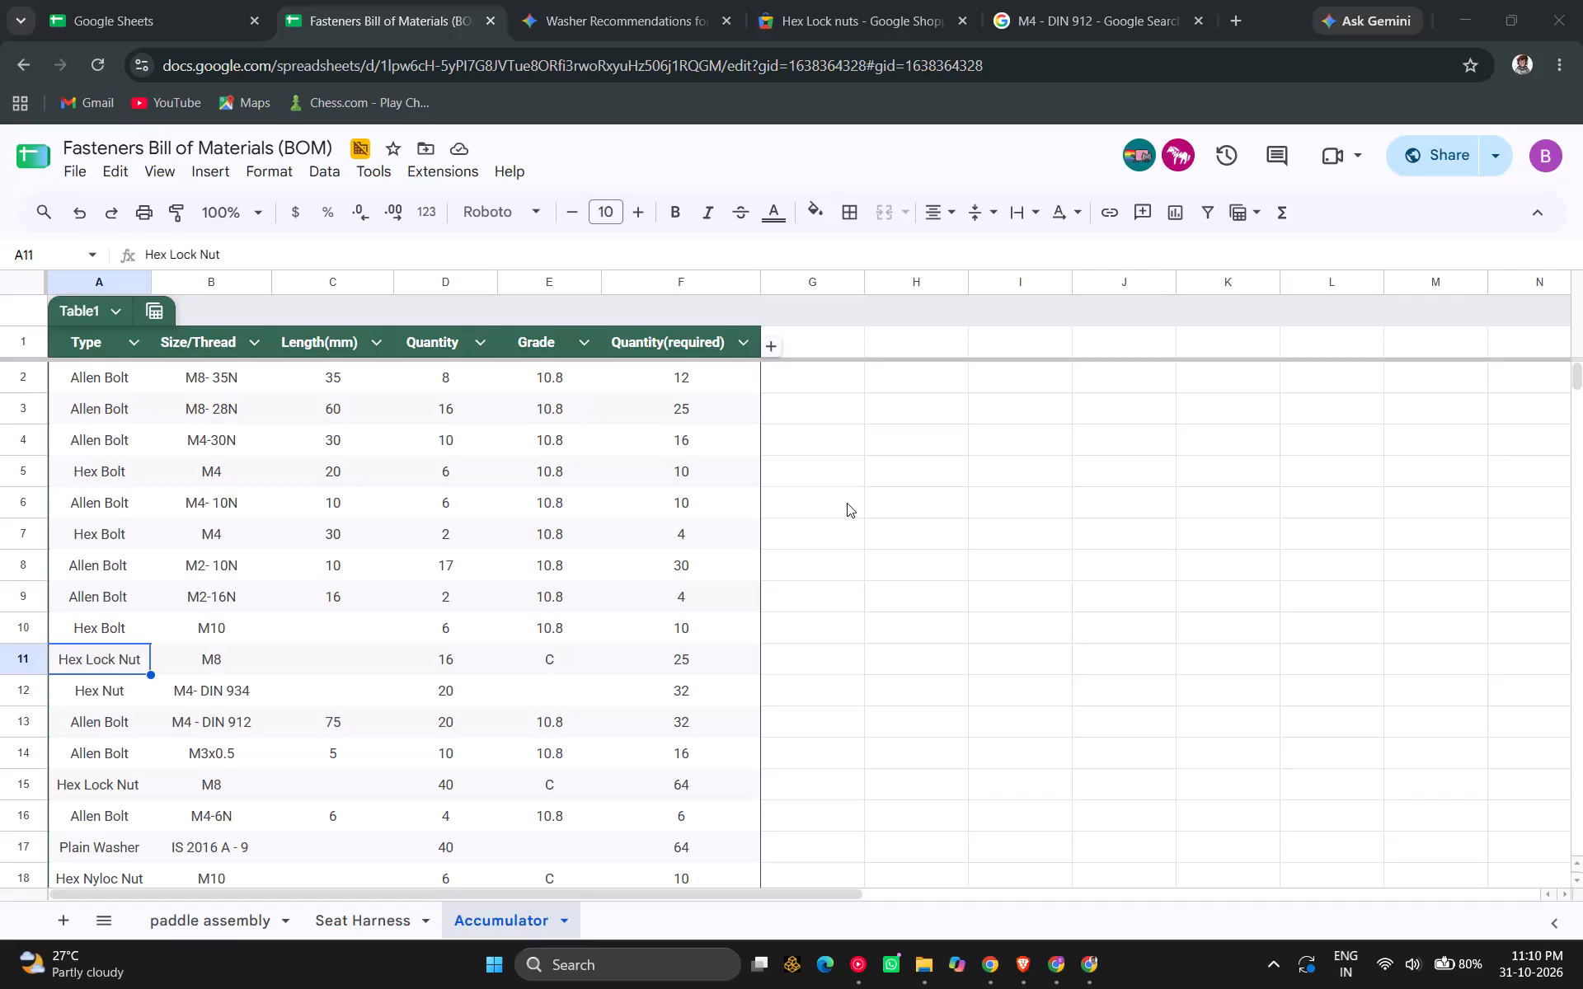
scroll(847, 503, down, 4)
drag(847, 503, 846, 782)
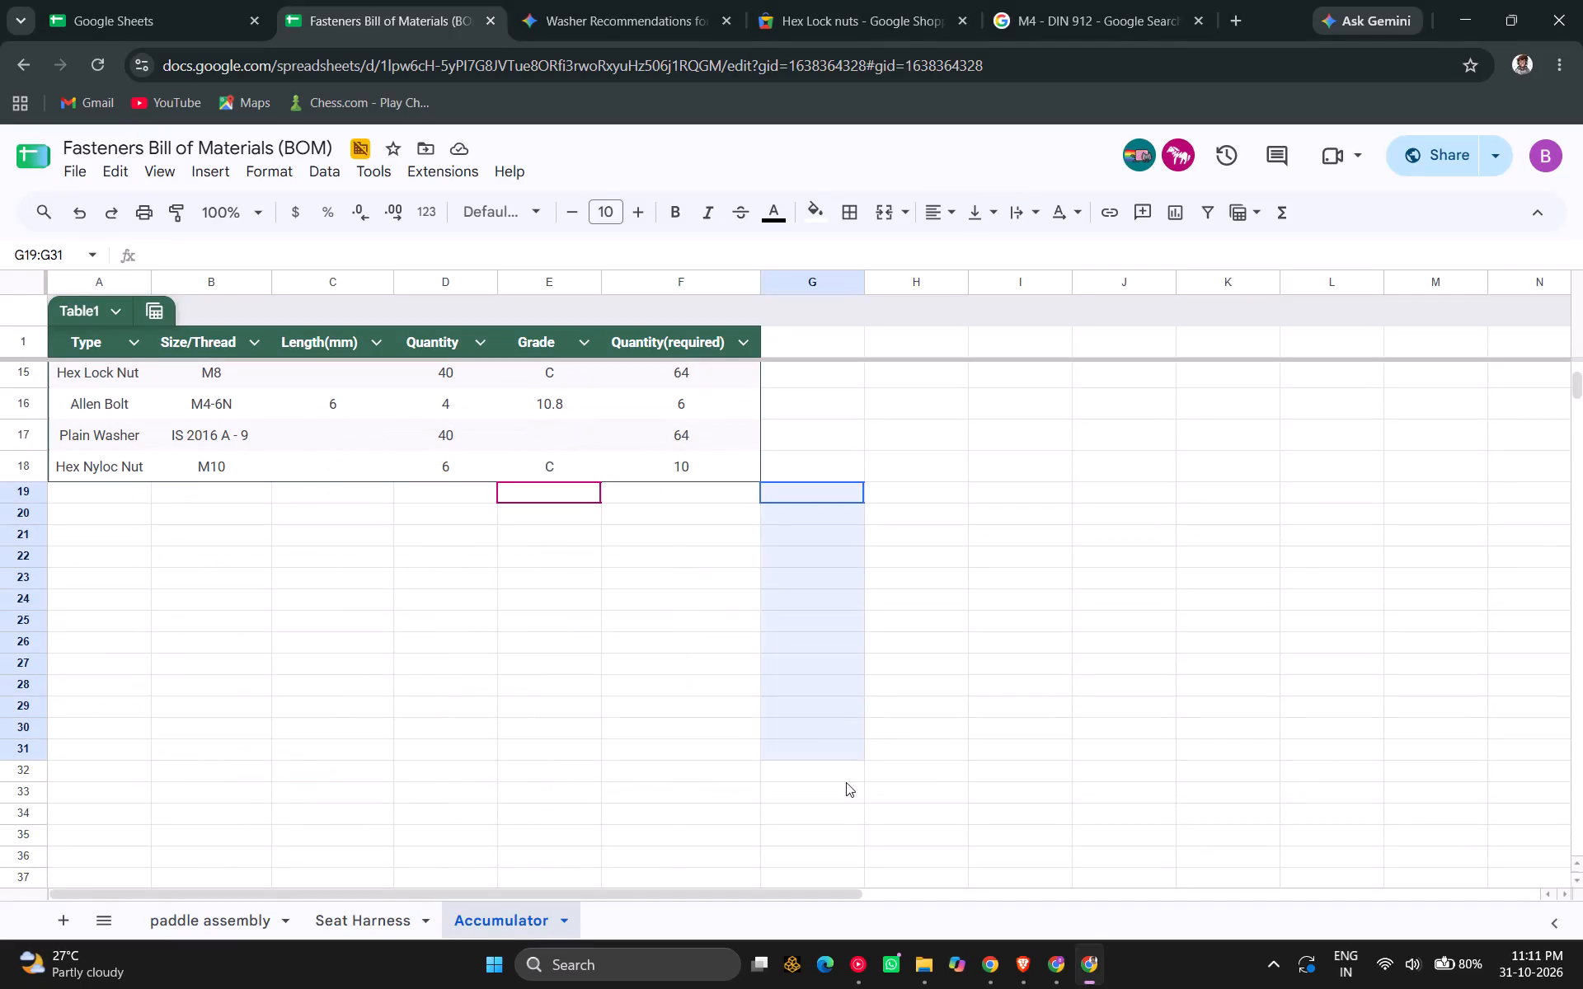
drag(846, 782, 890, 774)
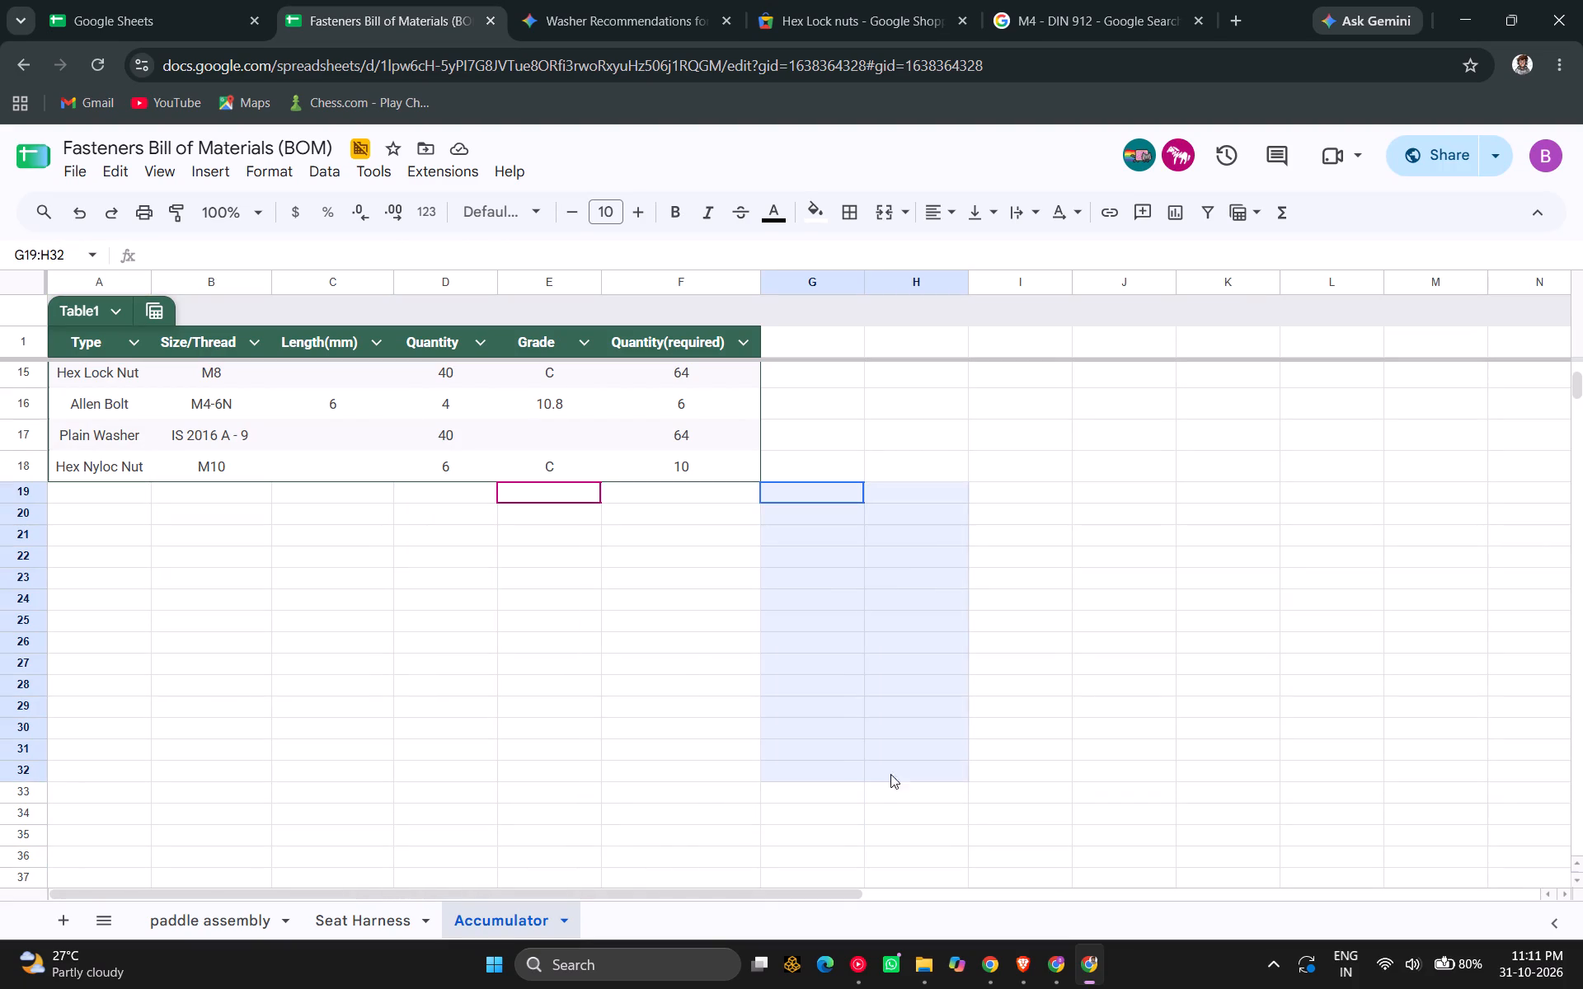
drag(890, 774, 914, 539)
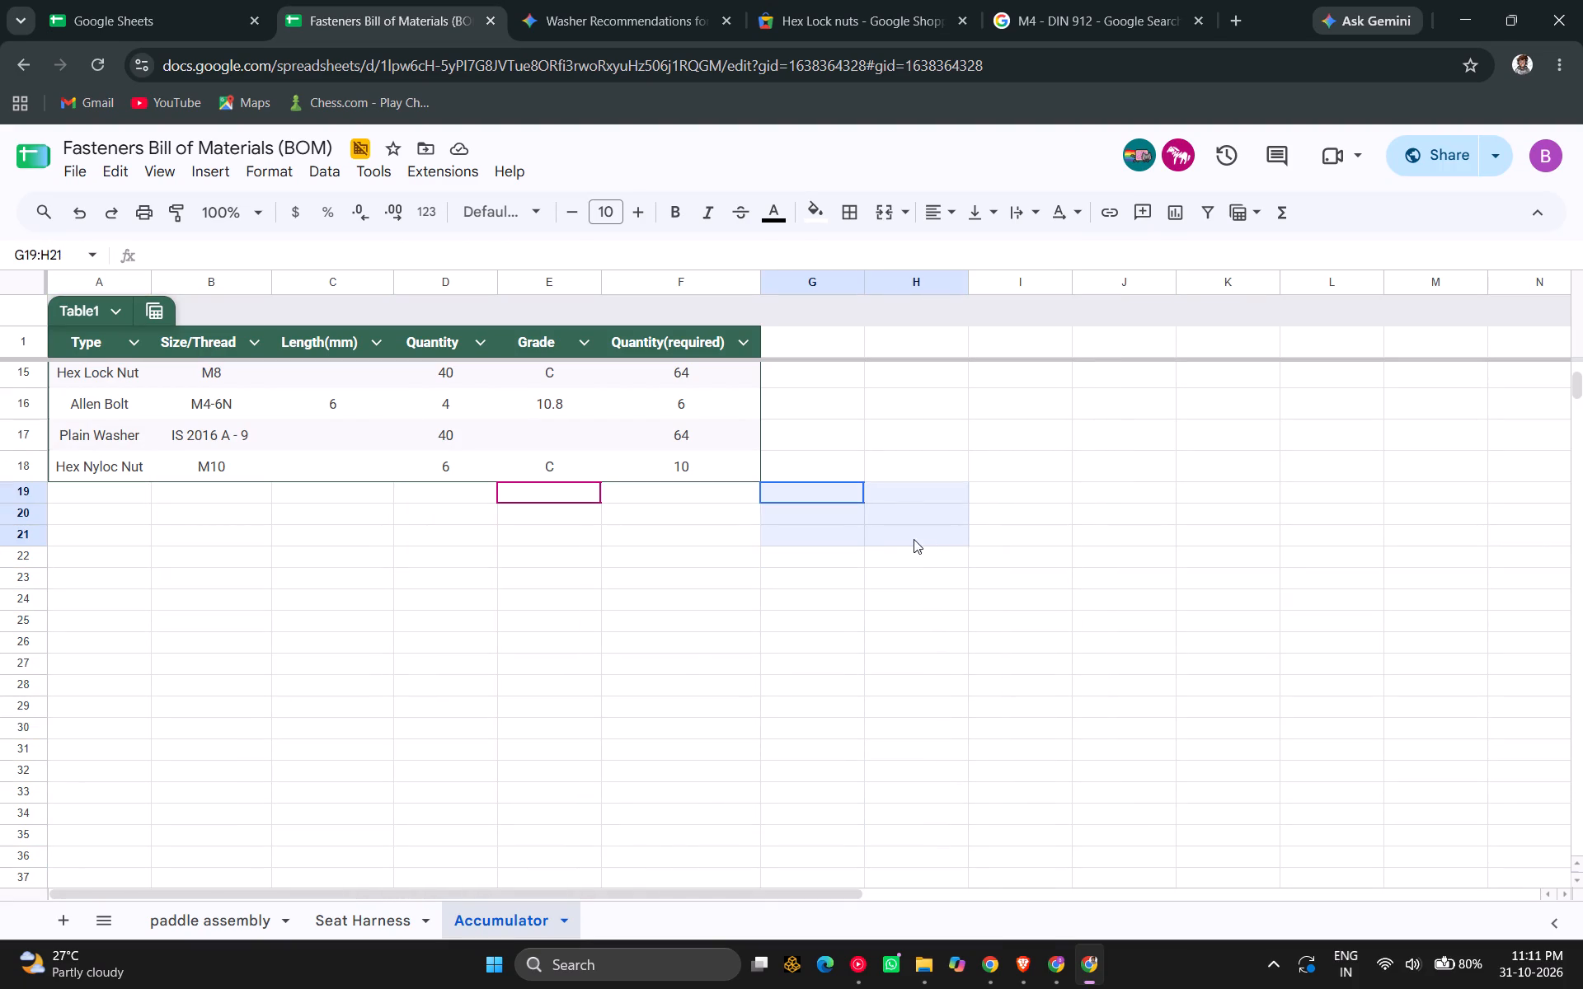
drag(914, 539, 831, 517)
Review the fastener entries in the paddle assembly and Seat Harness sheets, and read through the full Accumulator table.
click(164, 918)
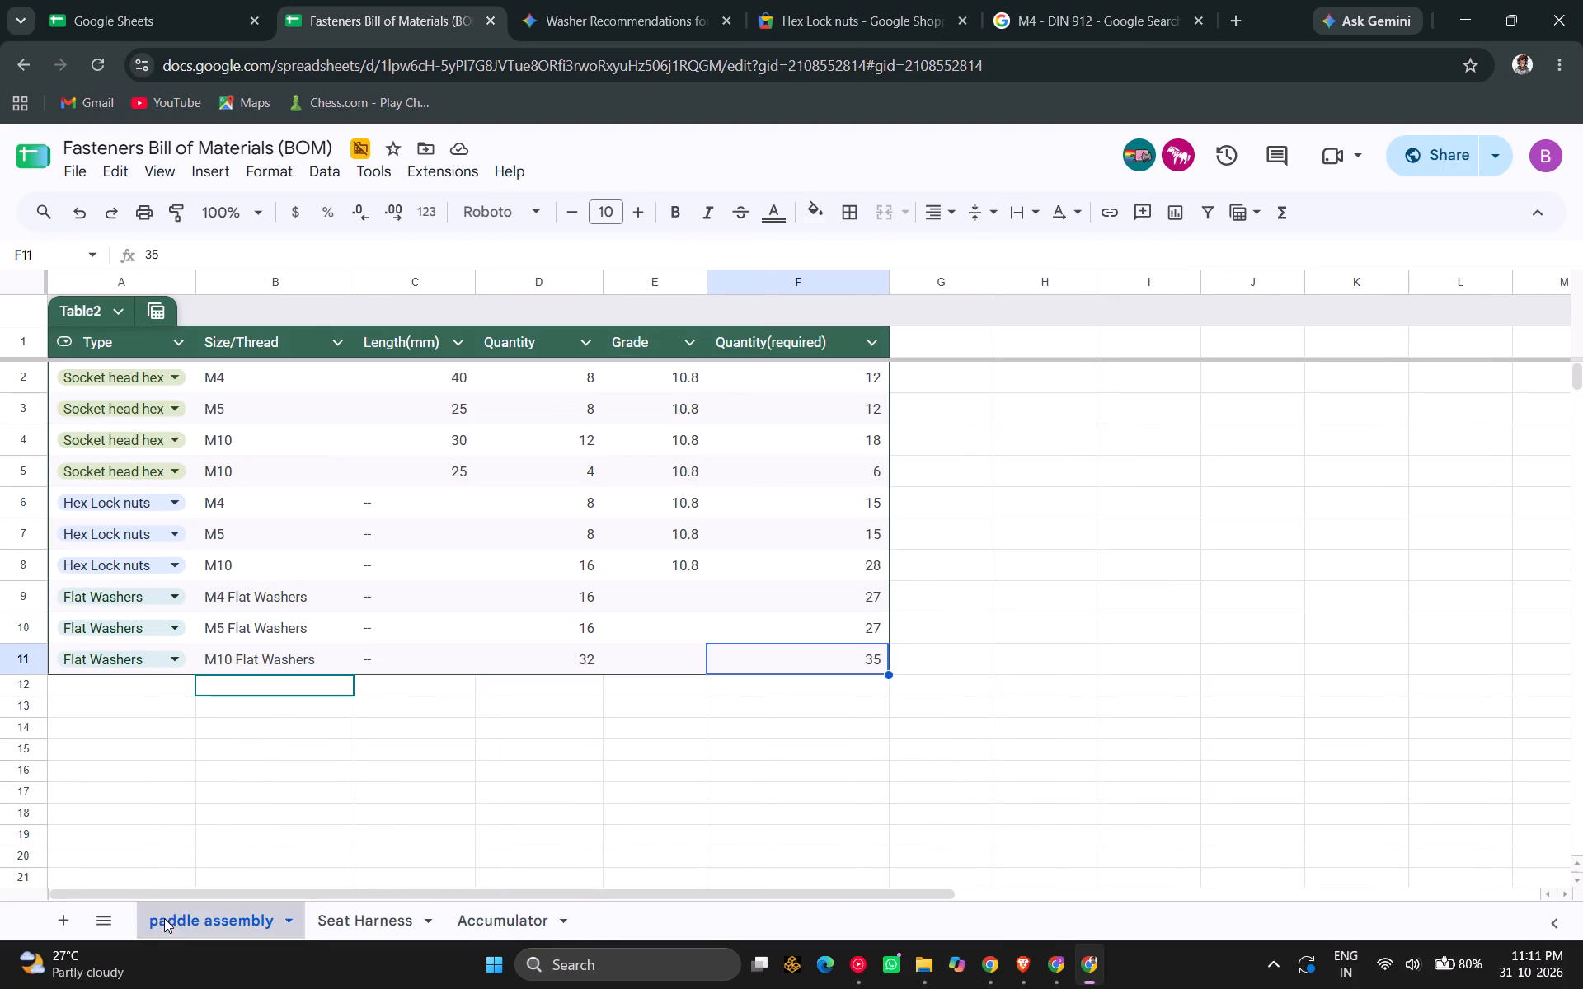
scroll(386, 780, up, 5)
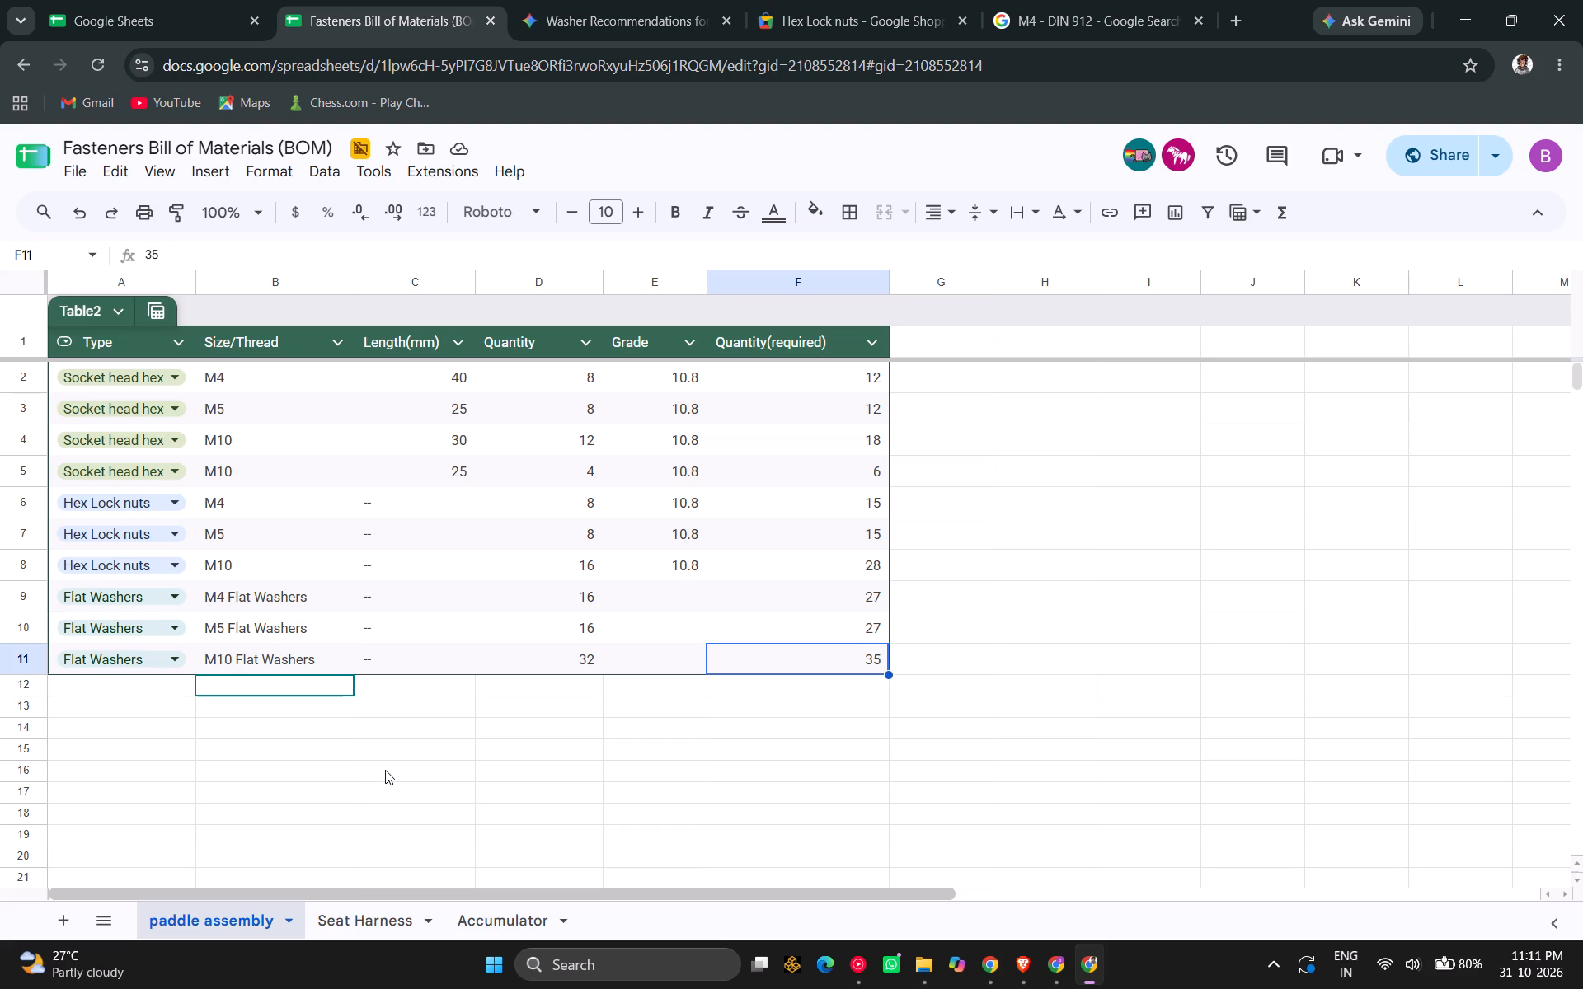
click(341, 924)
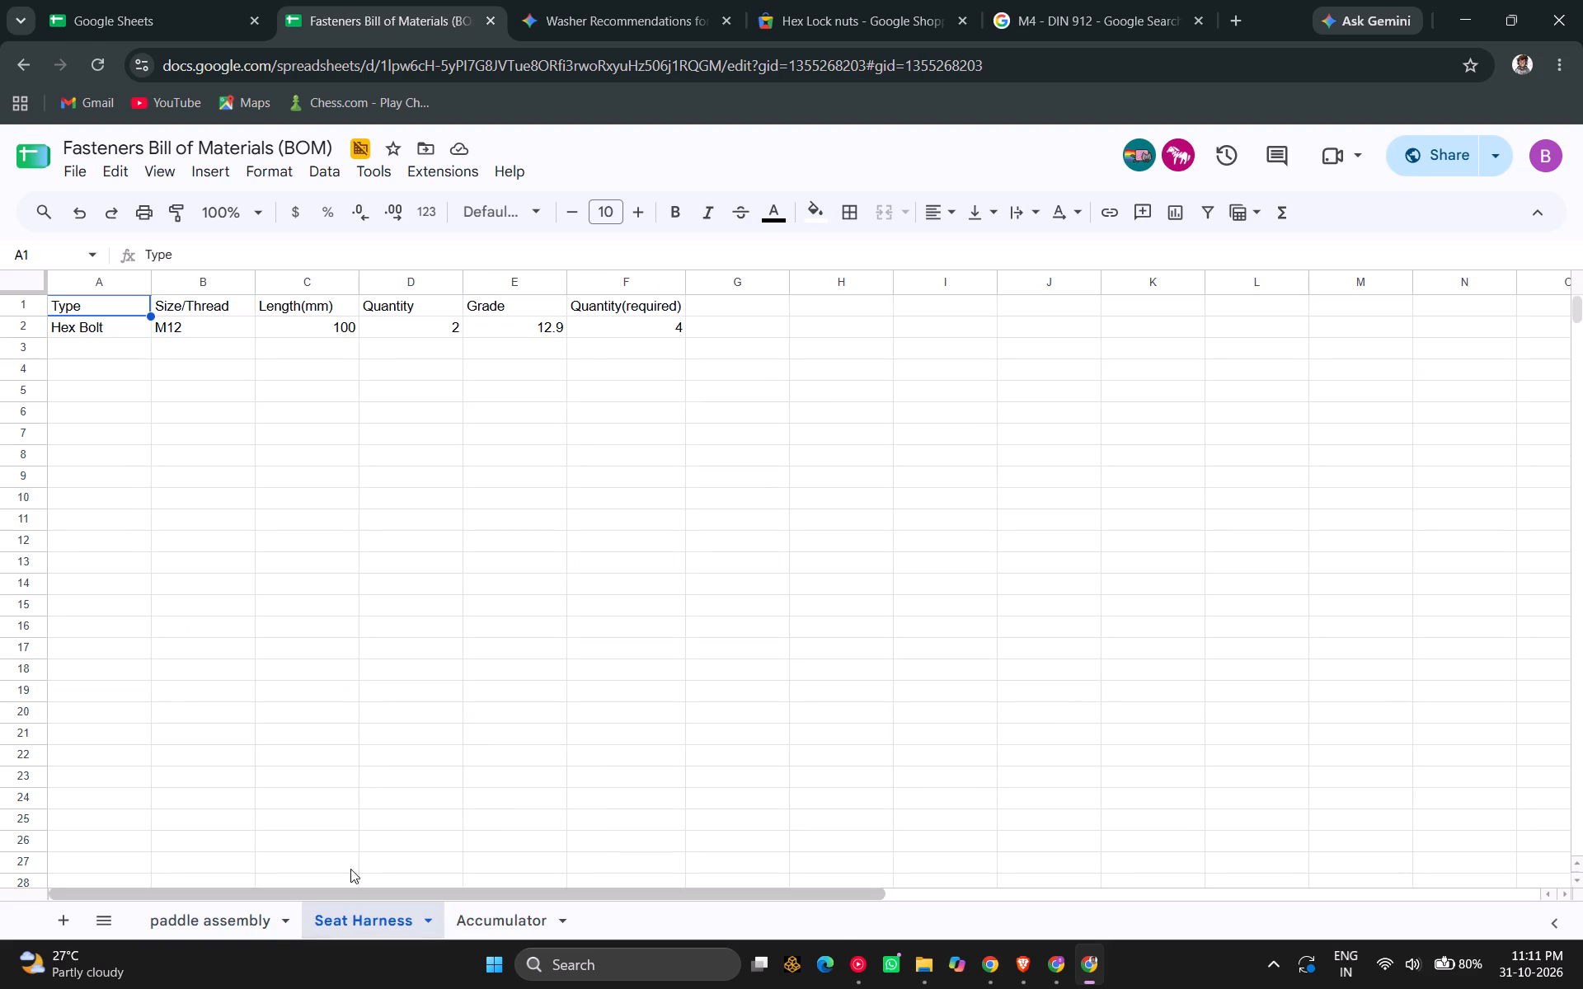
click(186, 920)
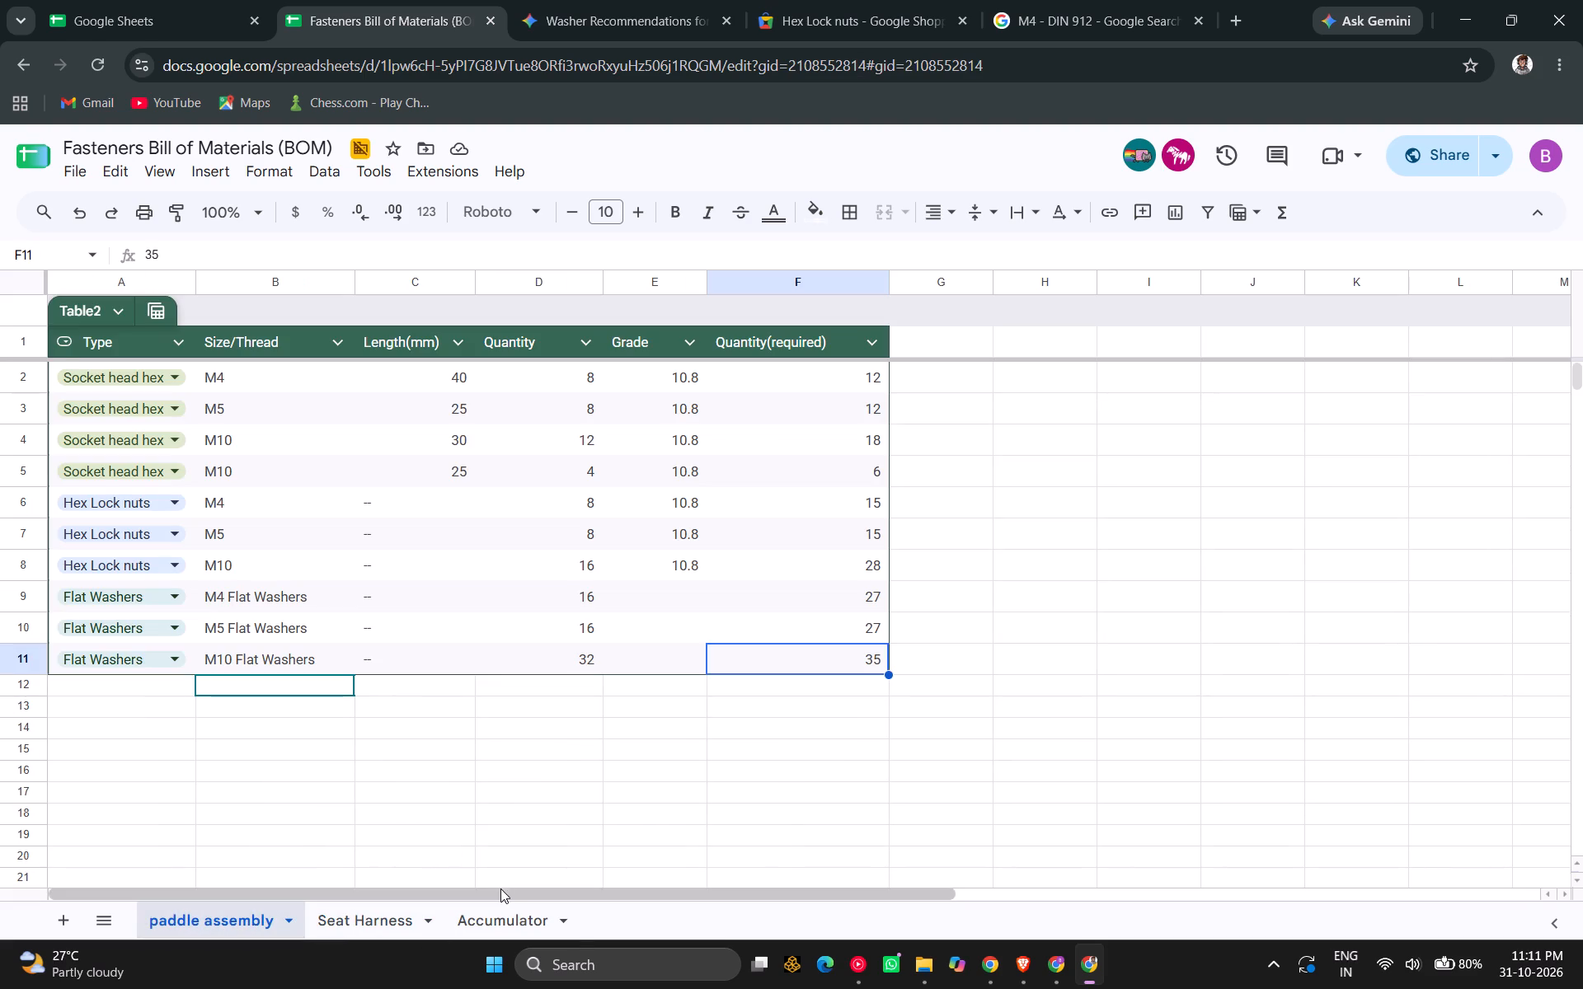
click(501, 920)
scroll(510, 695, up, 7)
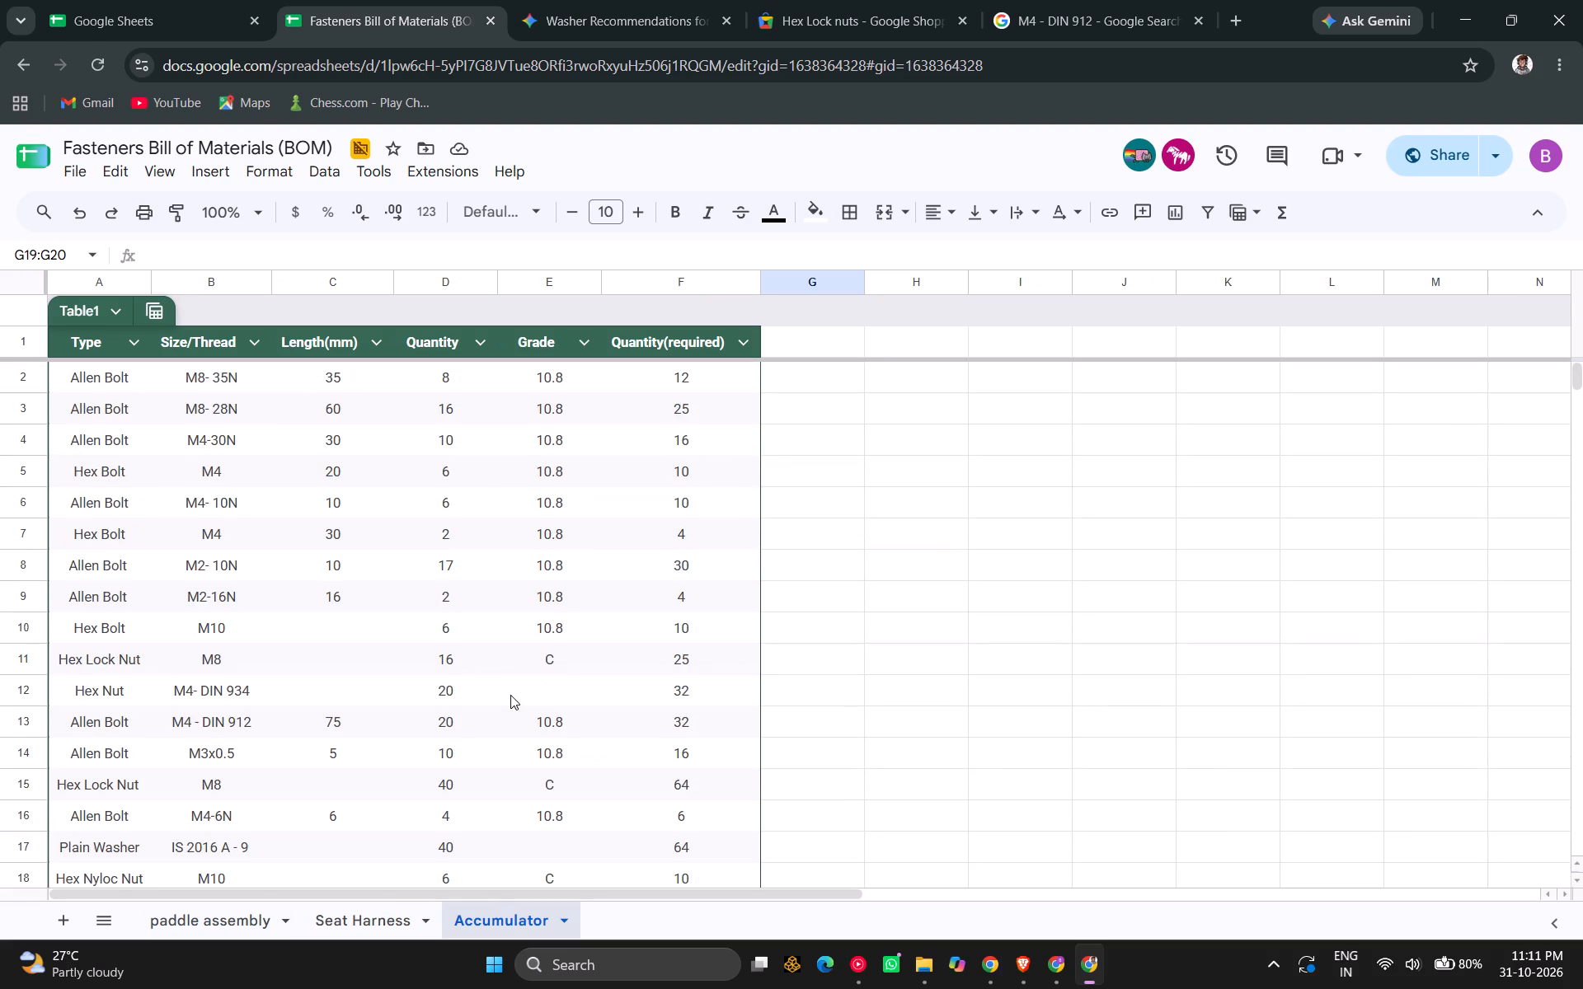
scroll(510, 695, up, 4)
scroll(486, 617, down, 2)
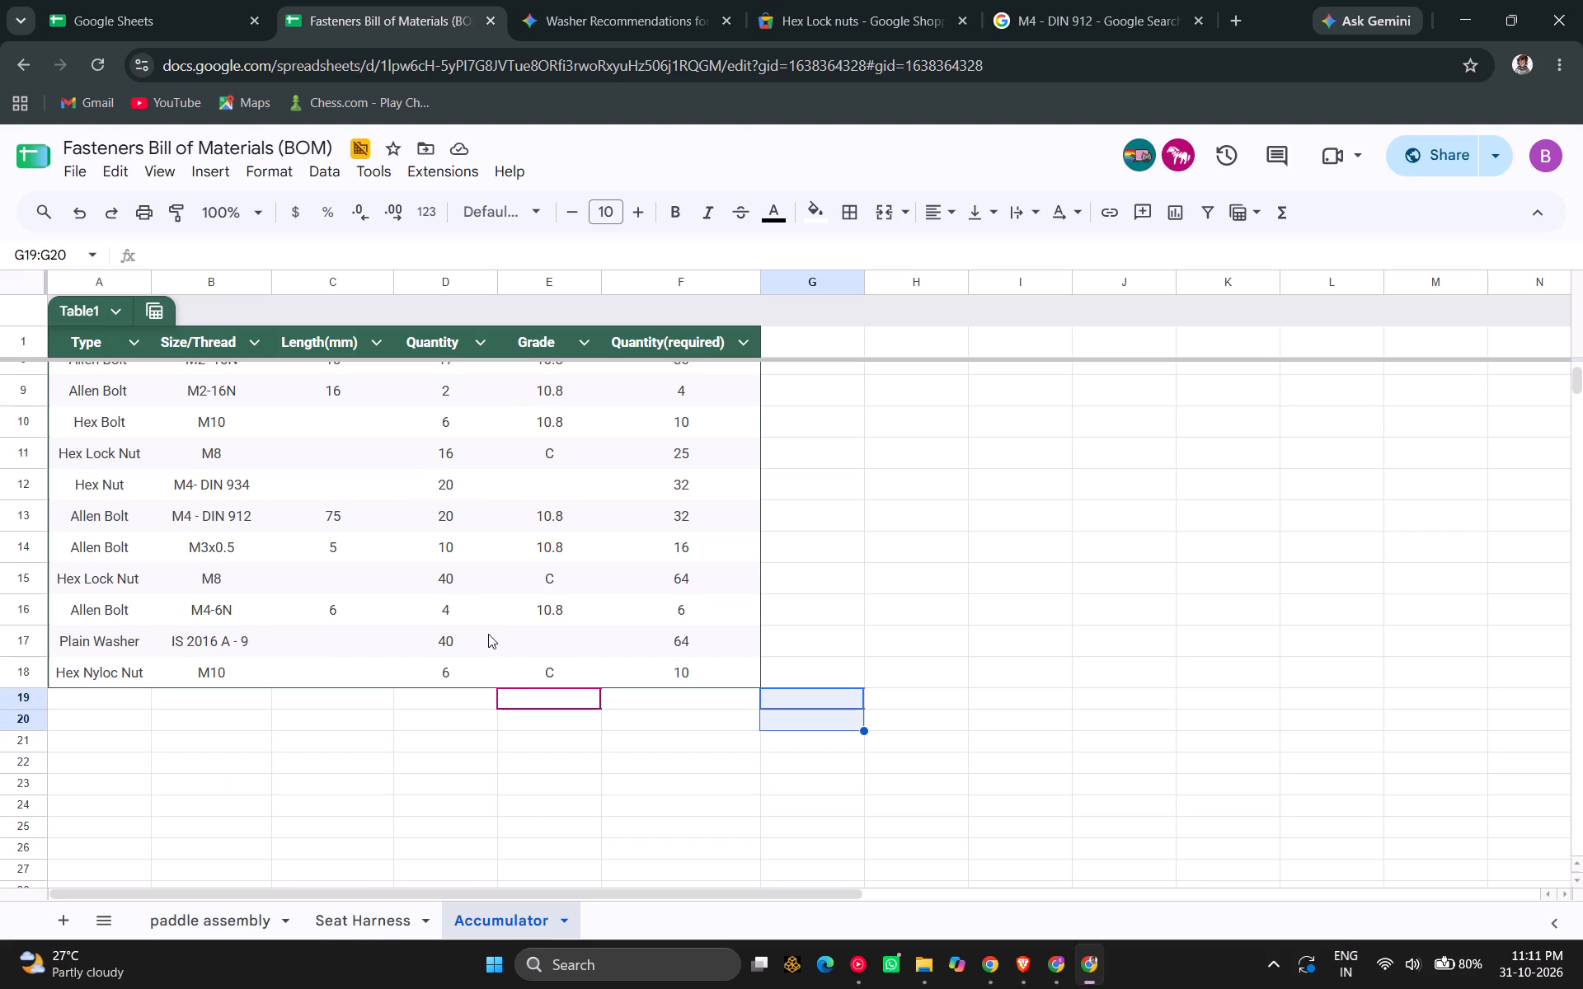
scroll(503, 685, up, 6)
scroll(501, 685, down, 3)
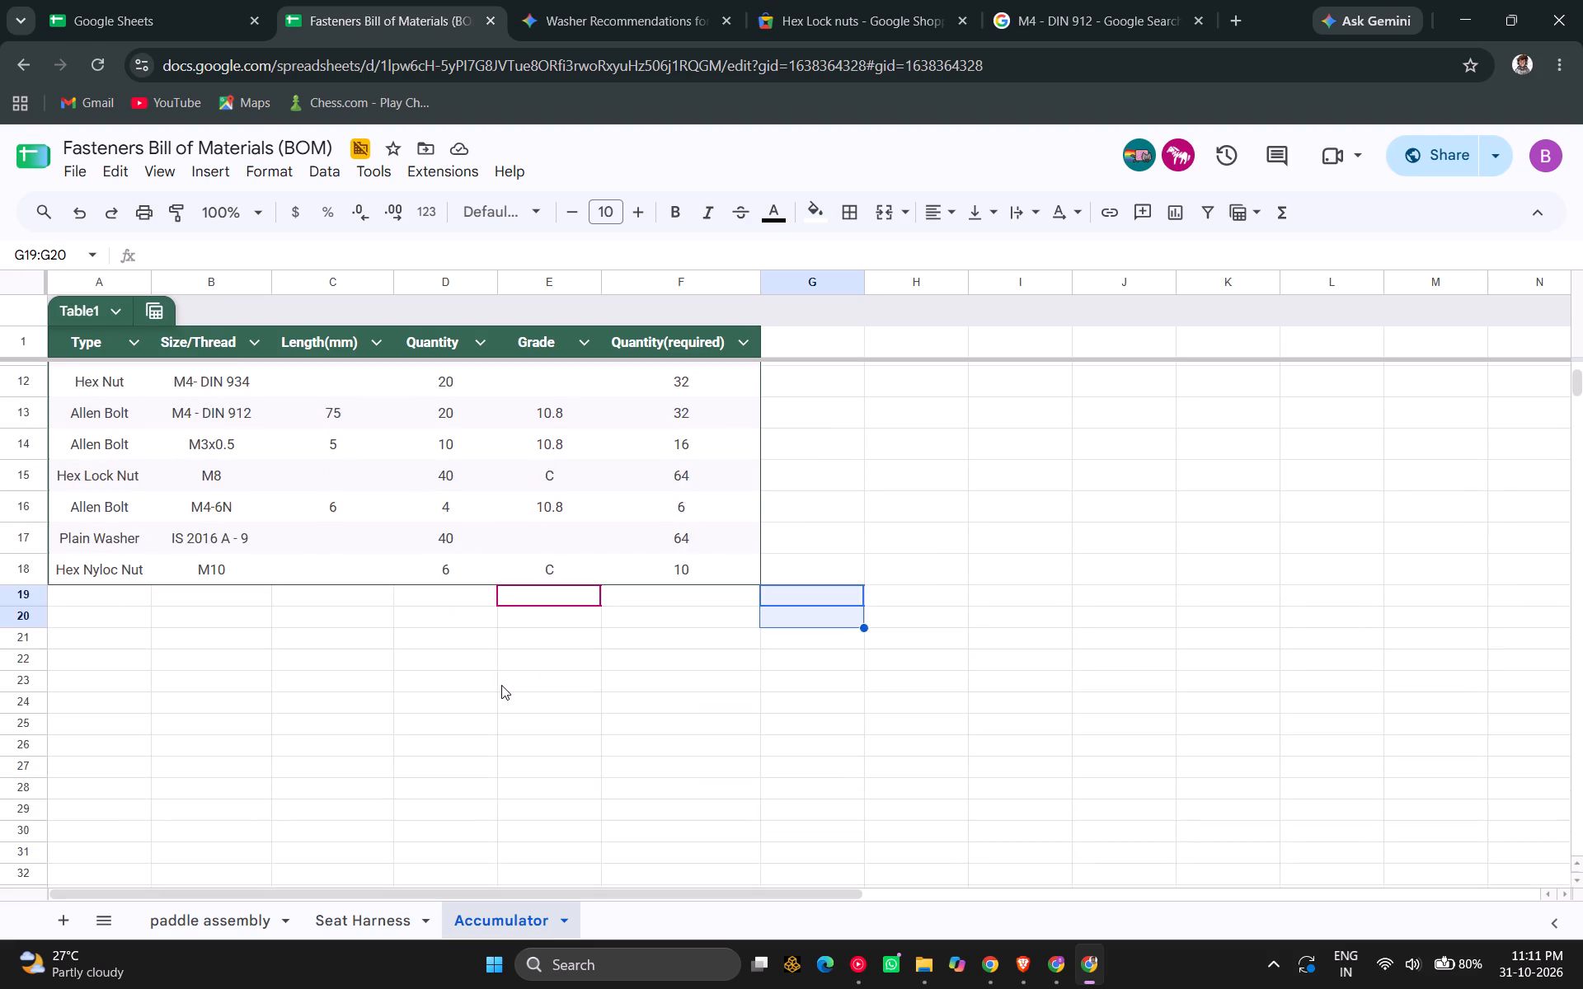
scroll(501, 685, up, 5)
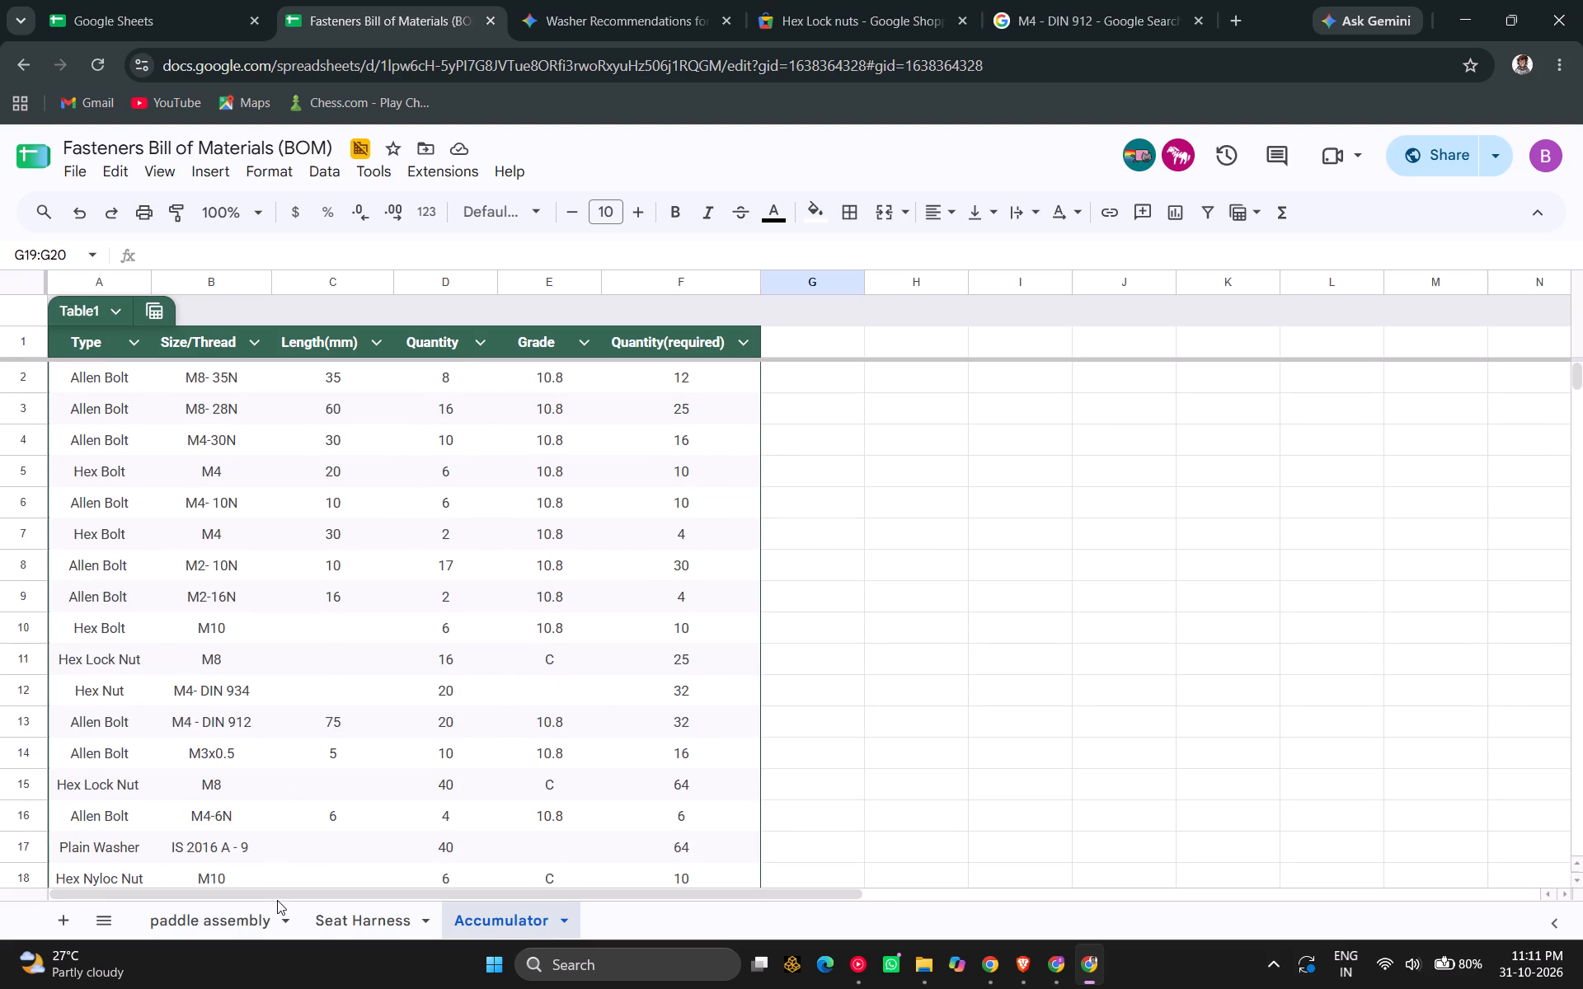
Check the Seat Harness sheet and the workbook's list of sheets, and look over the paddle assembly and Accumulator tables again.
click(328, 922)
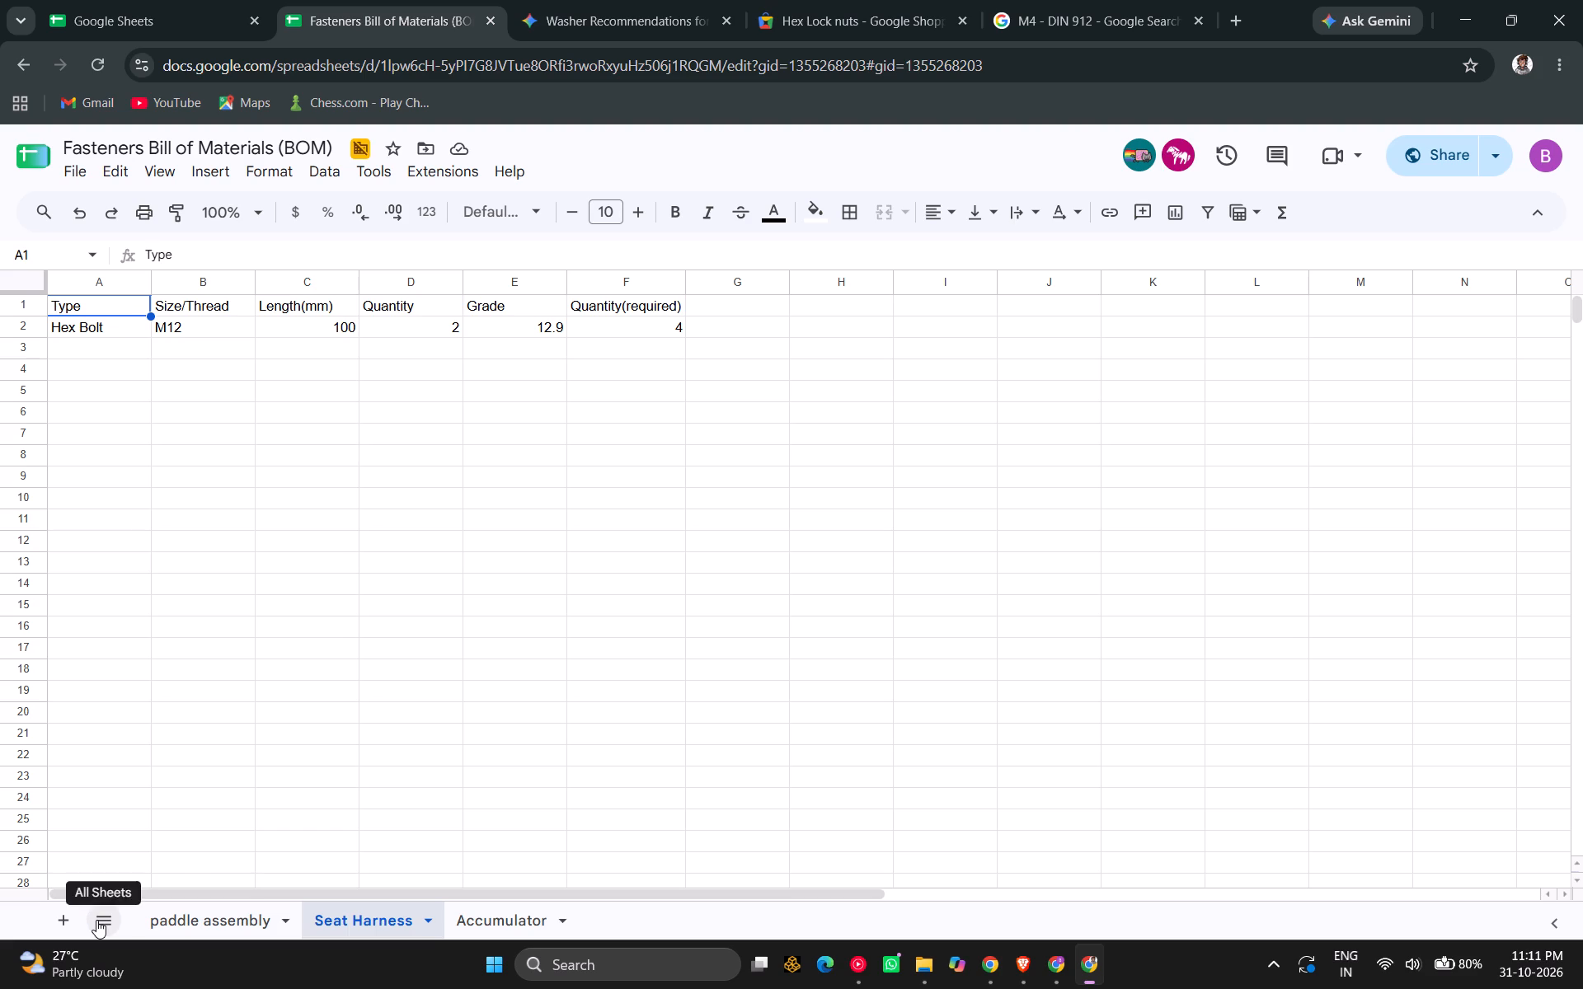
click(96, 920)
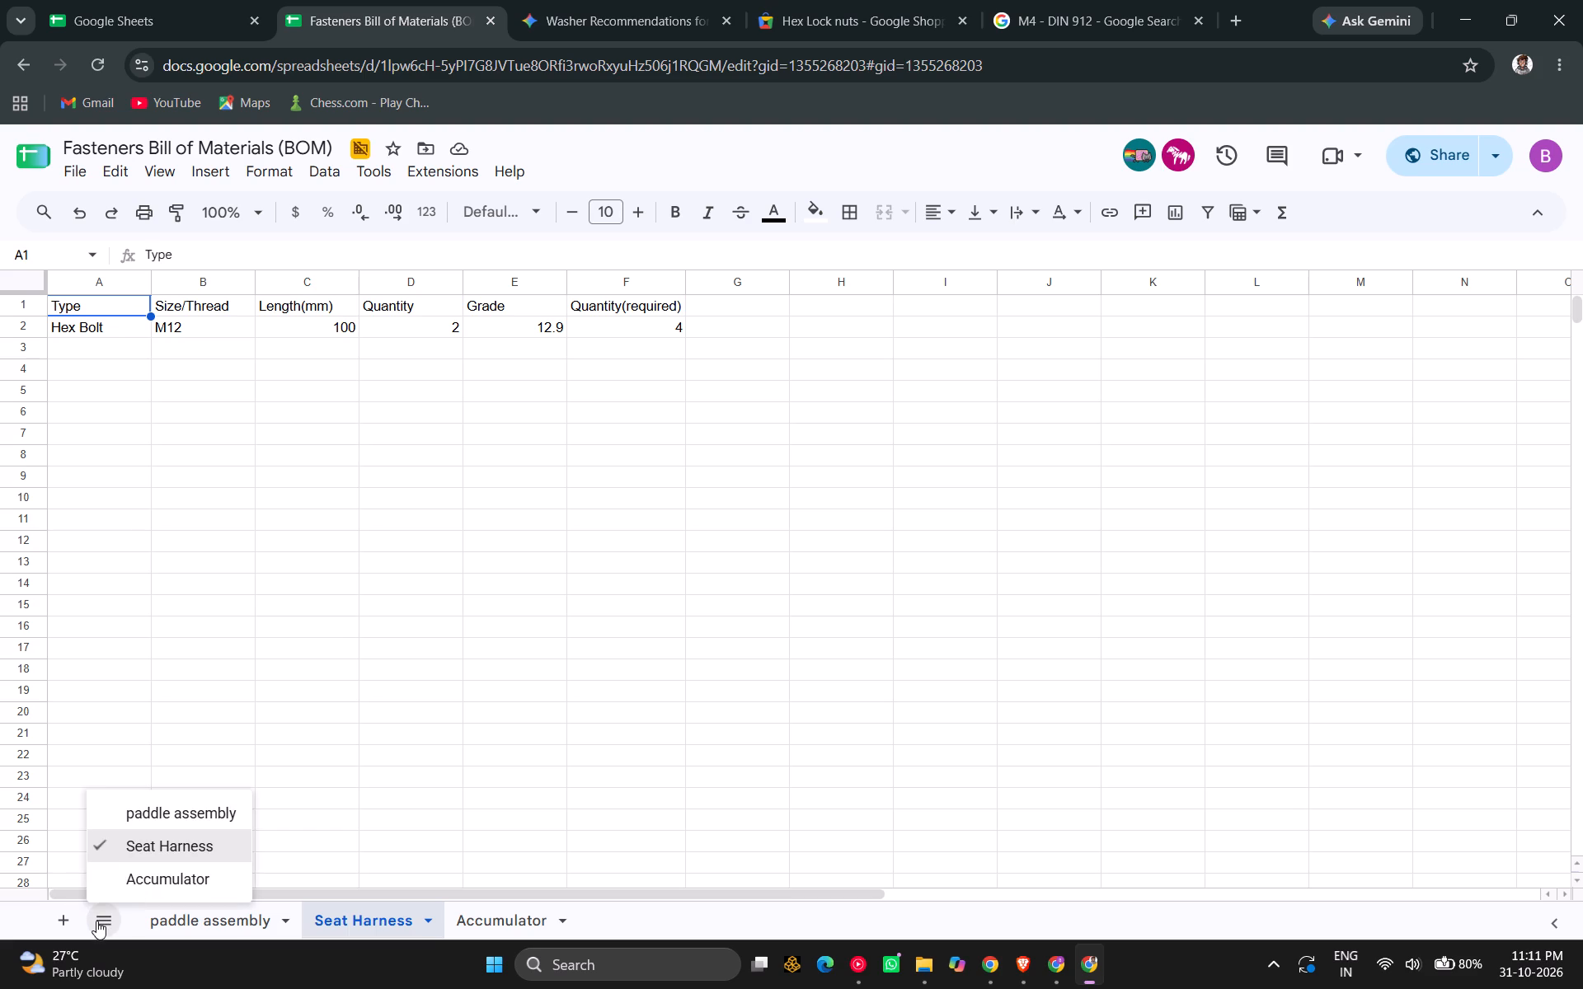
click(321, 460)
click(186, 444)
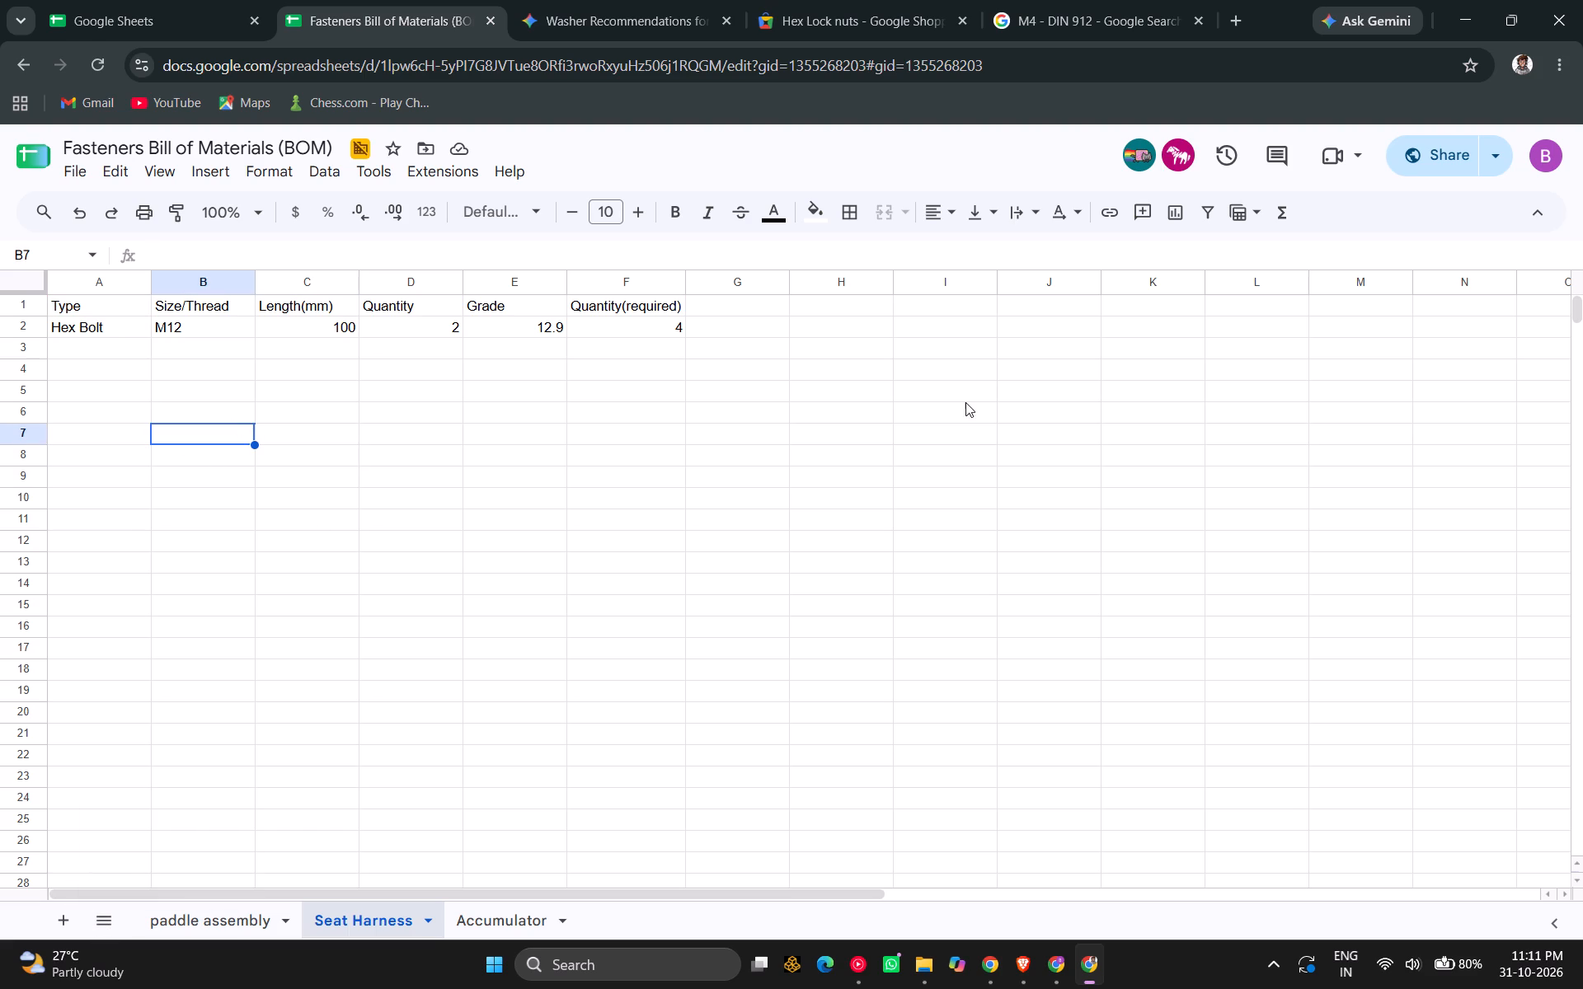
scroll(890, 605, up, 6)
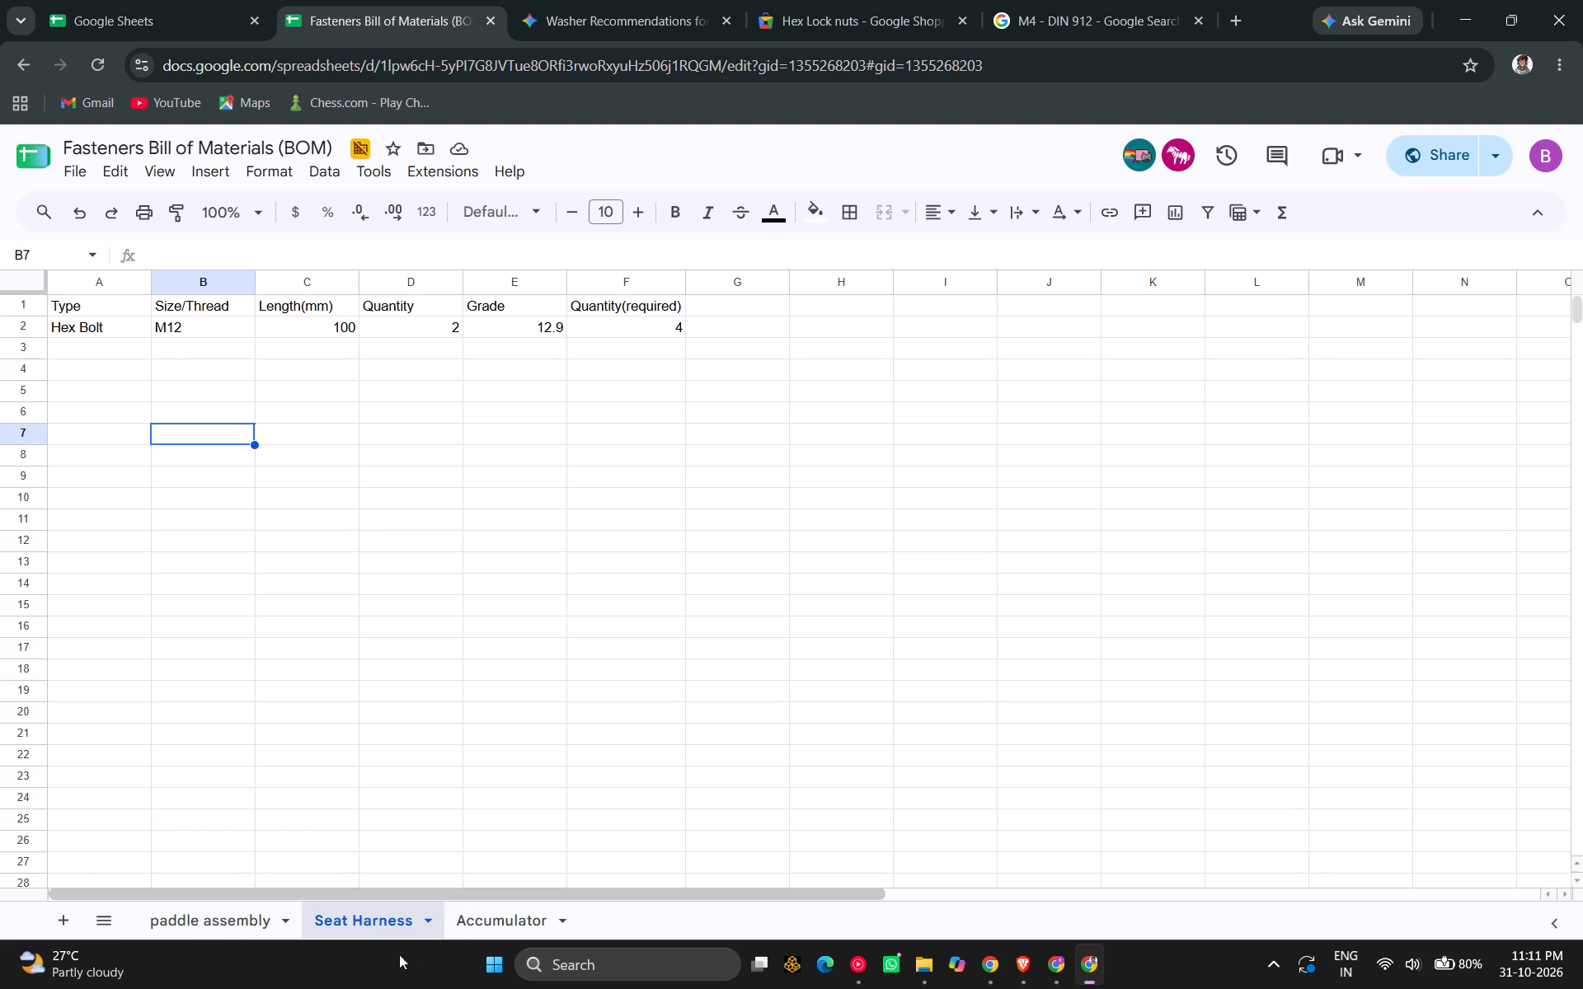
click(200, 925)
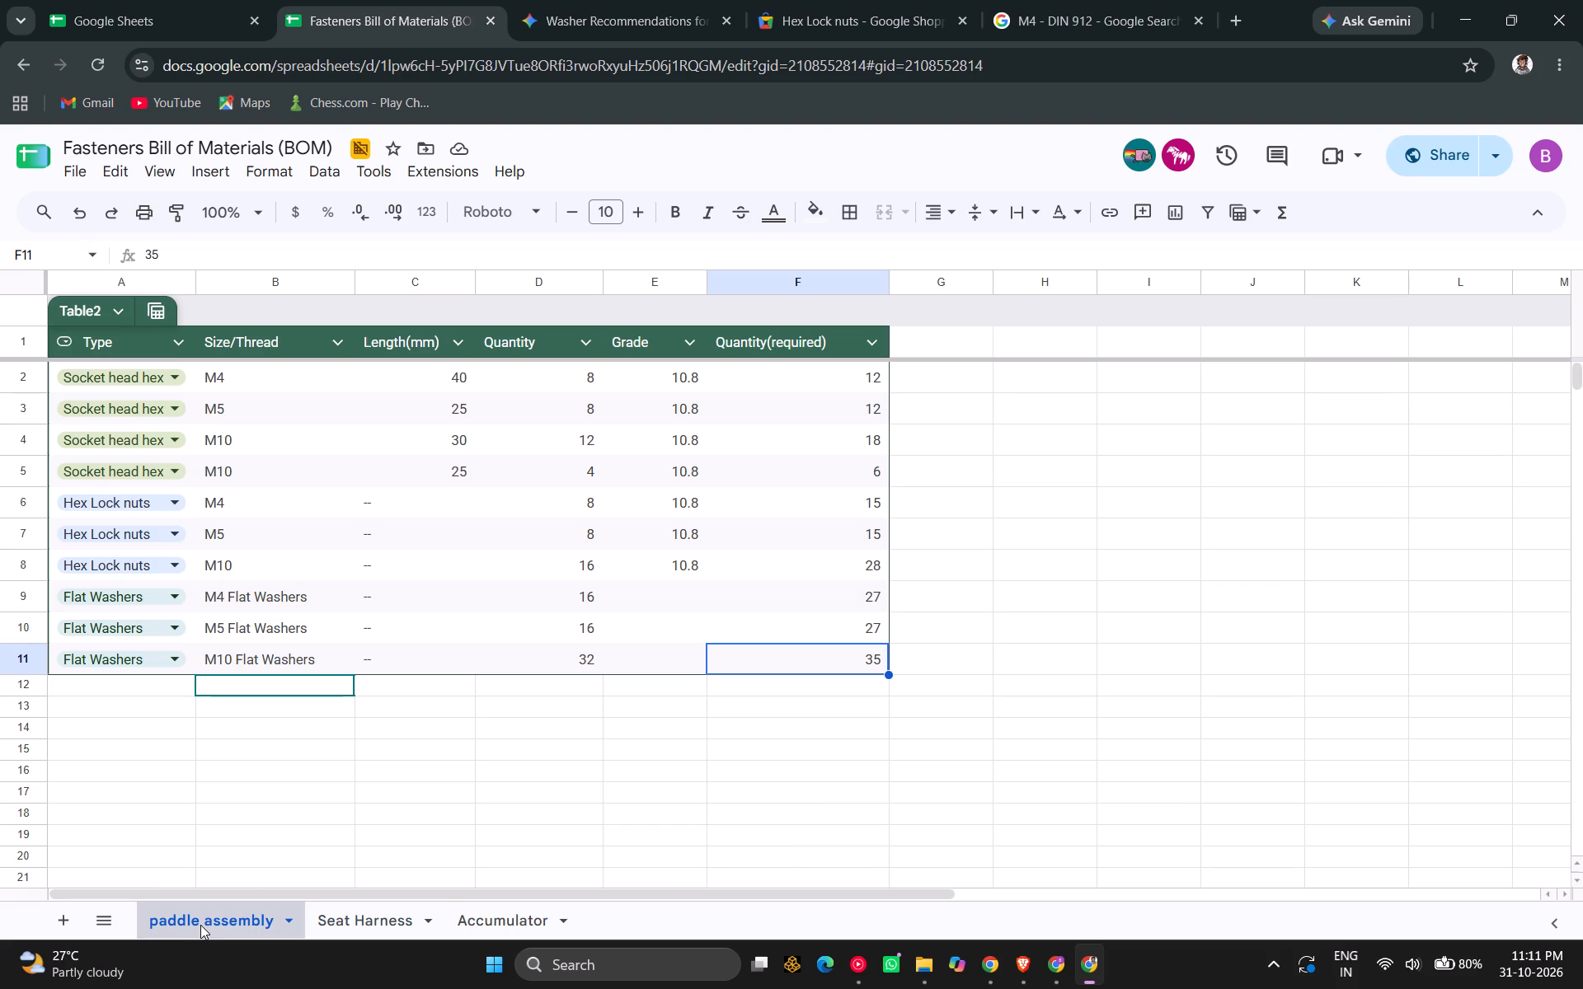
click(472, 925)
scroll(631, 663, down, 3)
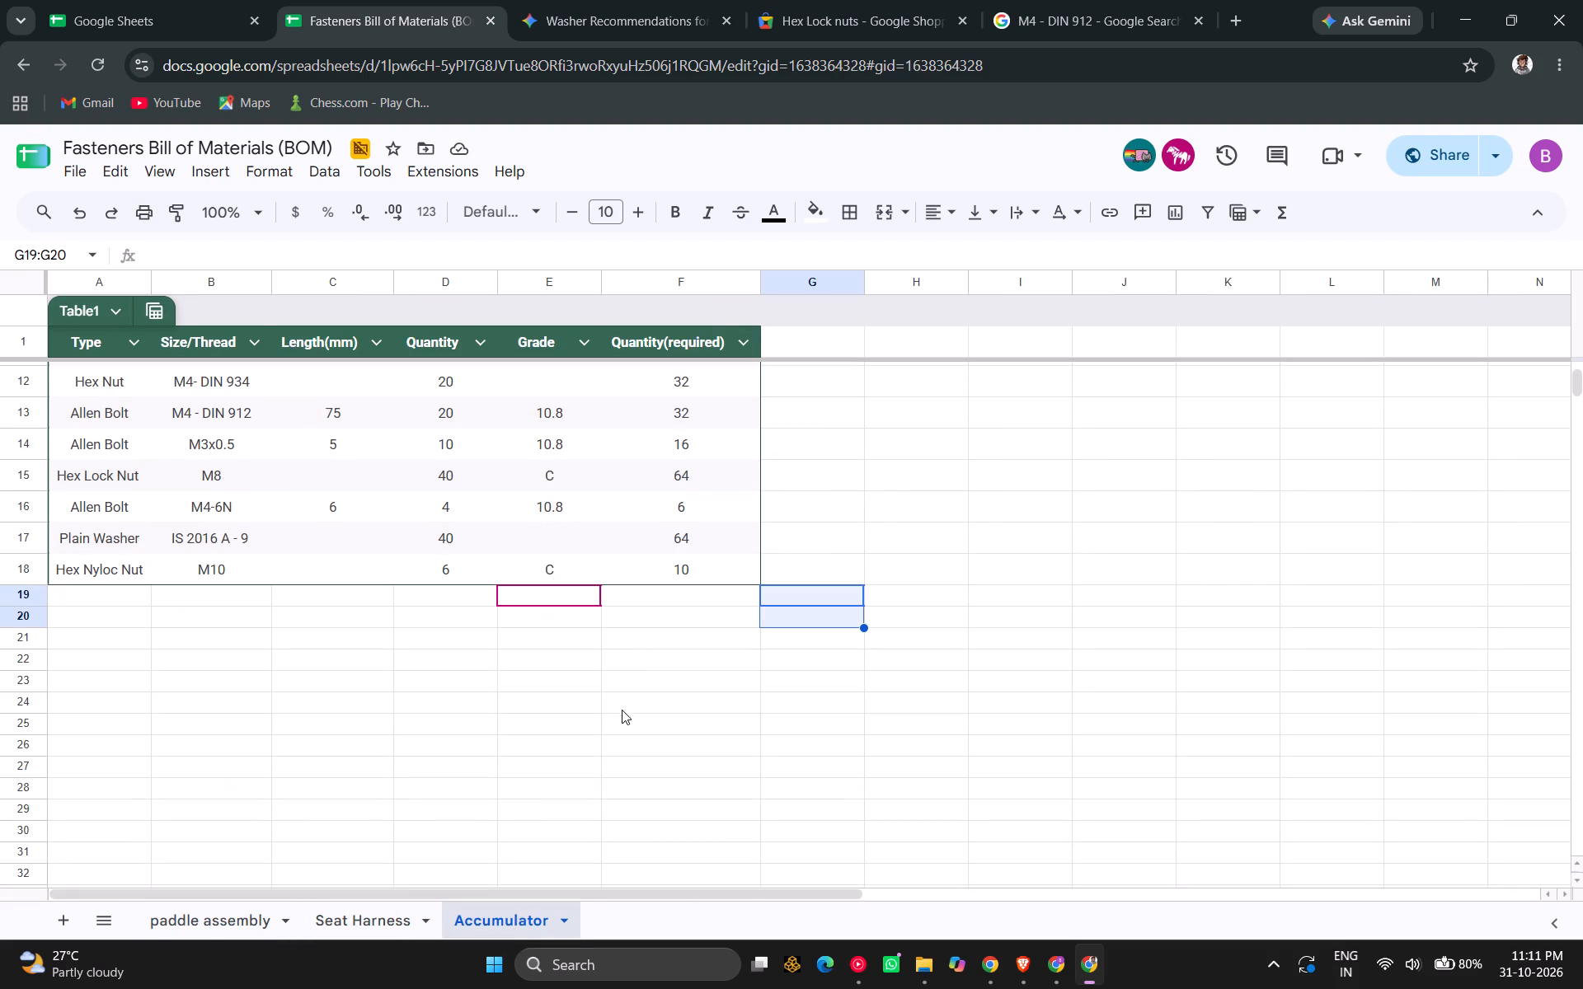
scroll(418, 776, up, 5)
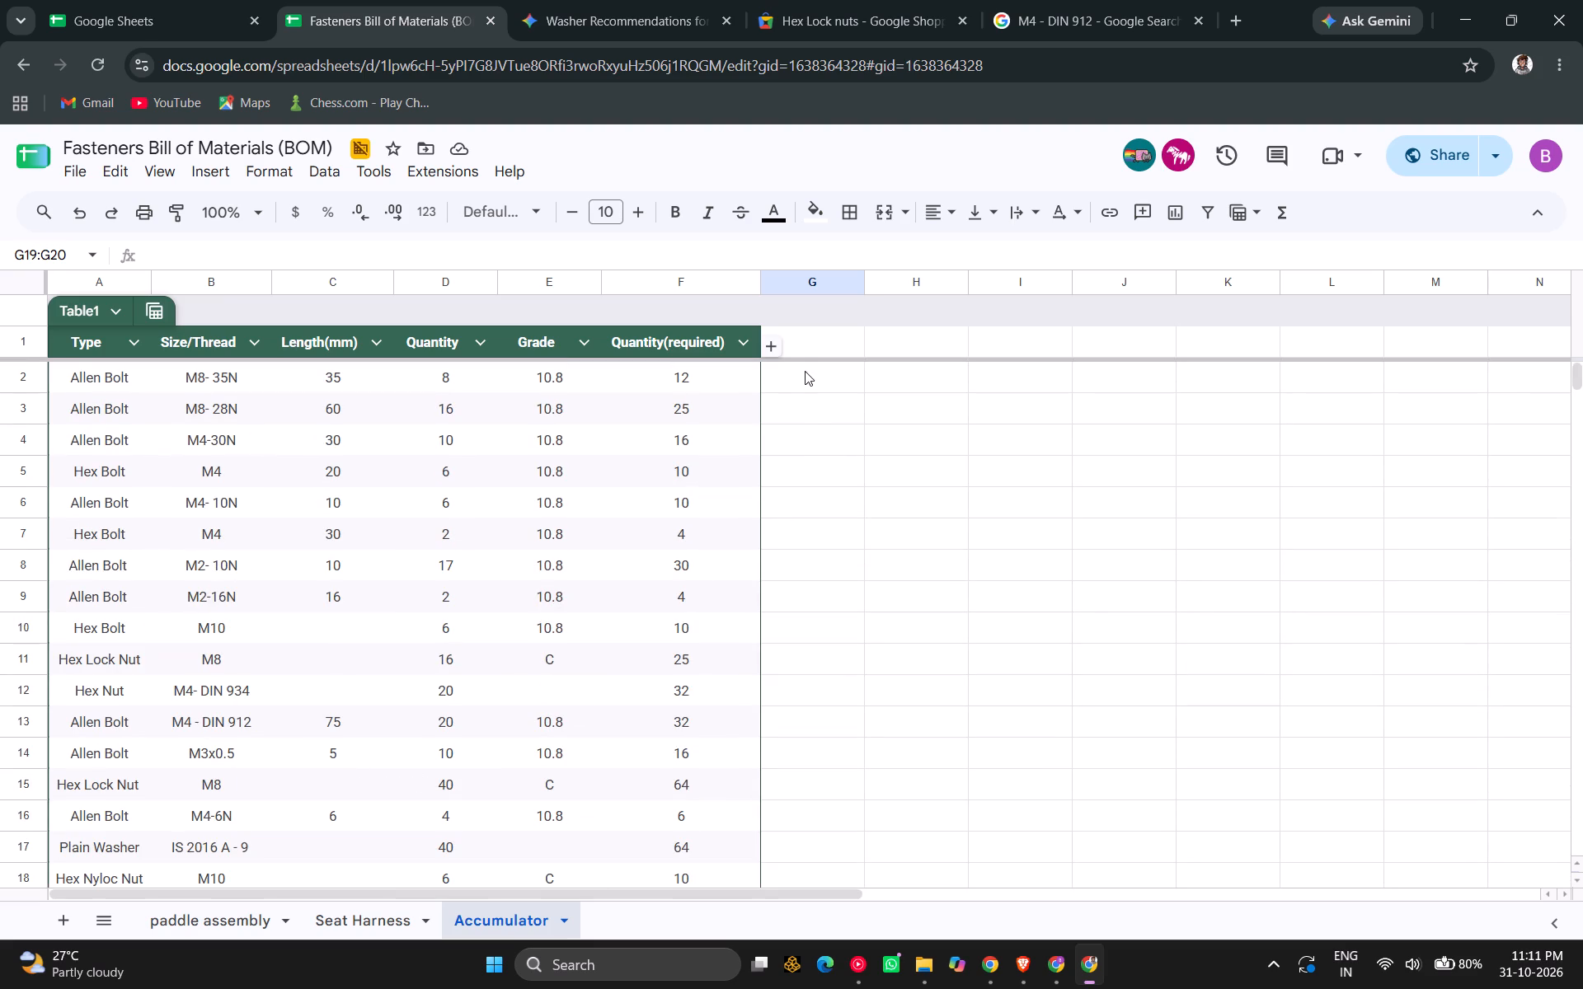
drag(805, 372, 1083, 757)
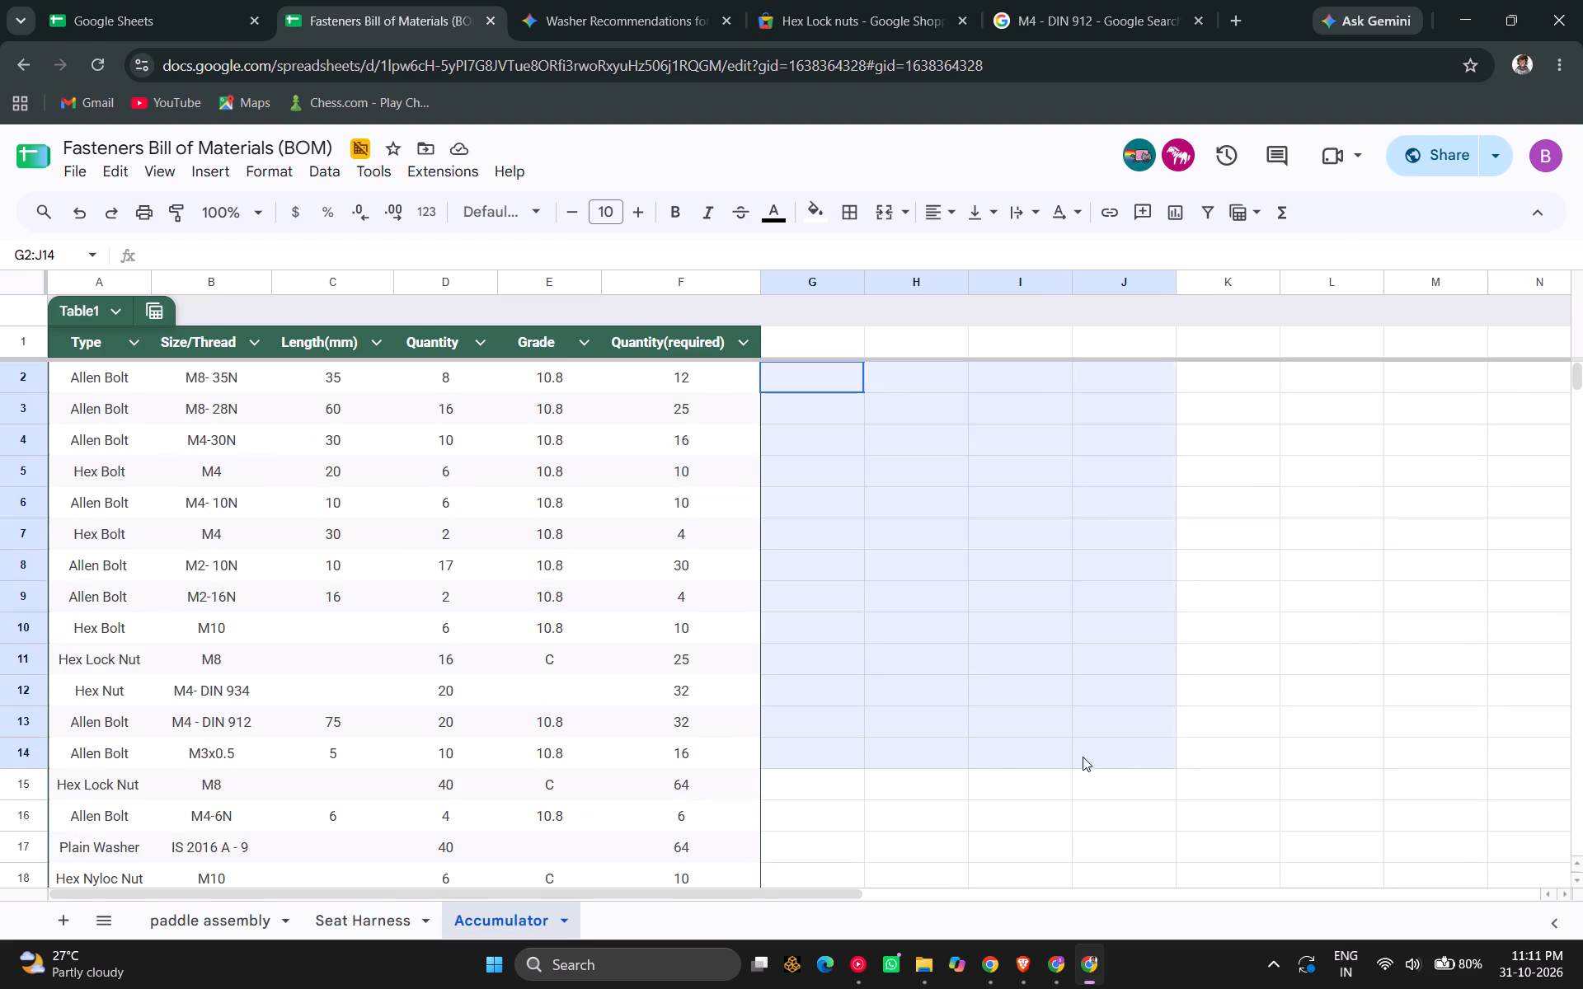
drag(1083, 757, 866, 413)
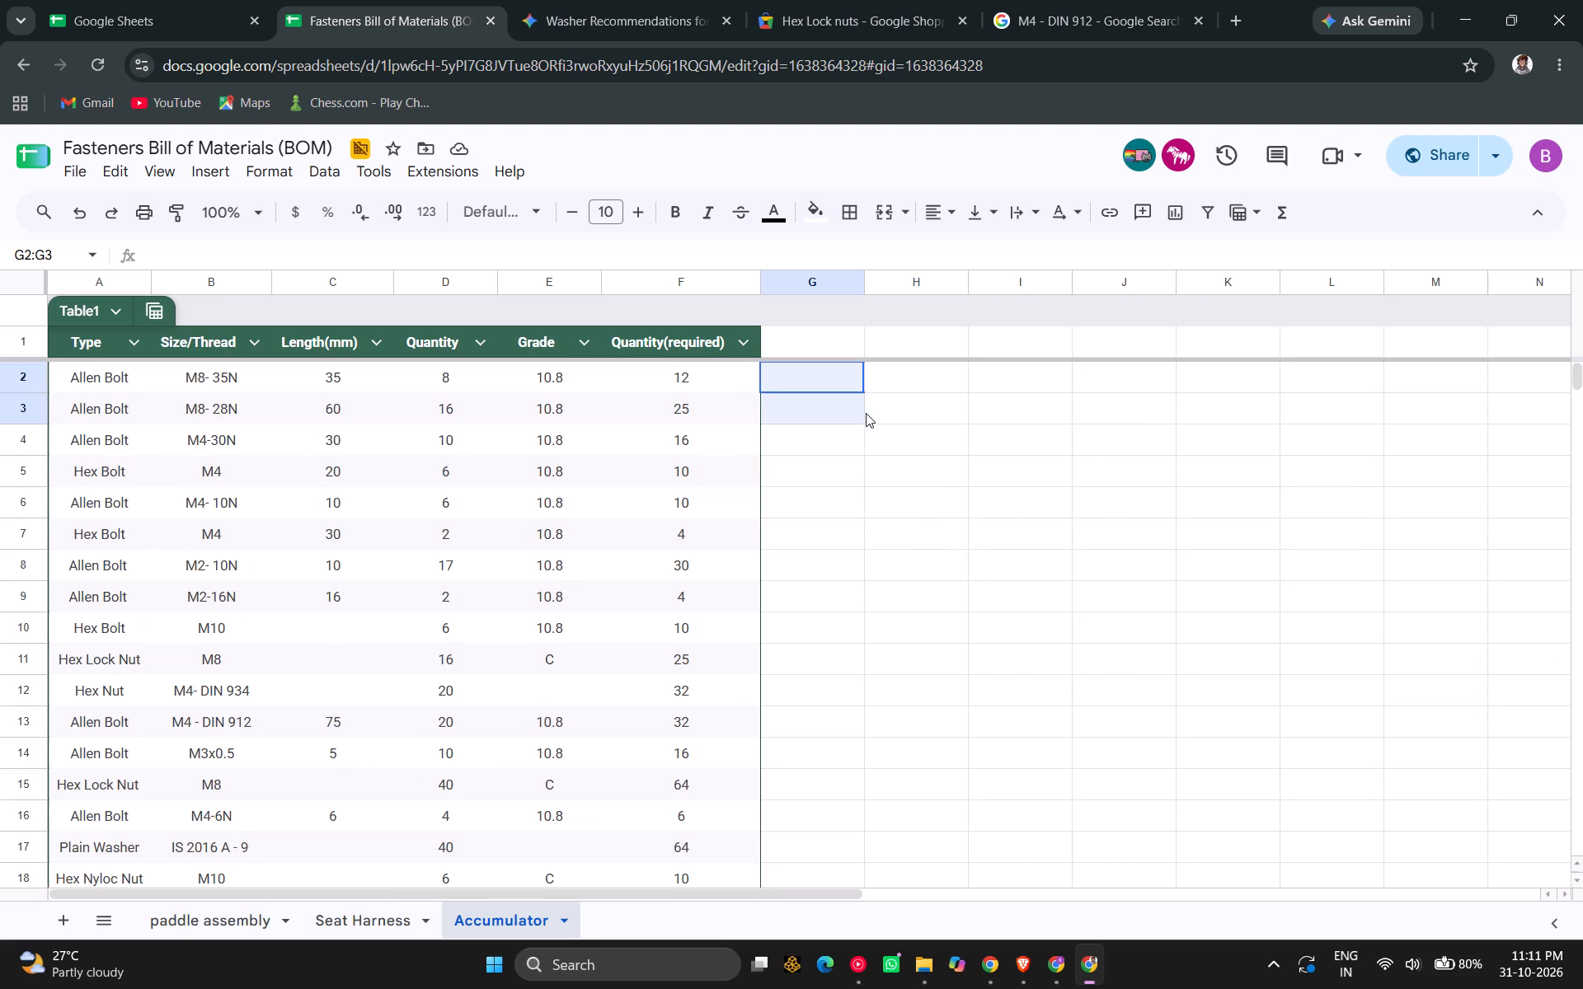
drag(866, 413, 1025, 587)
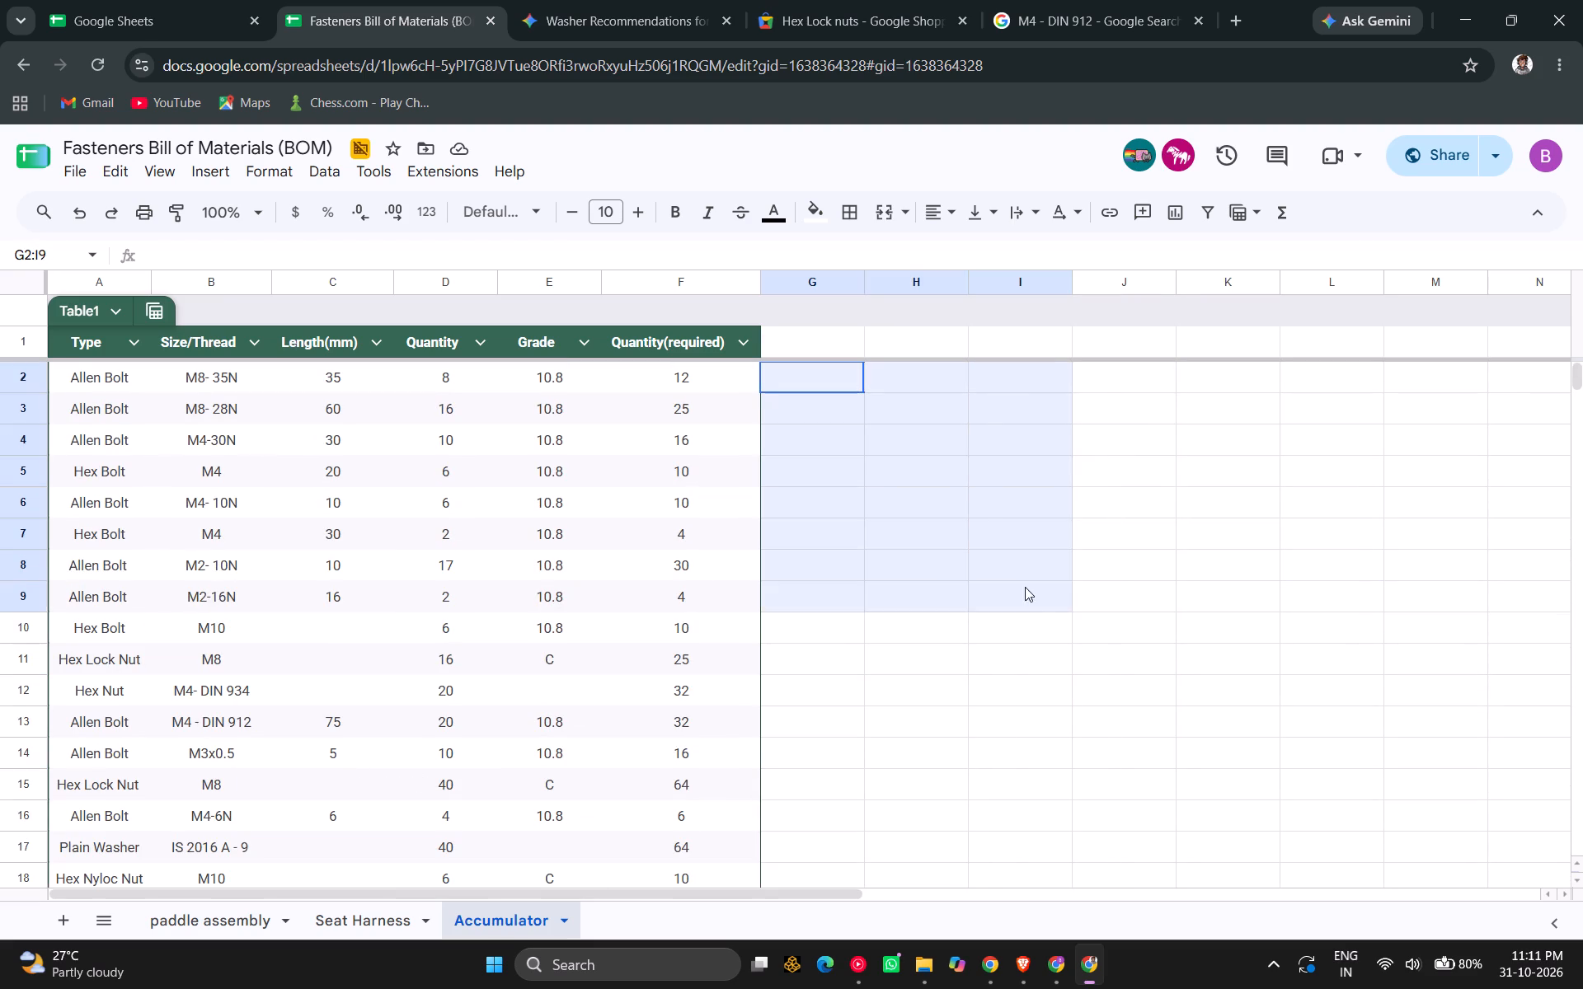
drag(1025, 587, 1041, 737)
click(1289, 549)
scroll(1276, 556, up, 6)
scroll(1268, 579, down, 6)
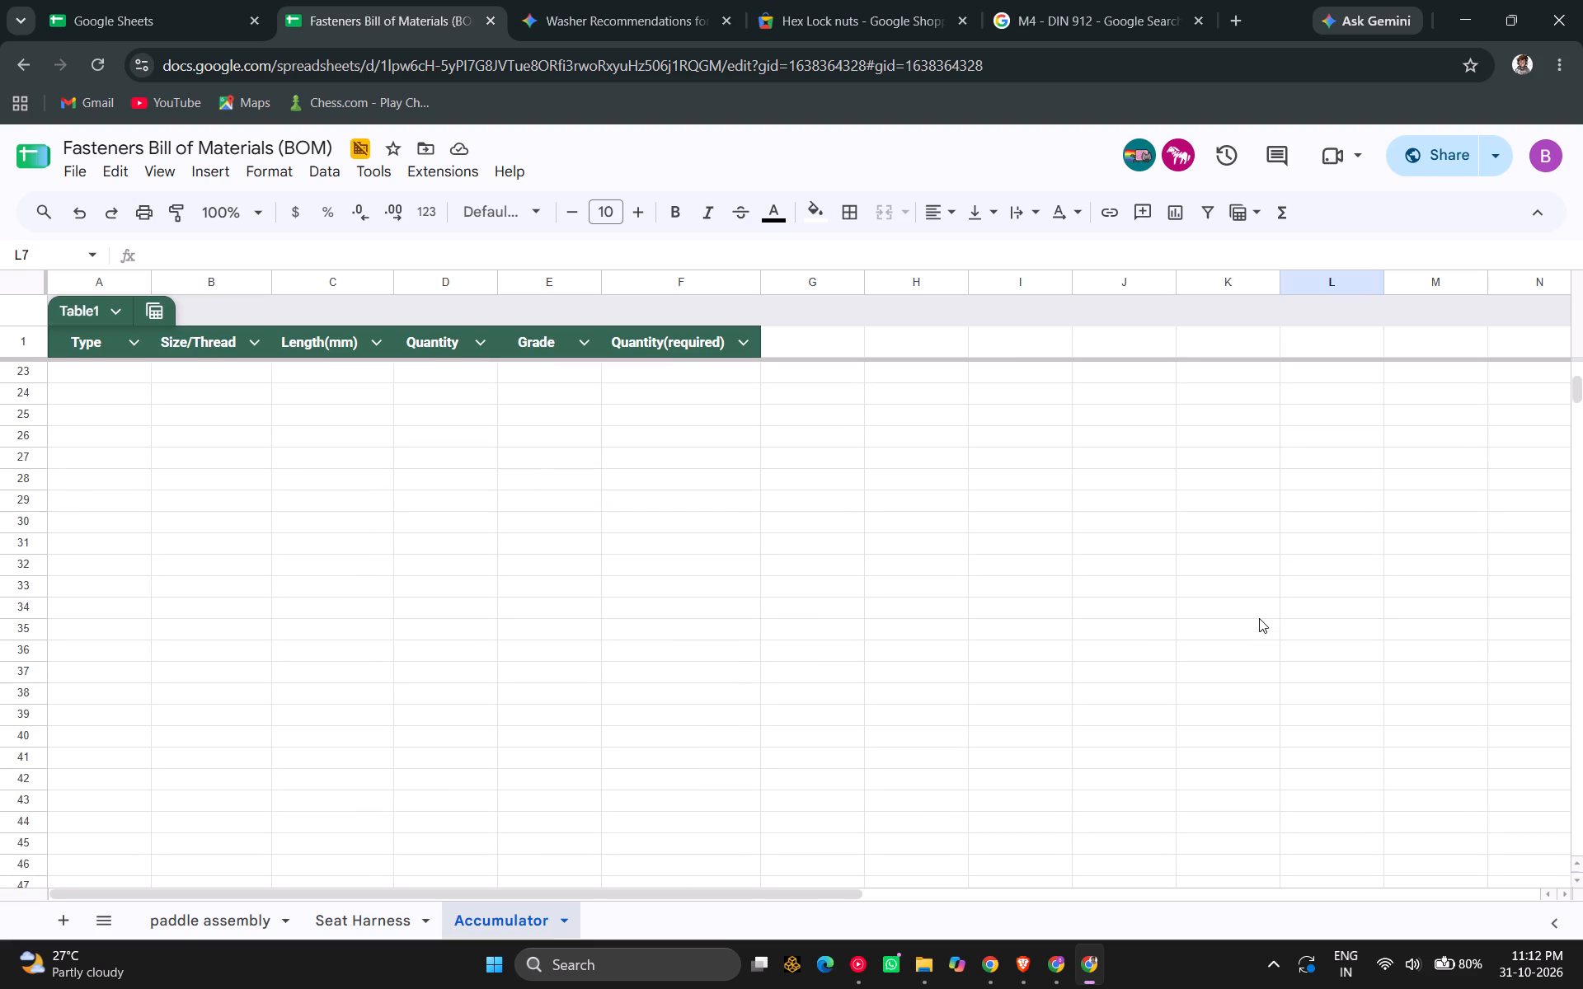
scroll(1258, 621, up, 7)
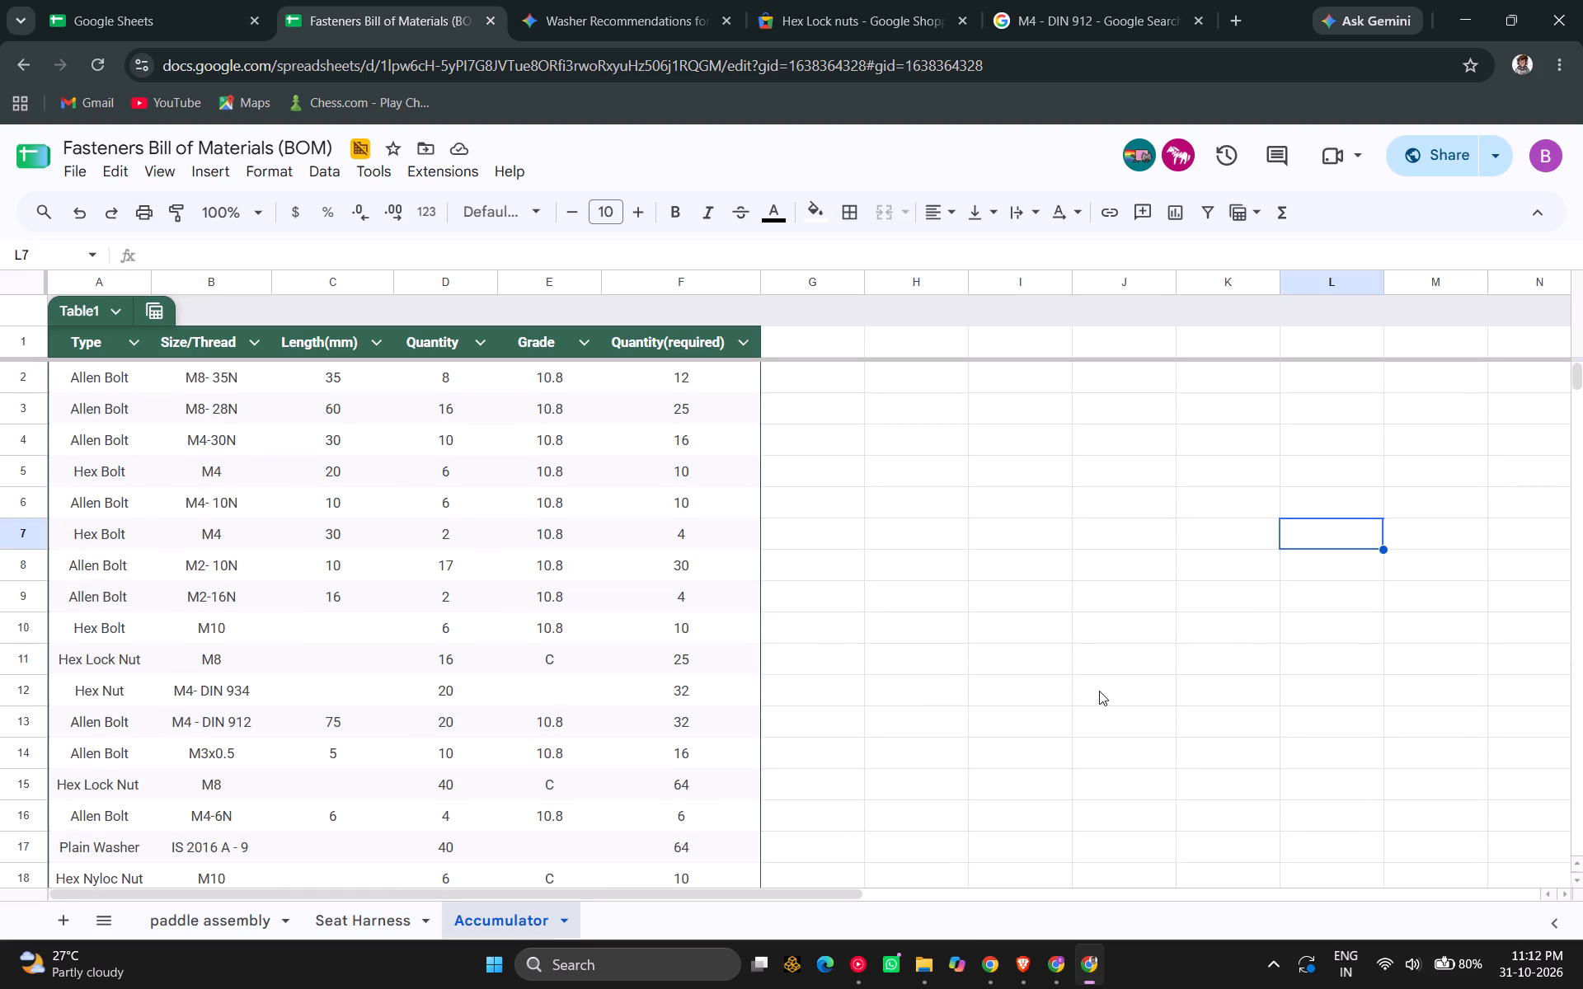
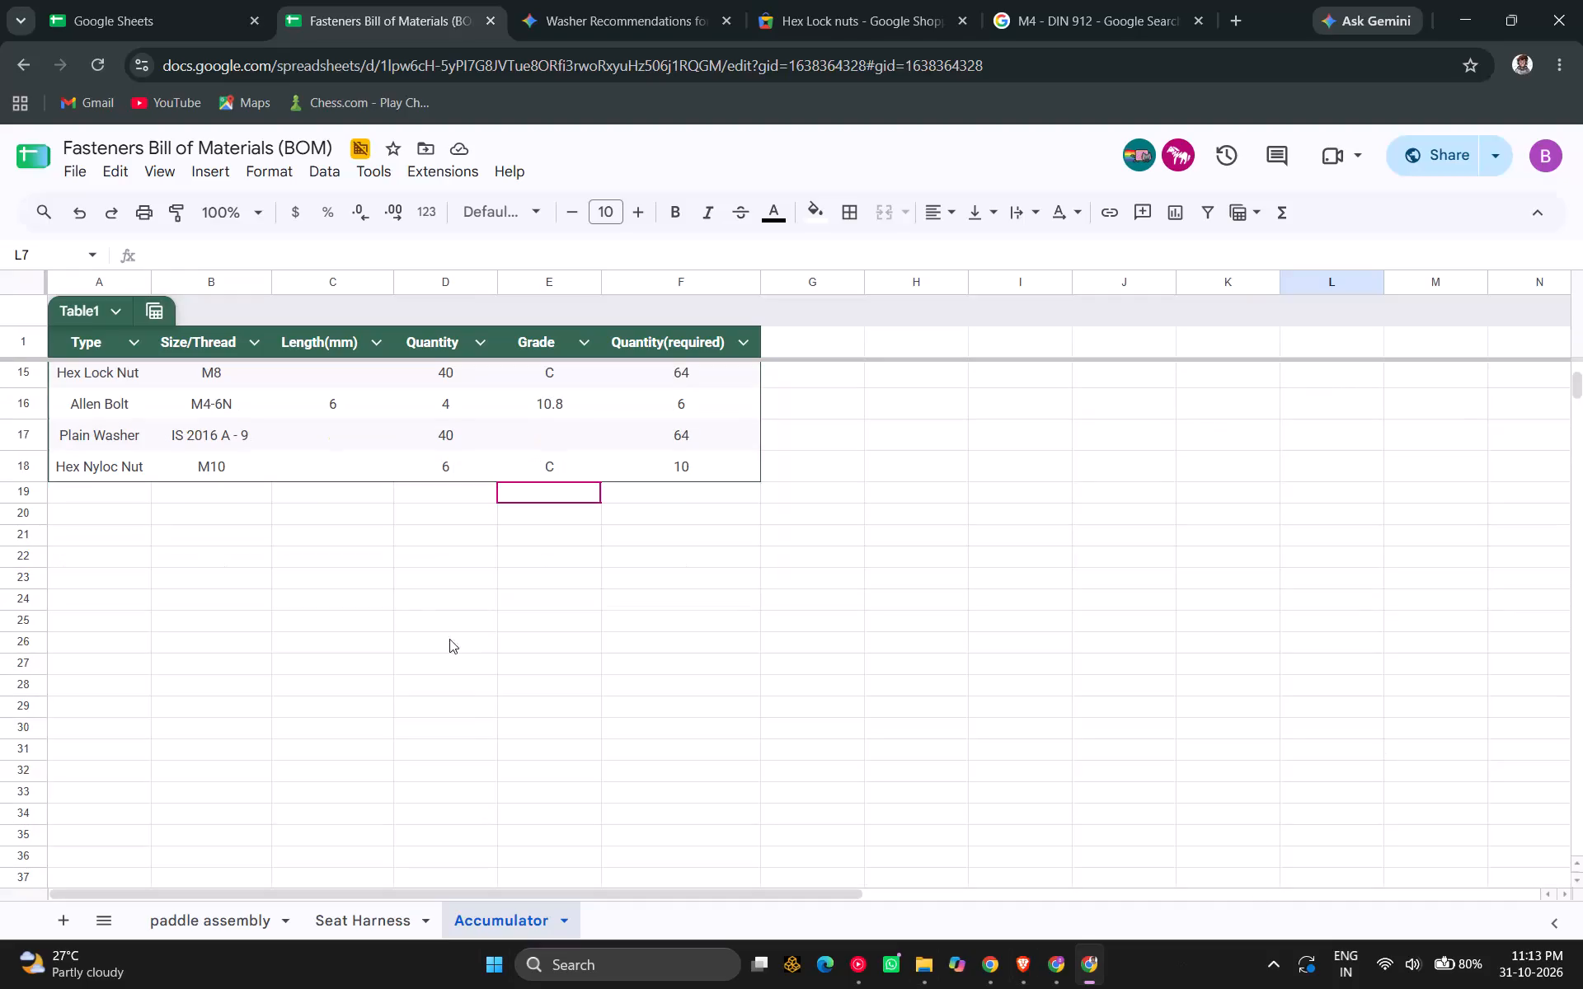
Go back to the paddle assembly sheet and look over its fastener sizes, lengths, grades and required quantities.
double_click(396, 614)
double_click(250, 611)
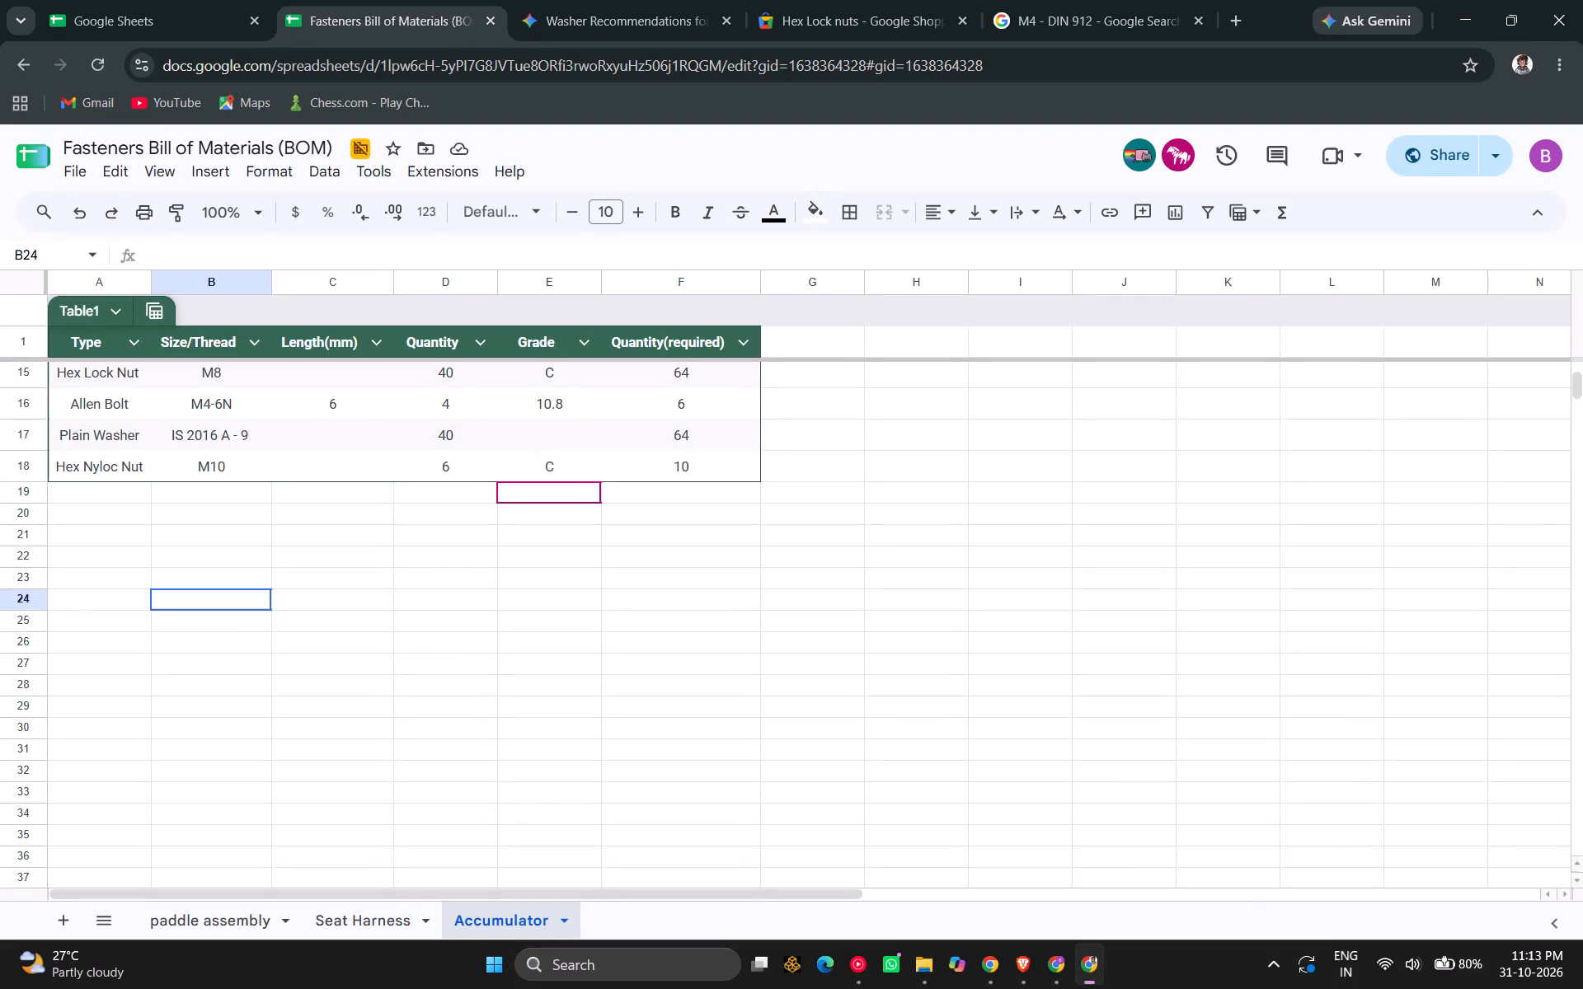
click(182, 912)
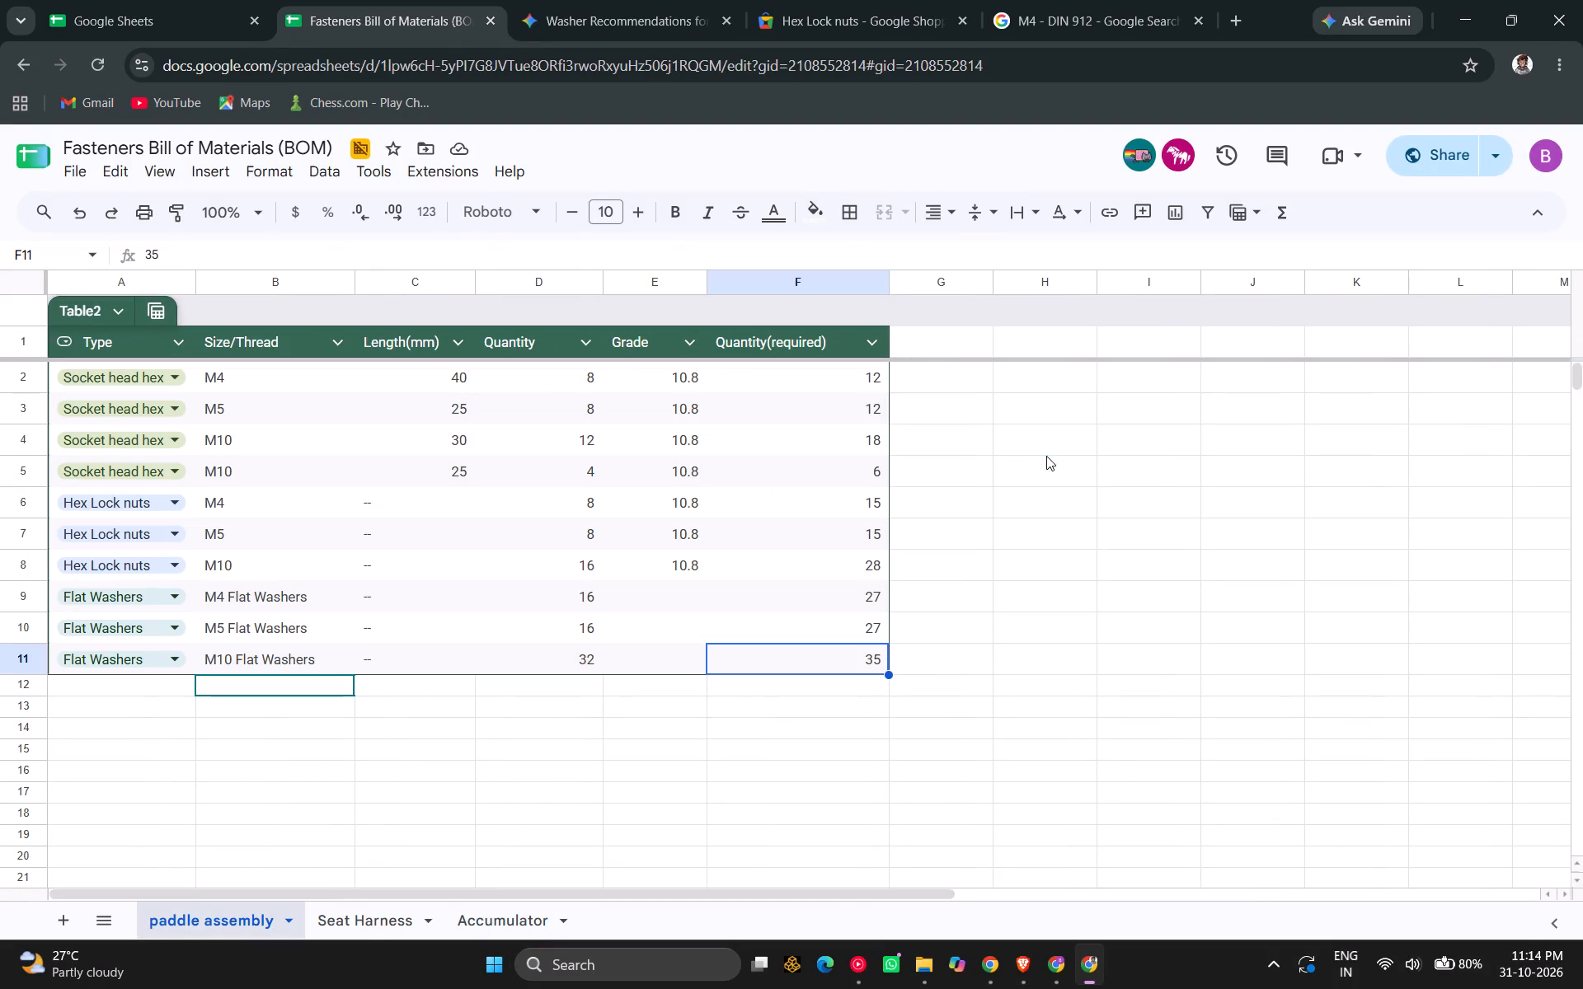
double_click(1046, 456)
click(750, 668)
drag(216, 378, 901, 706)
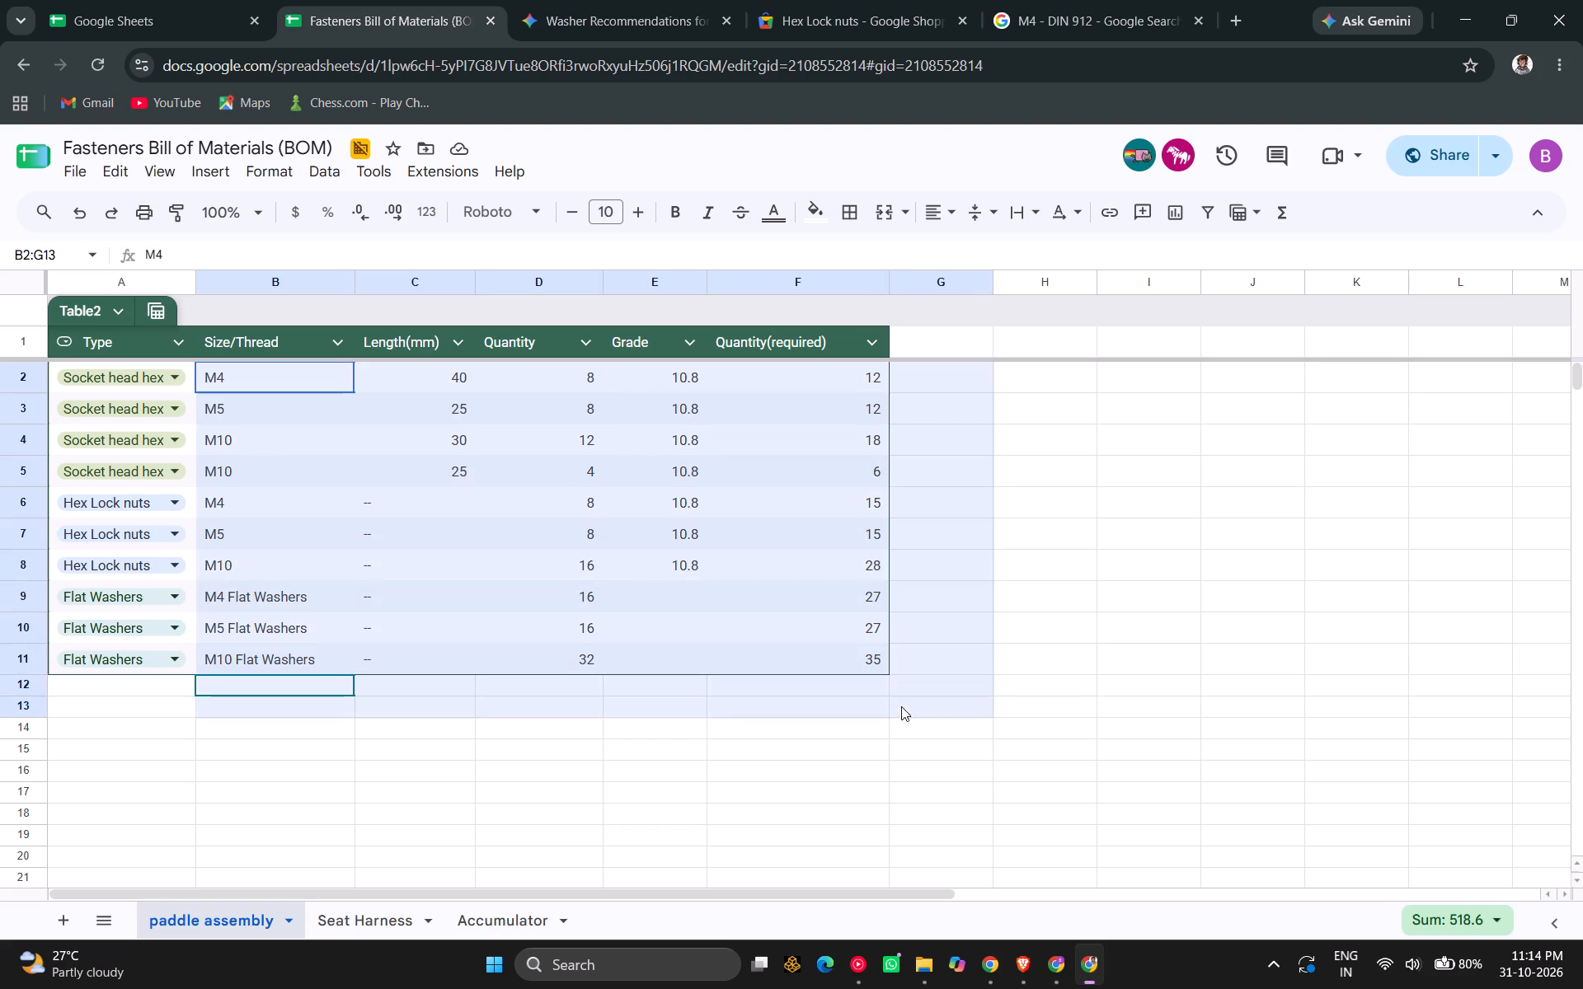
drag(901, 706, 896, 753)
click(1179, 673)
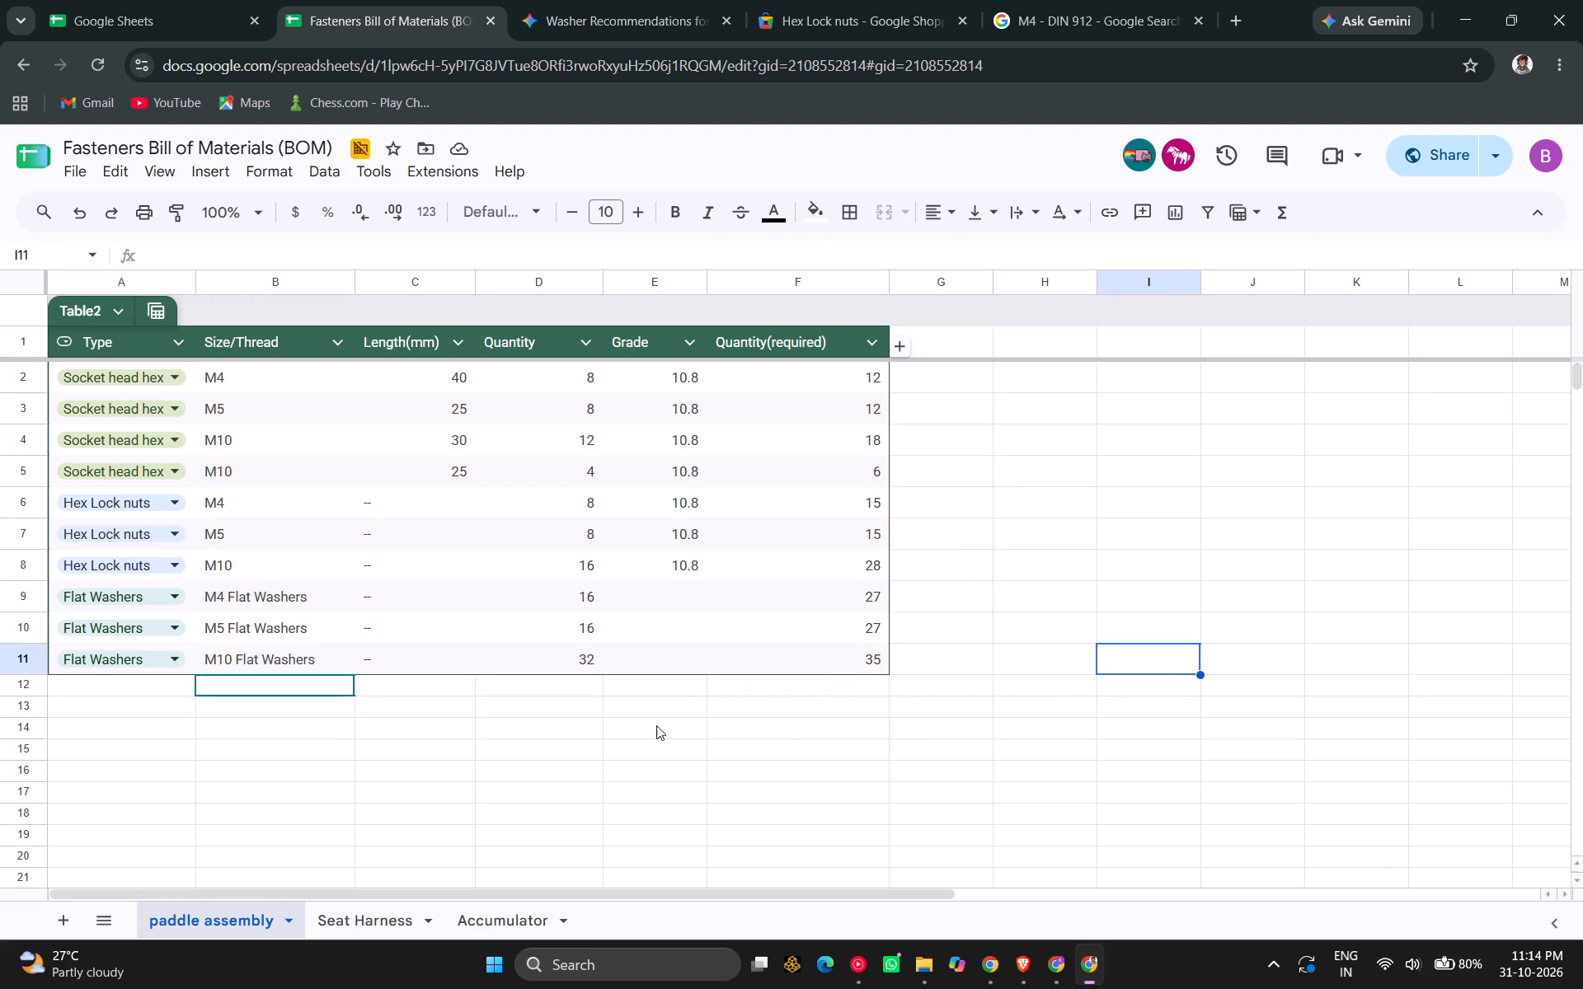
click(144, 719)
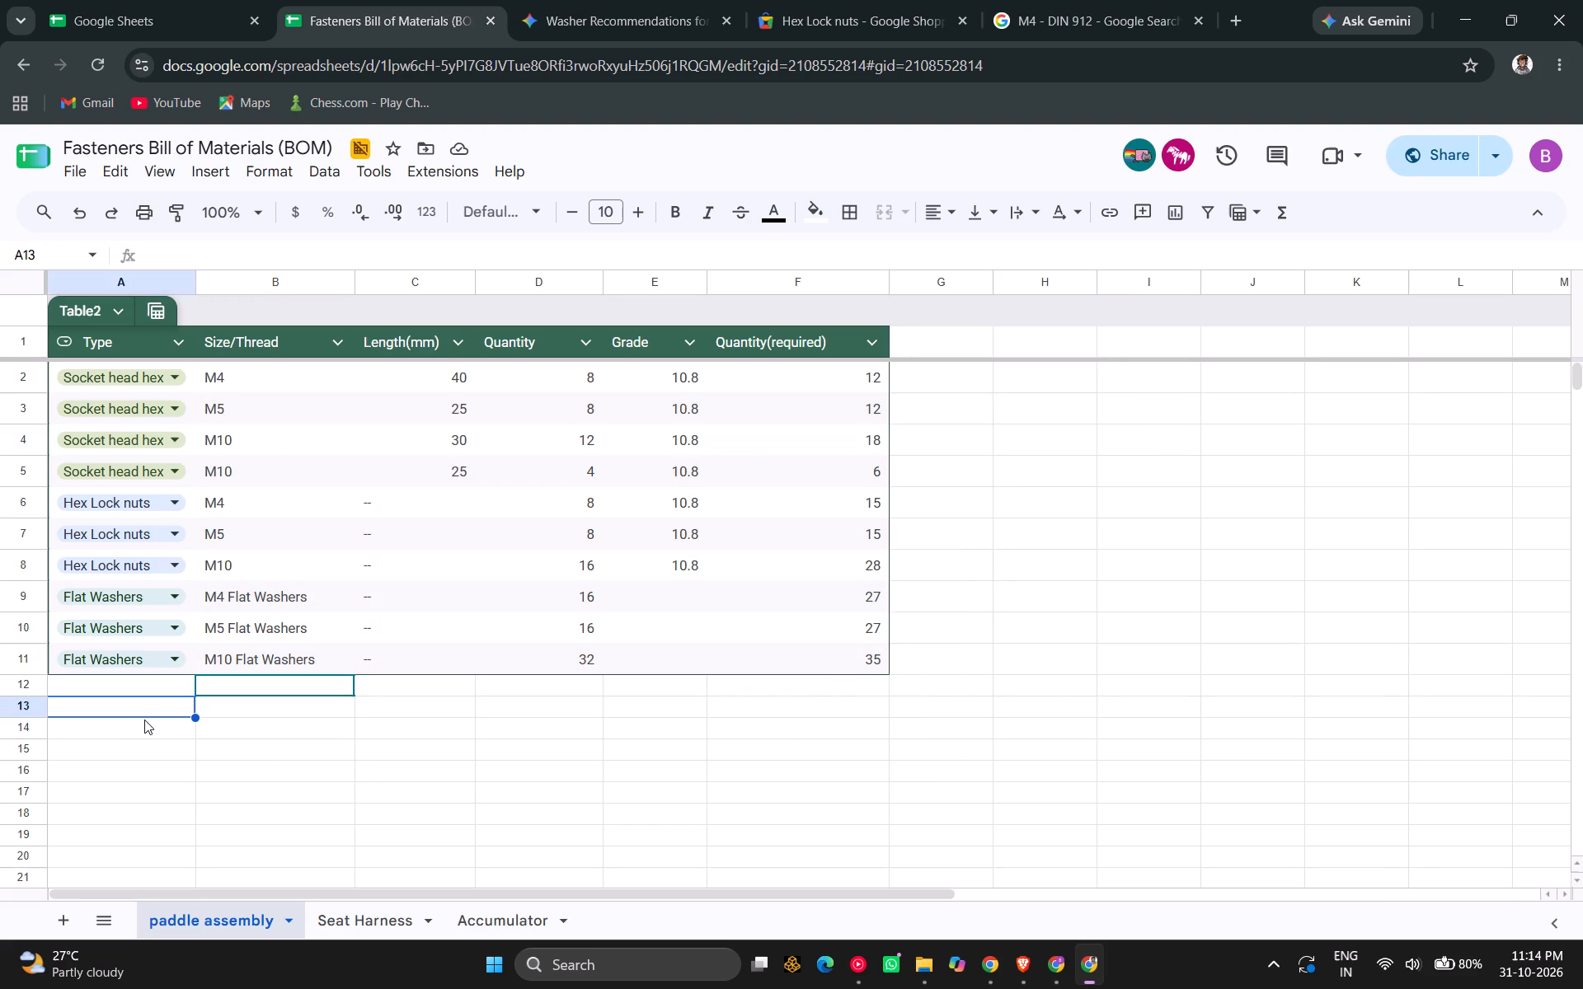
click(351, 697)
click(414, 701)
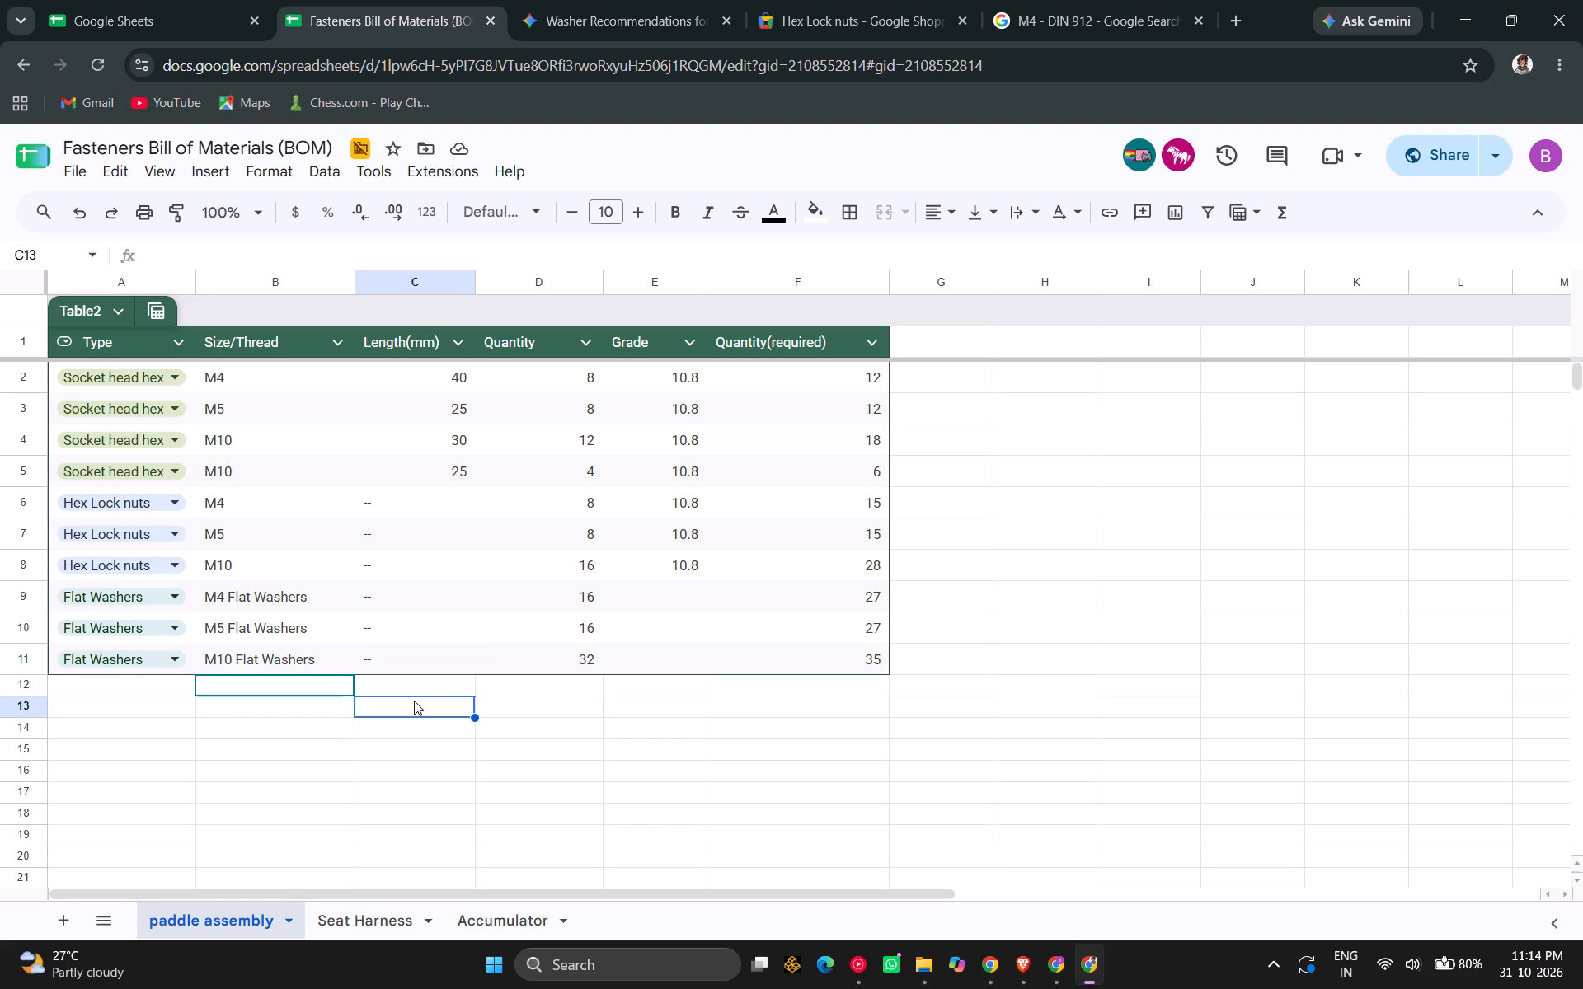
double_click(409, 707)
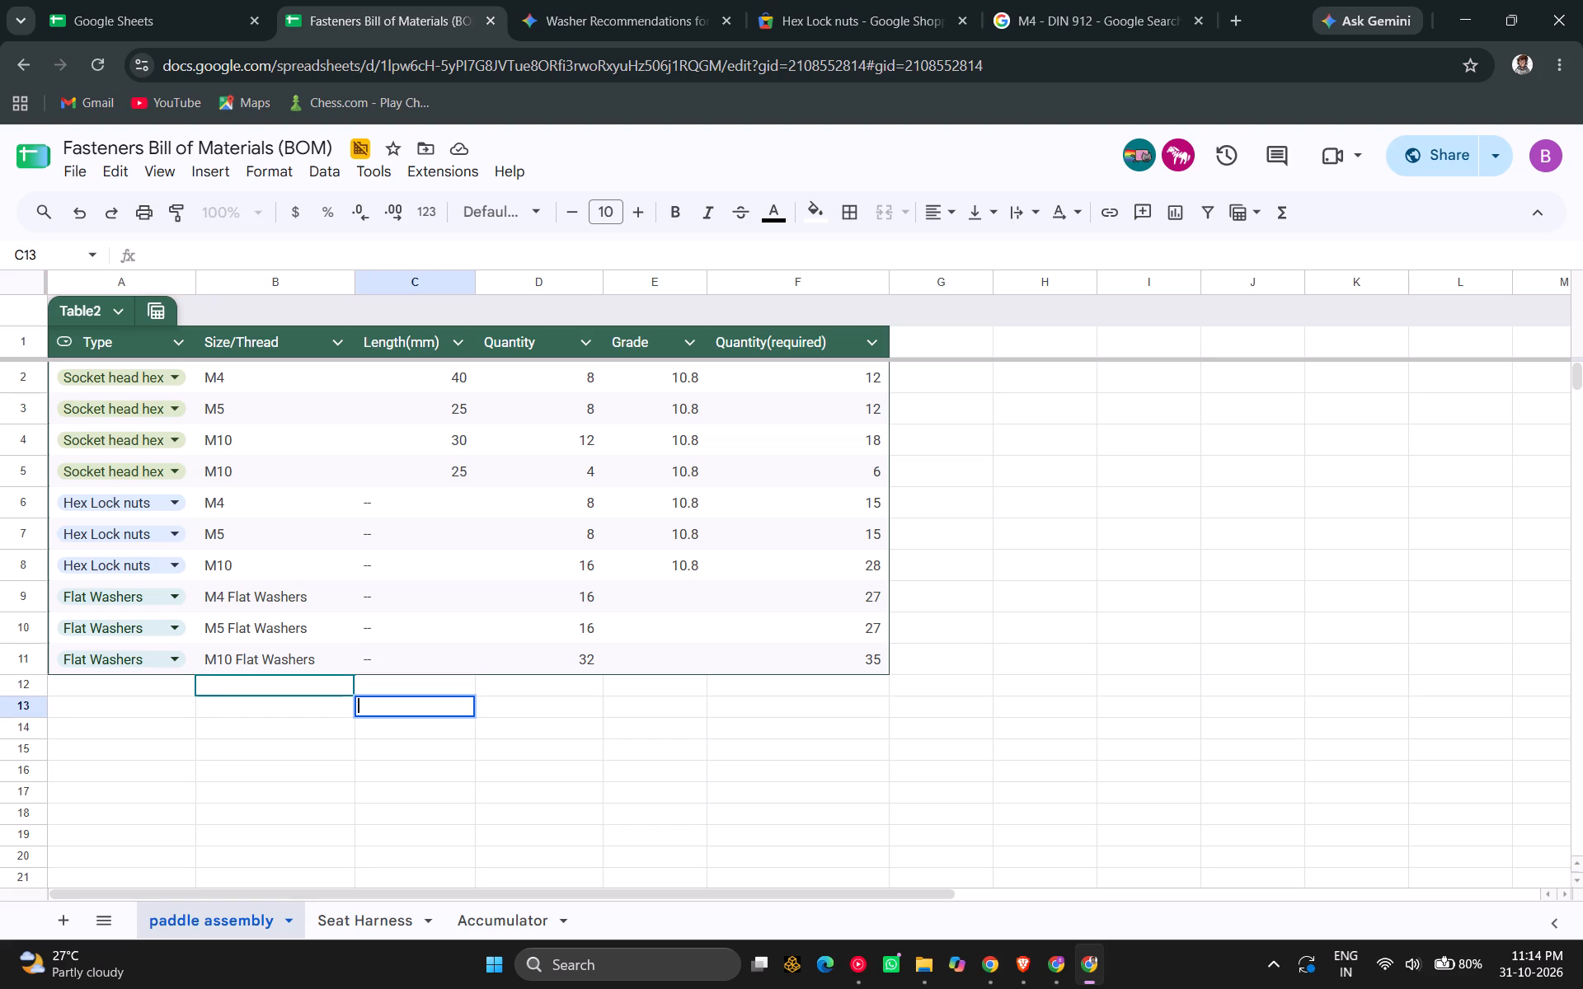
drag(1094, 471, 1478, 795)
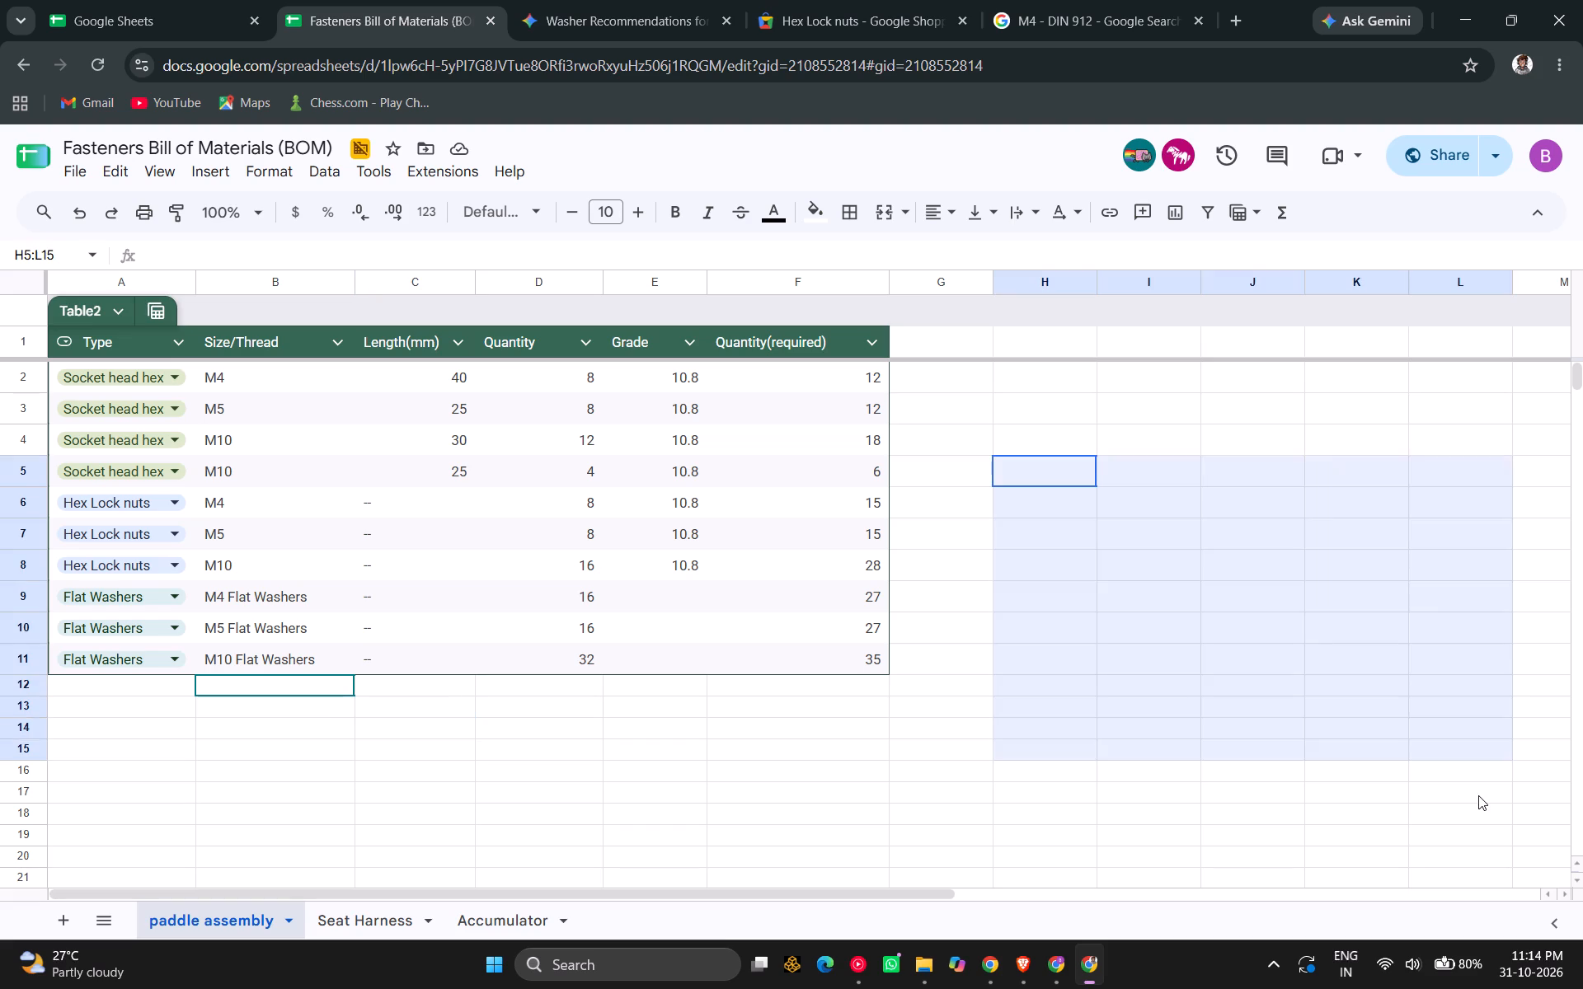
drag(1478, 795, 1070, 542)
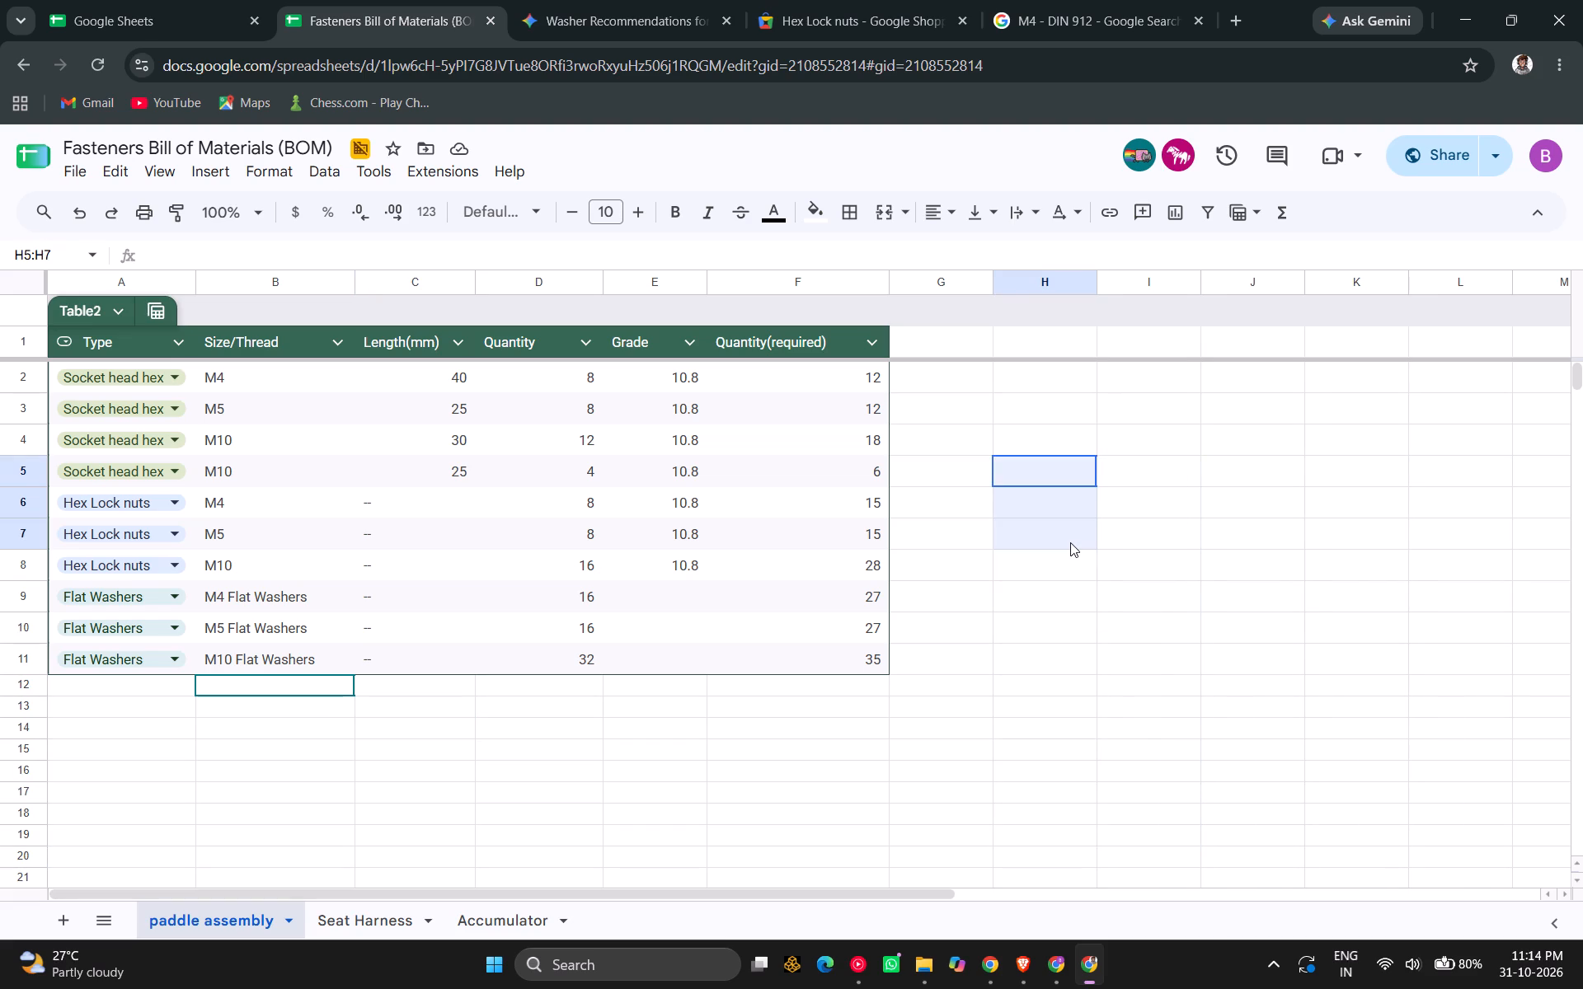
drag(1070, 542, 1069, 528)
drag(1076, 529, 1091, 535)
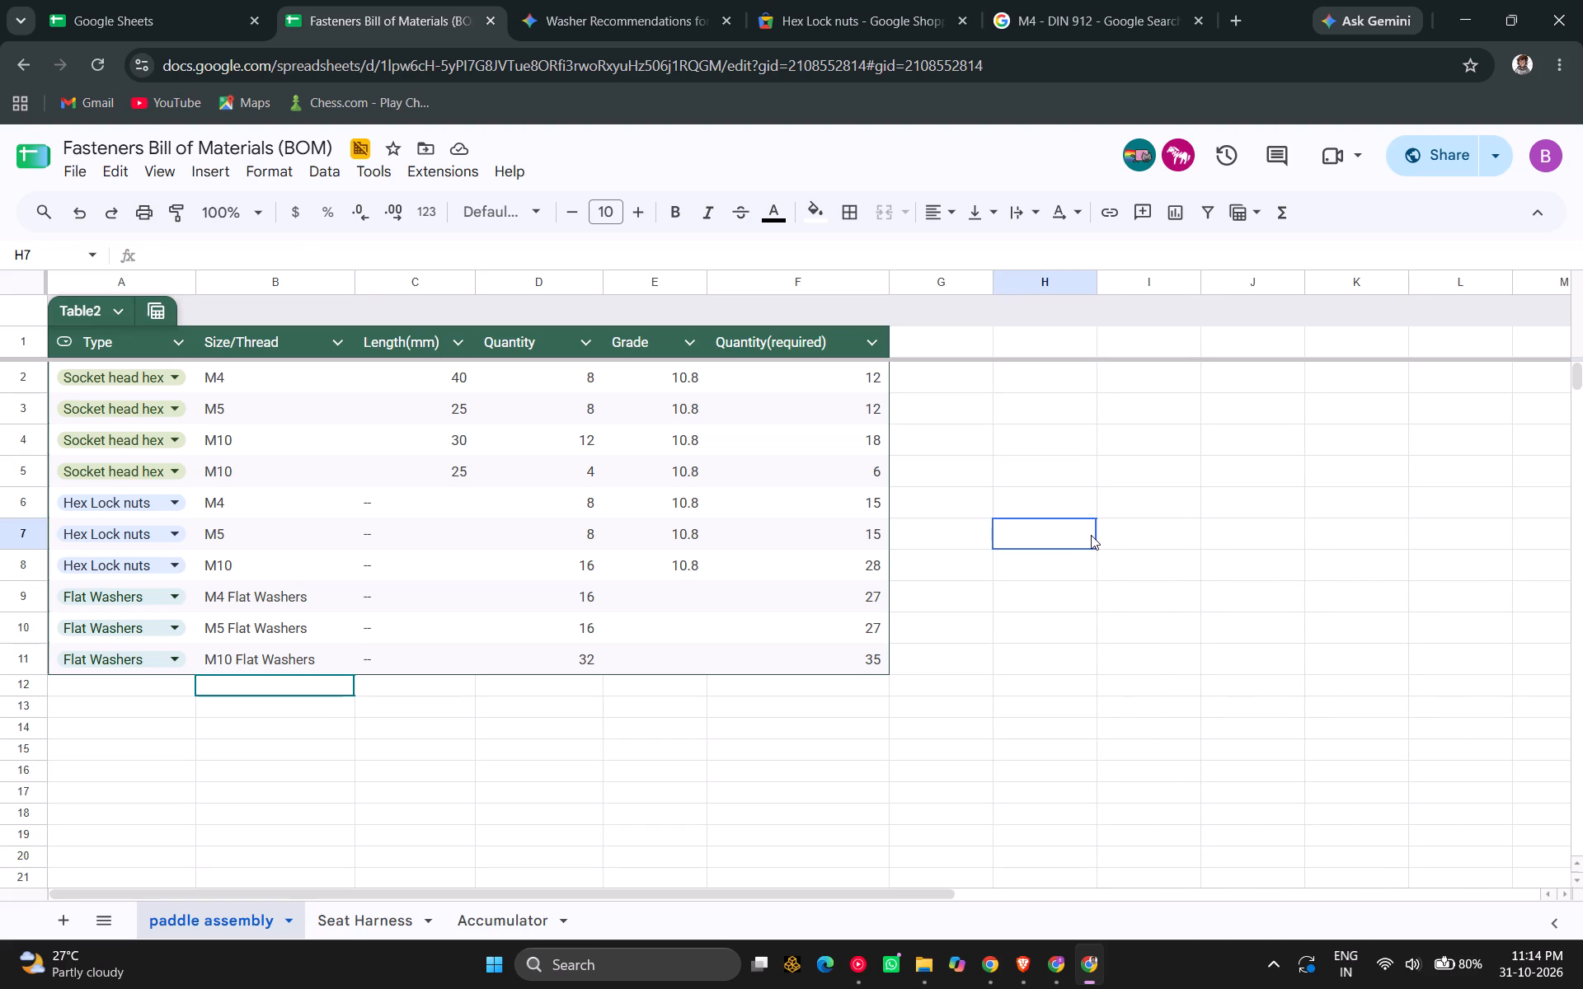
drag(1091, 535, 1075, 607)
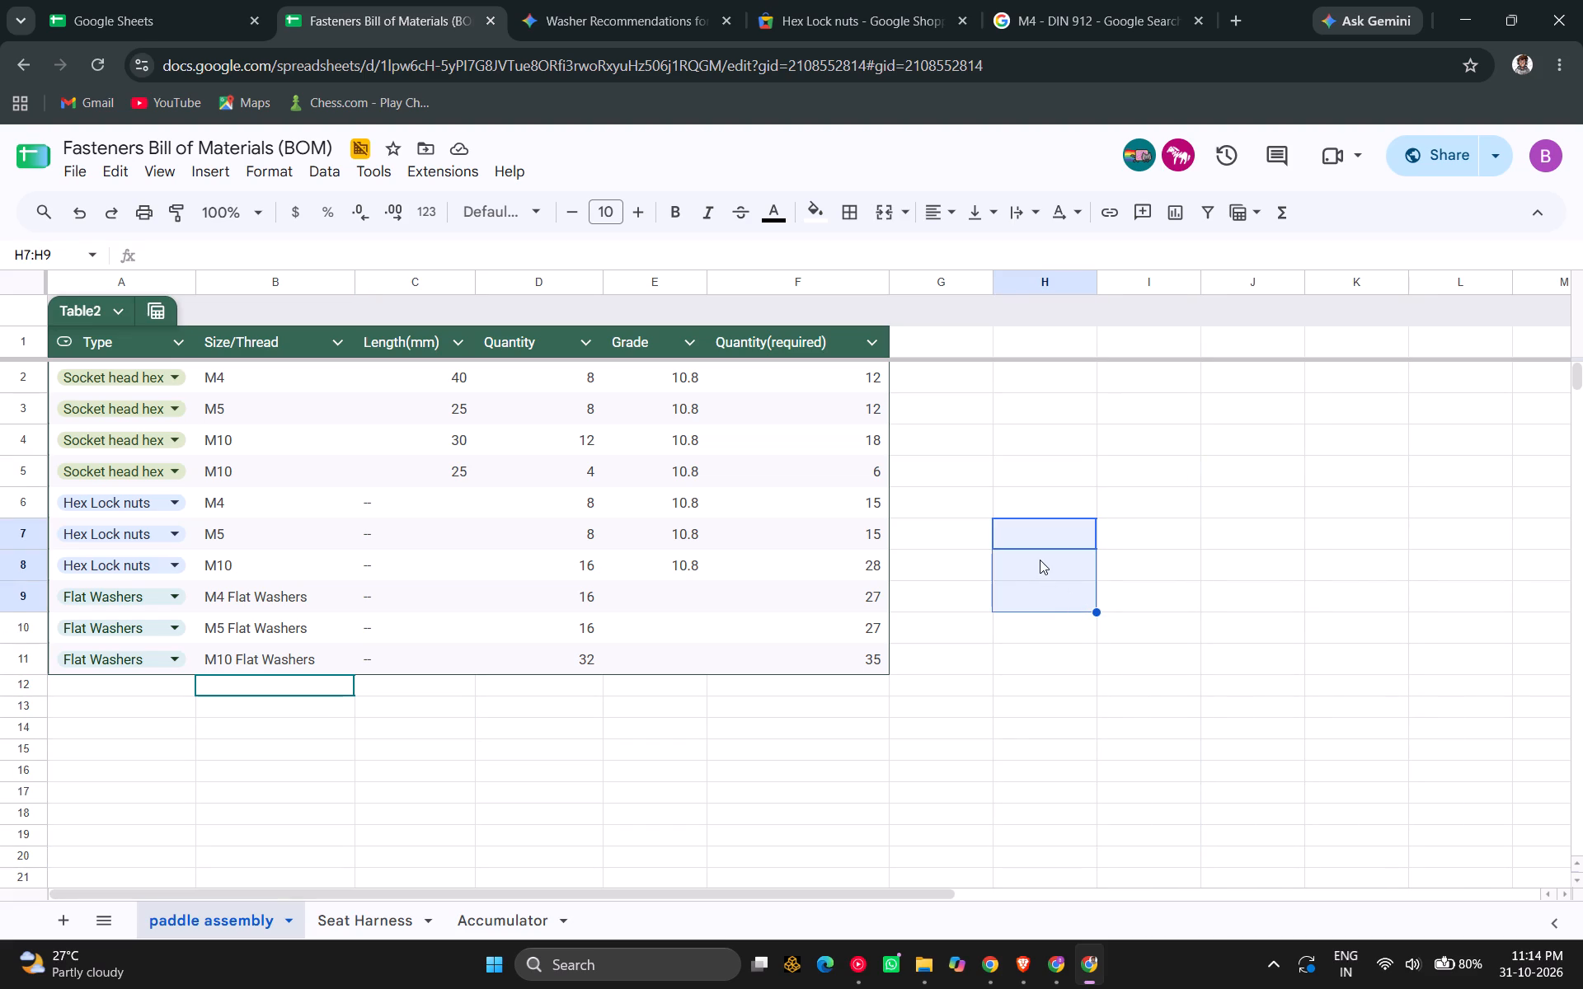